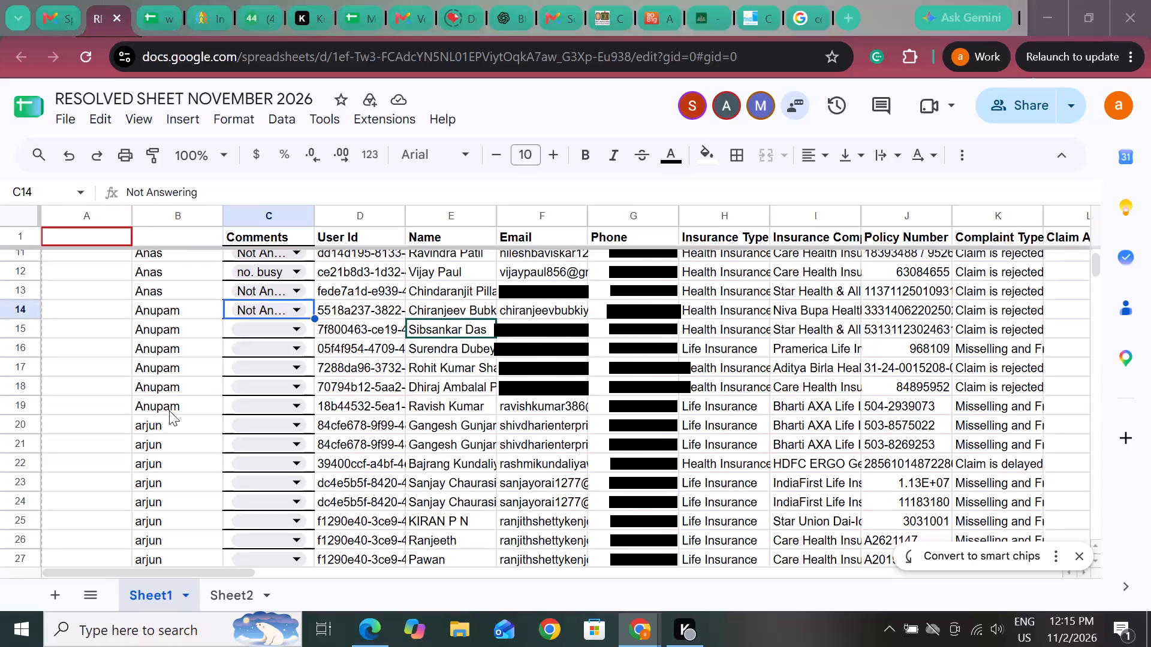
Search the Insurance Samadhan complaints list for the phone number from row 15 of the resolved sheet.
{"action": "left_click", "coordinate": [159, 315]}
{"action": "left_click", "coordinate": [168, 340]}
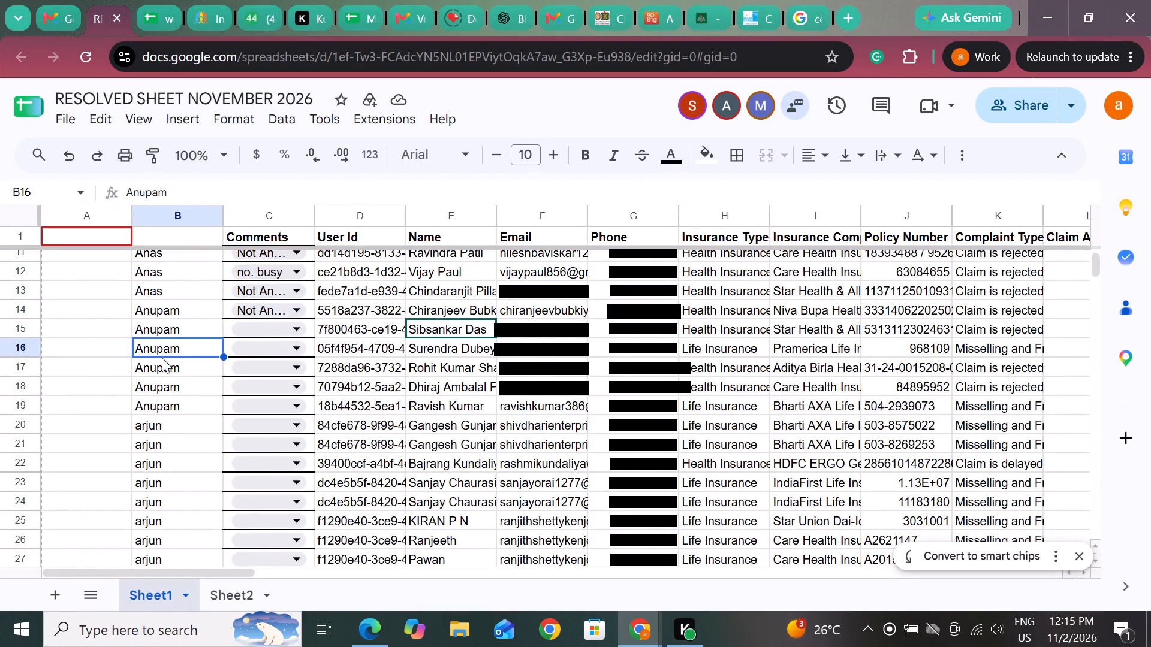
{"action": "left_click", "coordinate": [161, 395]}
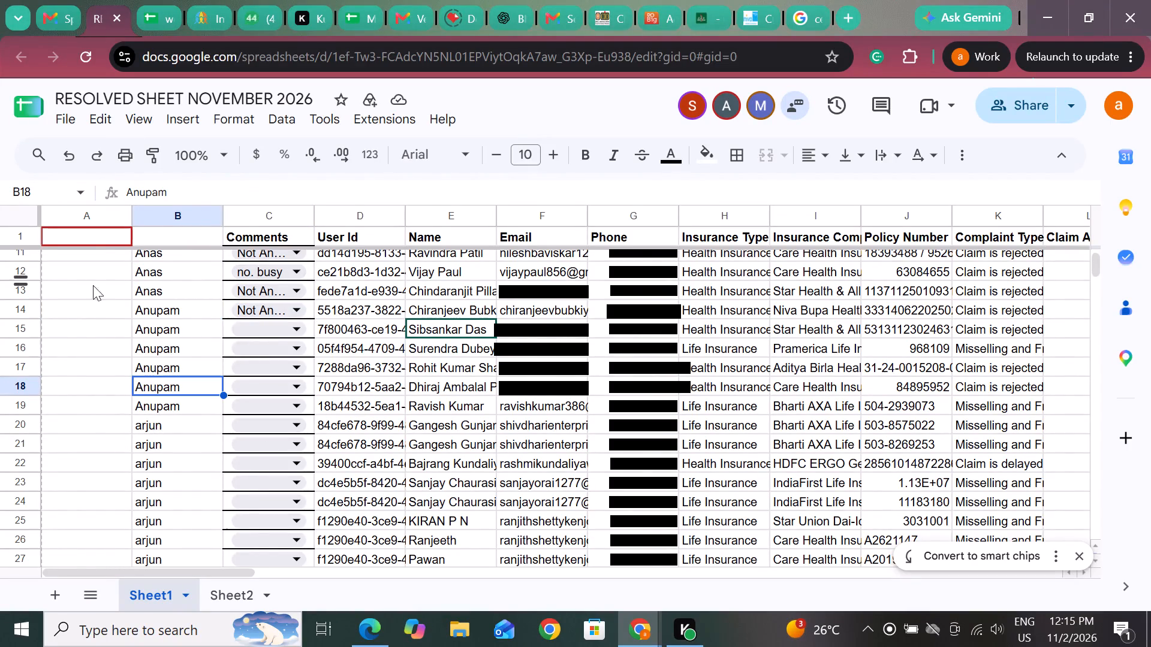
{"action": "left_click", "coordinate": [190, 326]}
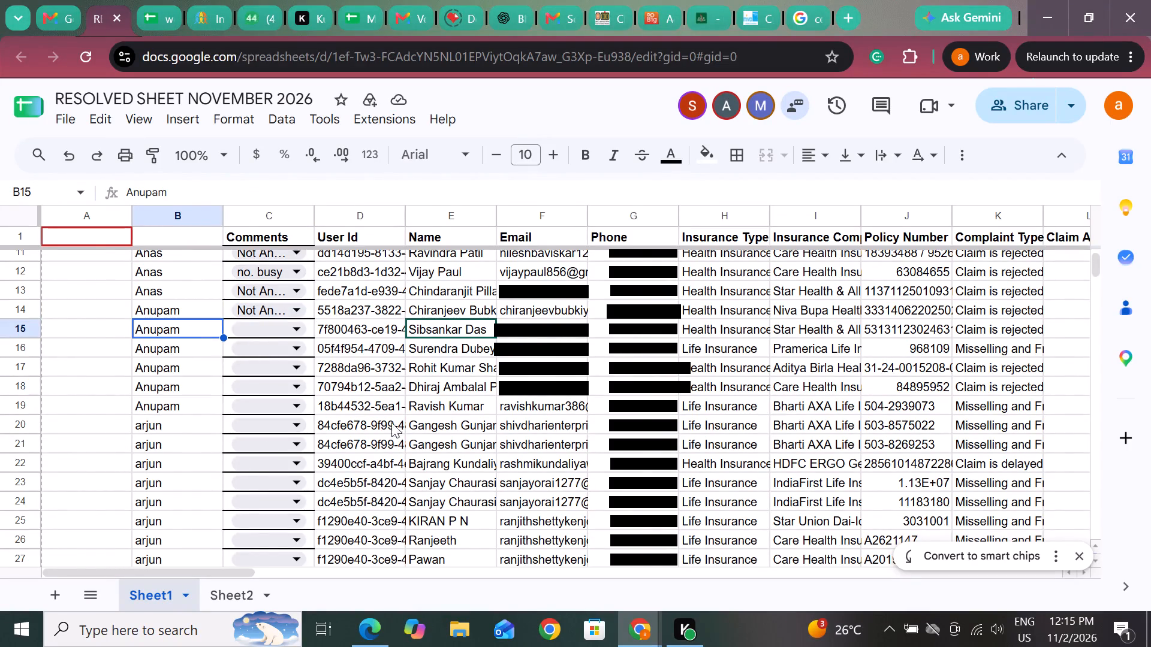
{"action": "left_click", "coordinate": [541, 338]}
{"action": "left_click", "coordinate": [580, 329]}
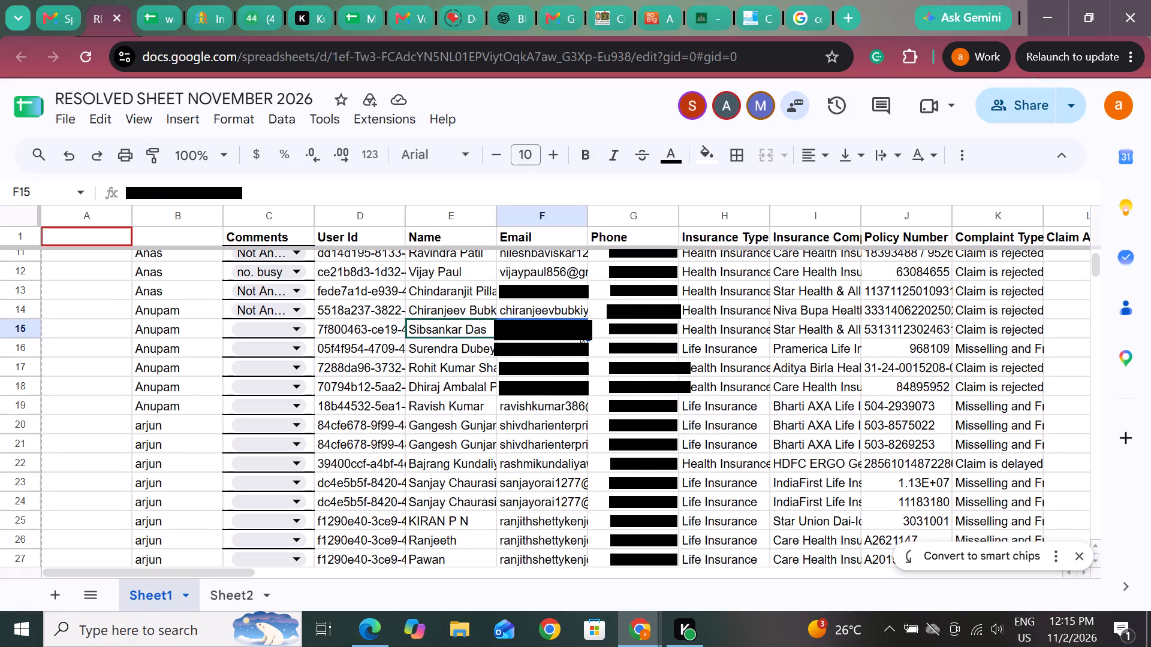
{"action": "left_click", "coordinate": [614, 323]}
{"action": "key", "text": "ctrl+c"}
{"action": "key", "text": "ctrl+c"}
{"action": "key", "text": "ctrl+c"}
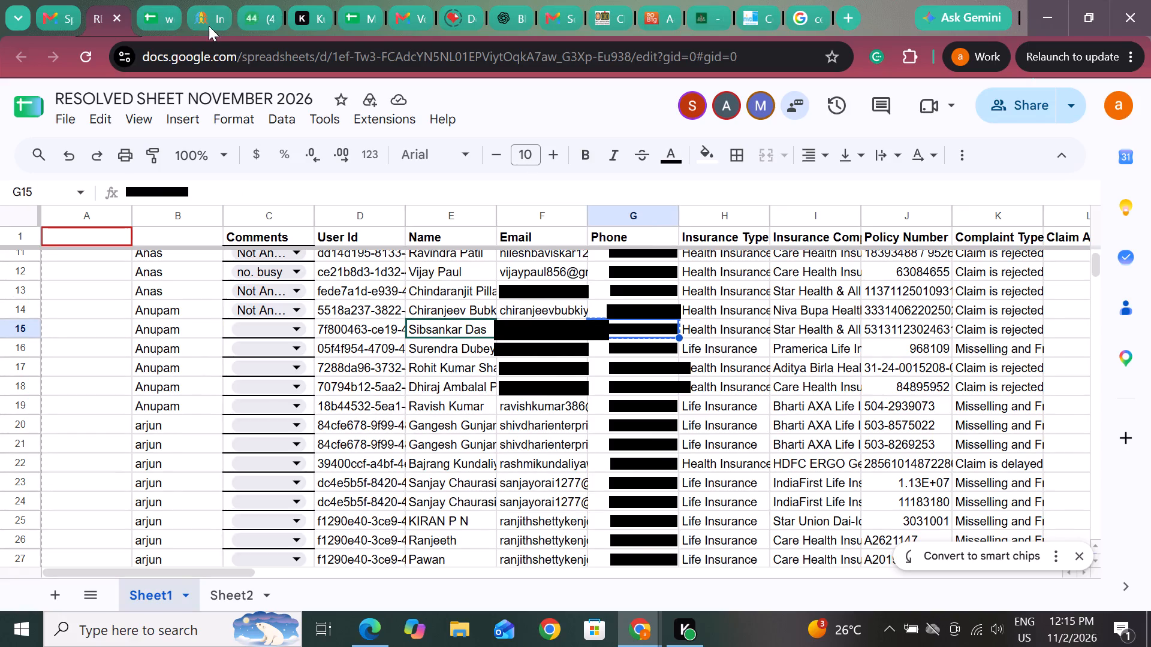
{"action": "left_click", "coordinate": [209, 26]}
{"action": "left_click", "coordinate": [130, 243], "text": "ctrl"}
{"action": "double_click", "coordinate": [130, 243], "text": "ctrl"}
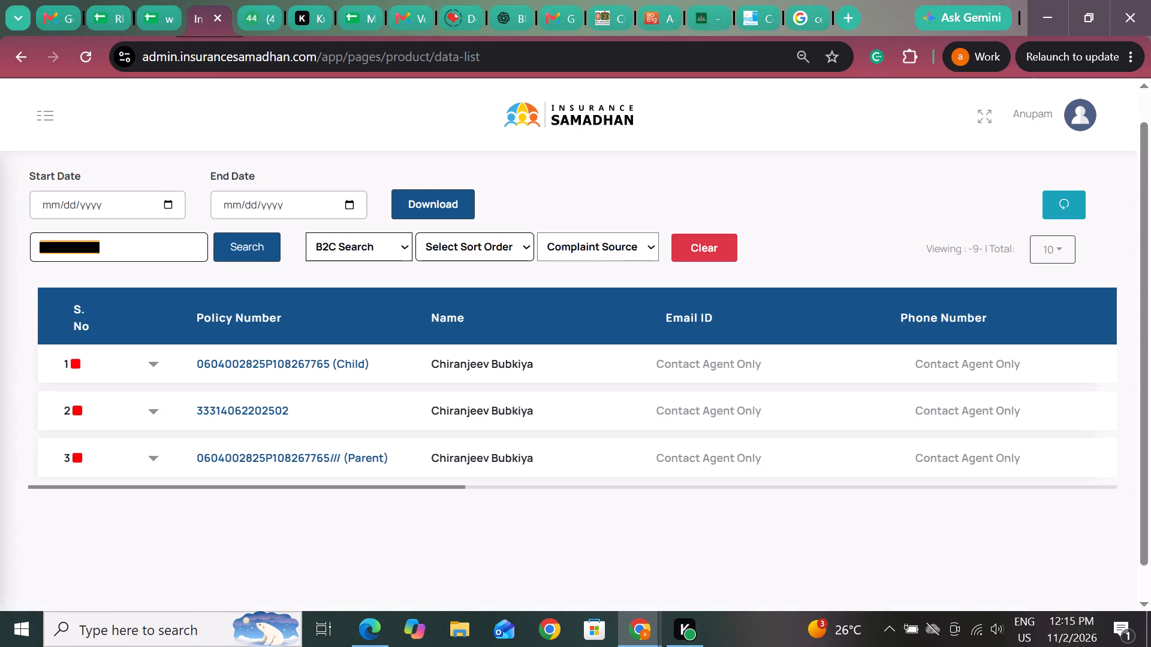
{"action": "key", "text": "ctrl+v"}
{"action": "left_click", "coordinate": [261, 244], "text": "ctrl"}
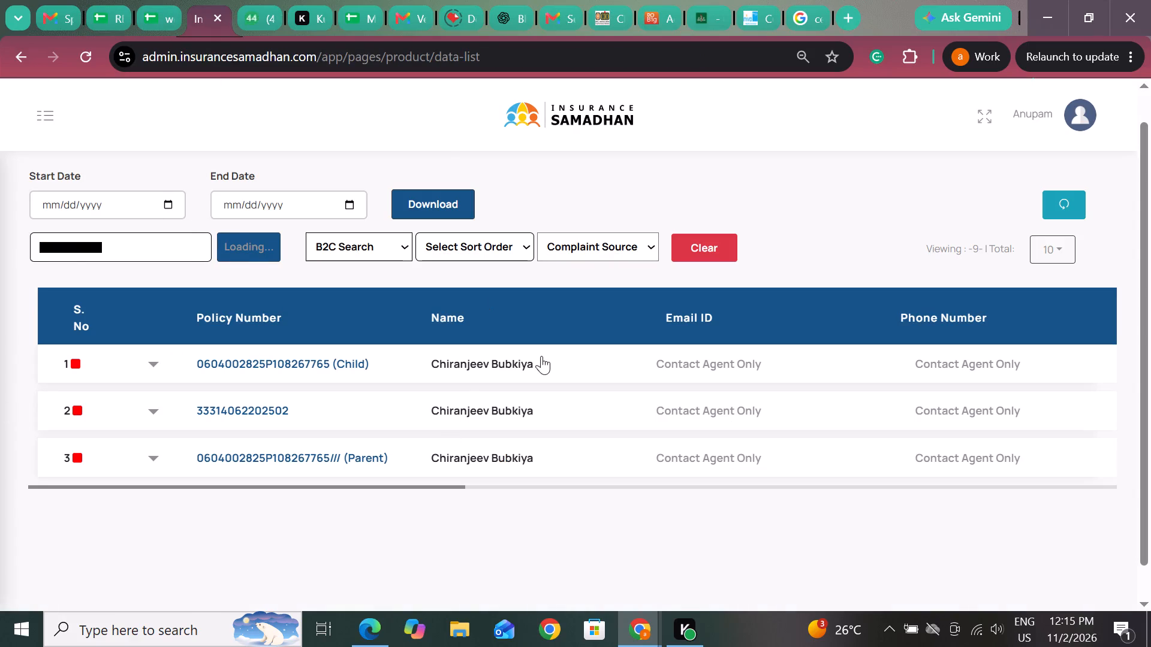
{"action": "scroll", "coordinate": [508, 364], "scroll_direction": "left", "scroll_amount": 2}
{"action": "scroll", "coordinate": [424, 353], "scroll_direction": "left", "scroll_amount": 1}
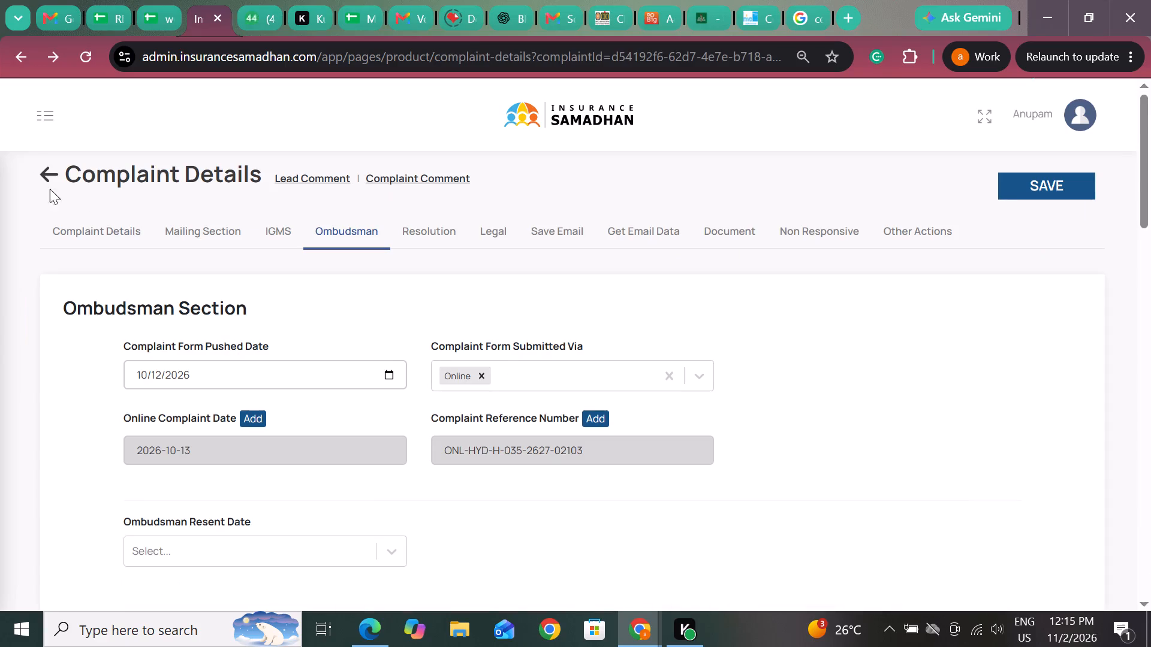
{"action": "left_click", "coordinate": [52, 173]}
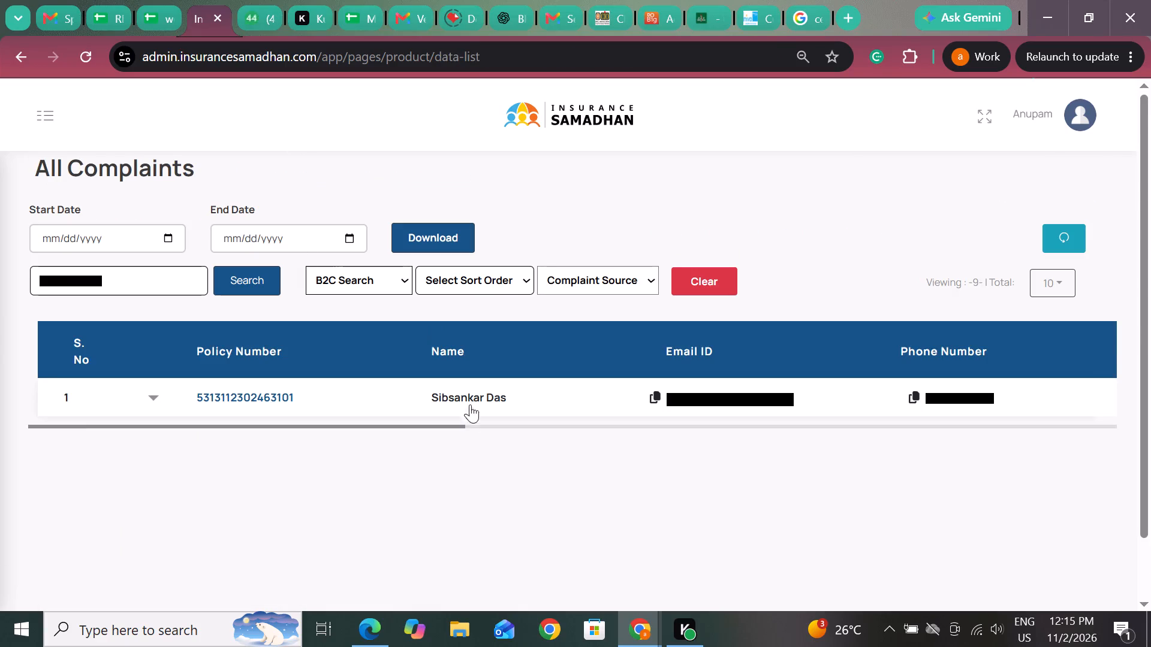
Copy the phone number from the matching complaint and call it with the Smartflo dialer.
{"action": "scroll", "coordinate": [469, 398], "scroll_direction": "left", "scroll_amount": 2}
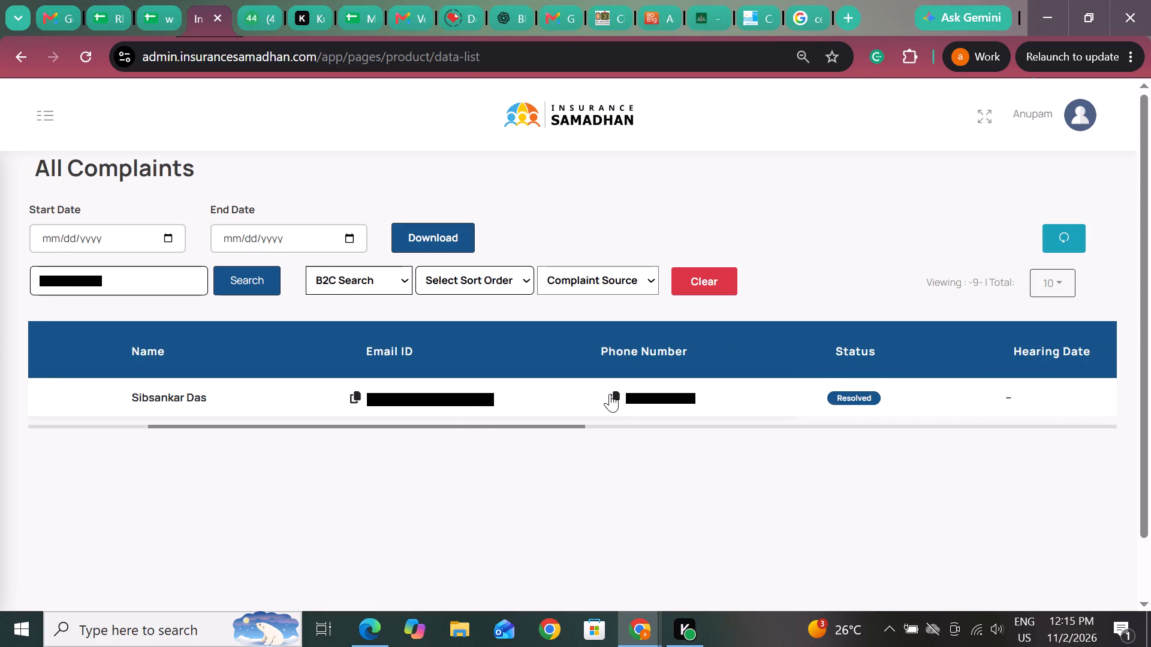
{"action": "left_click", "coordinate": [615, 397]}
{"action": "left_click", "coordinate": [657, 29]}
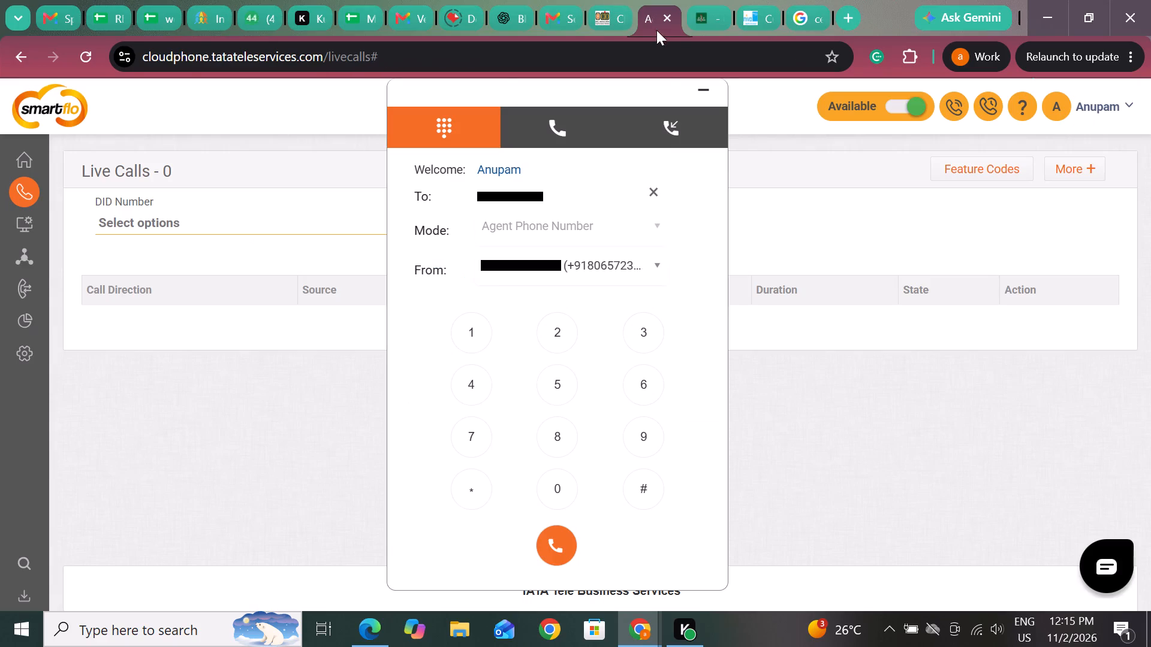
{"action": "double_click", "coordinate": [558, 199], "text": "ctrl"}
{"action": "key", "text": "ctrl+v"}
{"action": "left_click", "coordinate": [558, 555]}
Review the matching complaint's record in the complaints list and row 15 of the resolved sheet.
{"action": "scroll", "coordinate": [129, 77], "scroll_direction": "up", "scroll_amount": 5}
{"action": "left_click", "coordinate": [204, 28]}
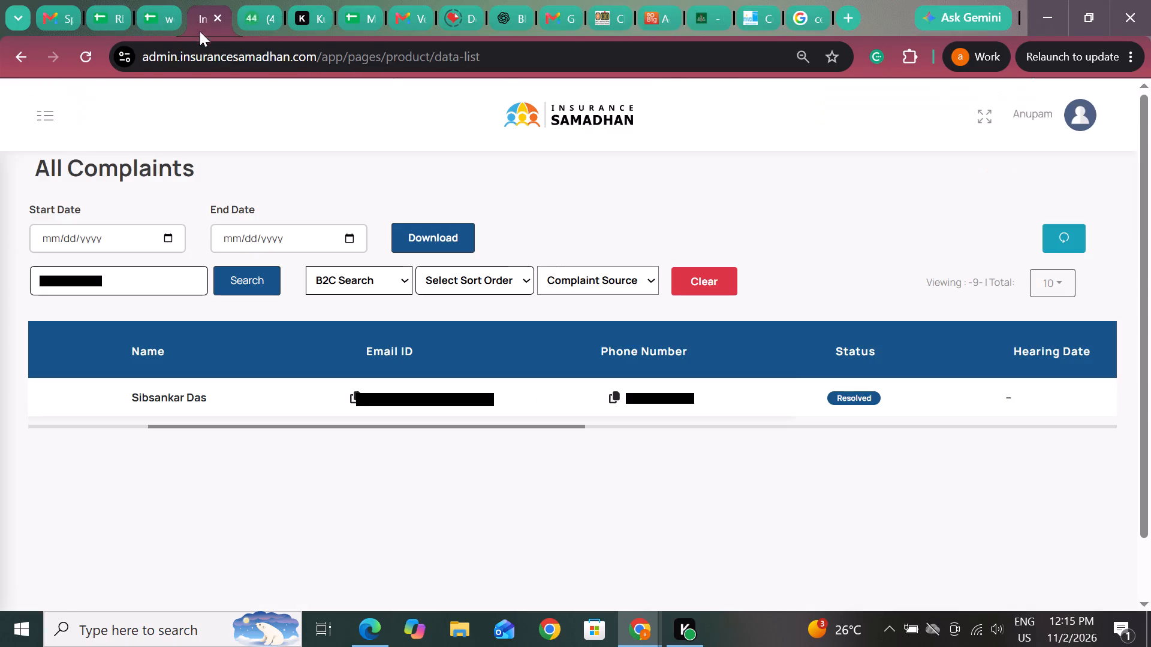
{"action": "scroll", "coordinate": [278, 382], "scroll_direction": "up", "scroll_amount": 1}
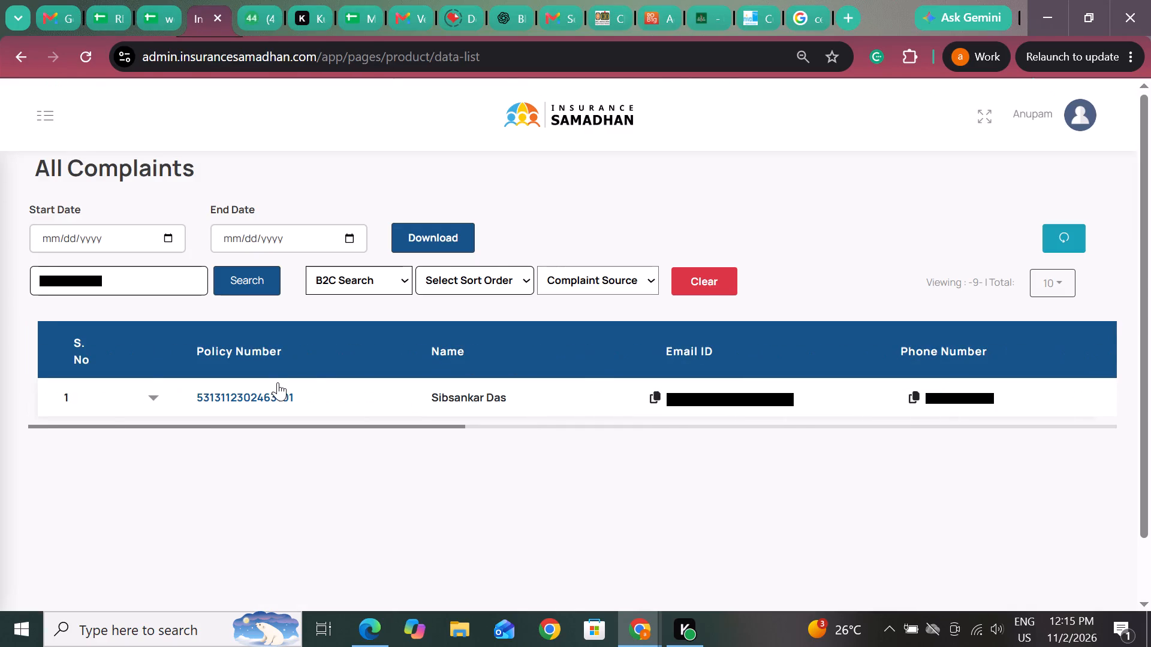
{"action": "scroll", "coordinate": [314, 389], "scroll_direction": "left", "scroll_amount": 3}
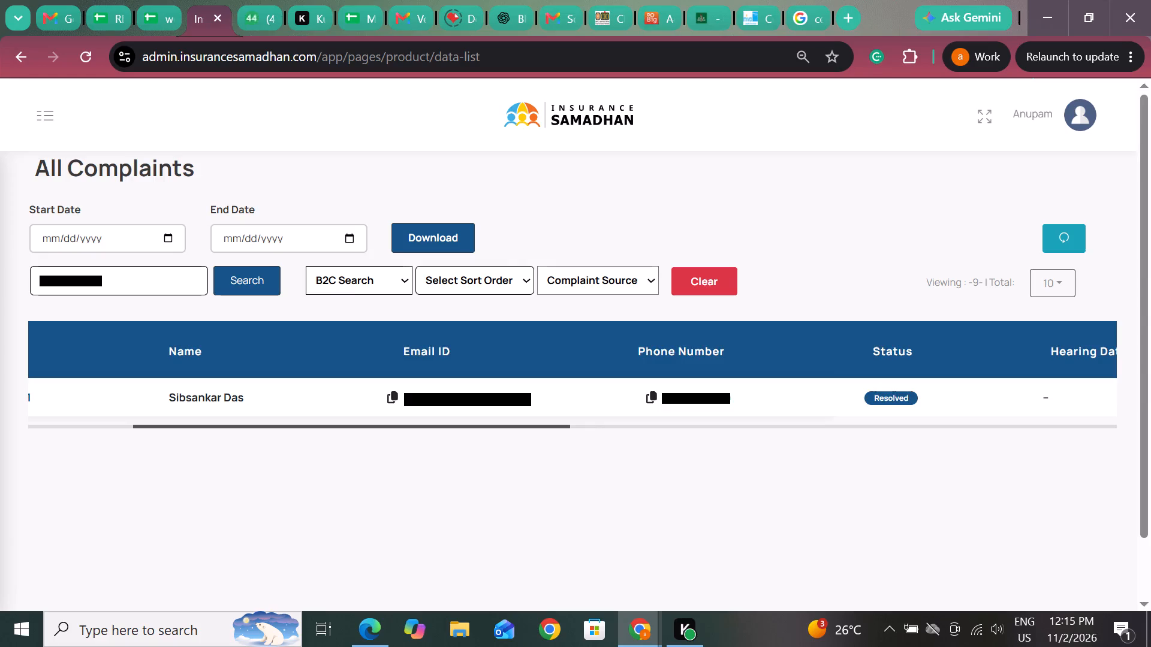
{"action": "left_click_drag", "start_coordinate": [242, 427], "coordinate": [182, 430]}
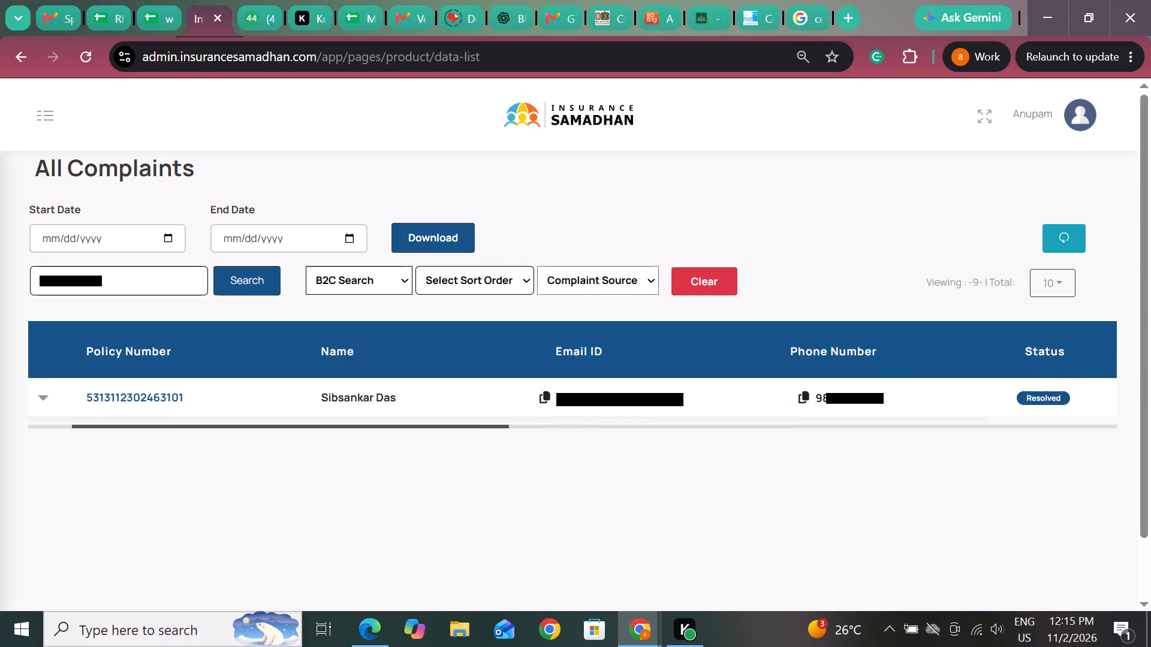
{"action": "left_click_drag", "start_coordinate": [182, 430], "coordinate": [253, 430]}
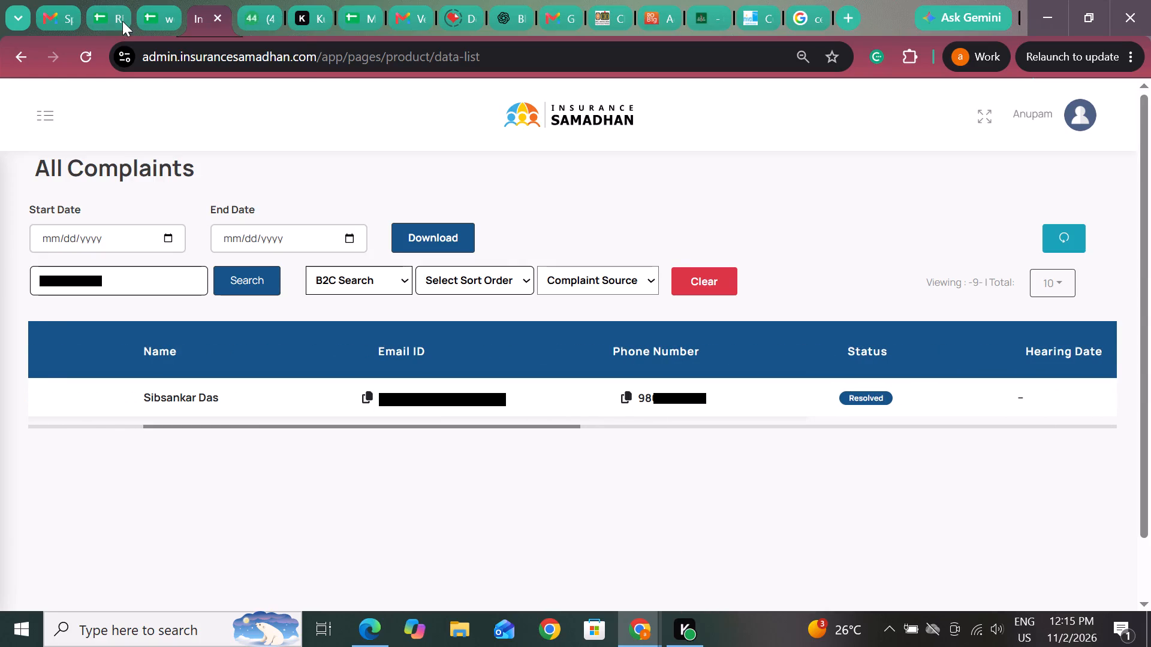
{"action": "left_click", "coordinate": [110, 30]}
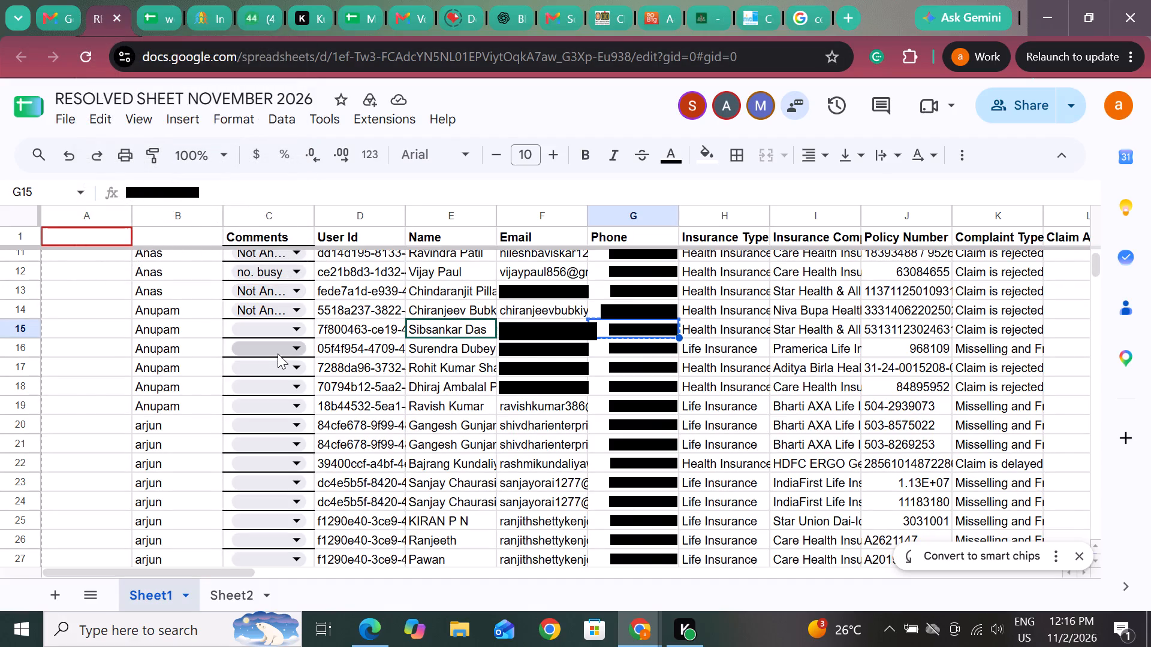
{"action": "left_click", "coordinate": [195, 20]}
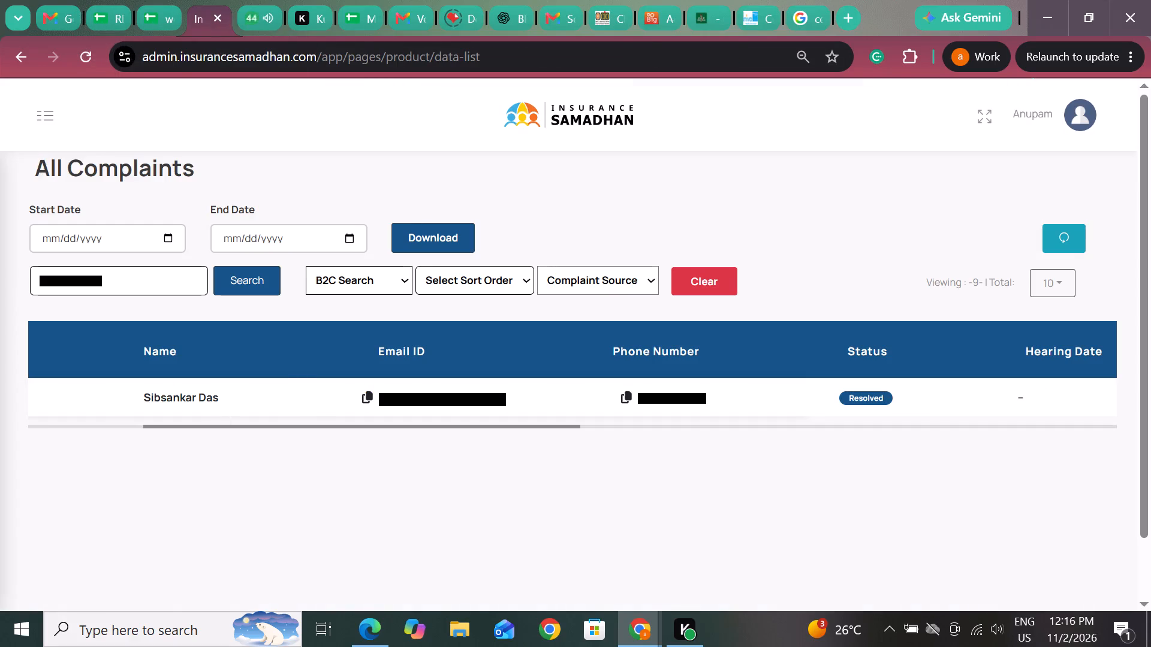
{"action": "left_click", "coordinate": [132, 427]}
{"action": "left_click_drag", "start_coordinate": [132, 428], "coordinate": [296, 411]}
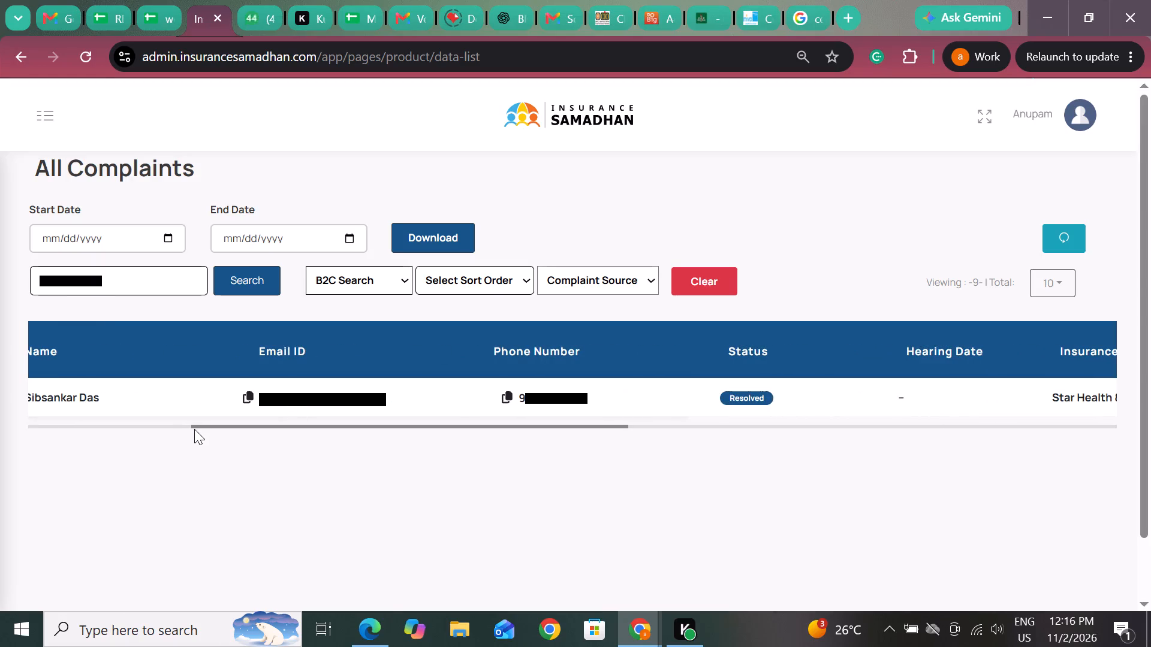
Set the Comments value in row 15 of the resolved sheet to Not Recieved.
{"action": "left_click", "coordinate": [106, 14]}
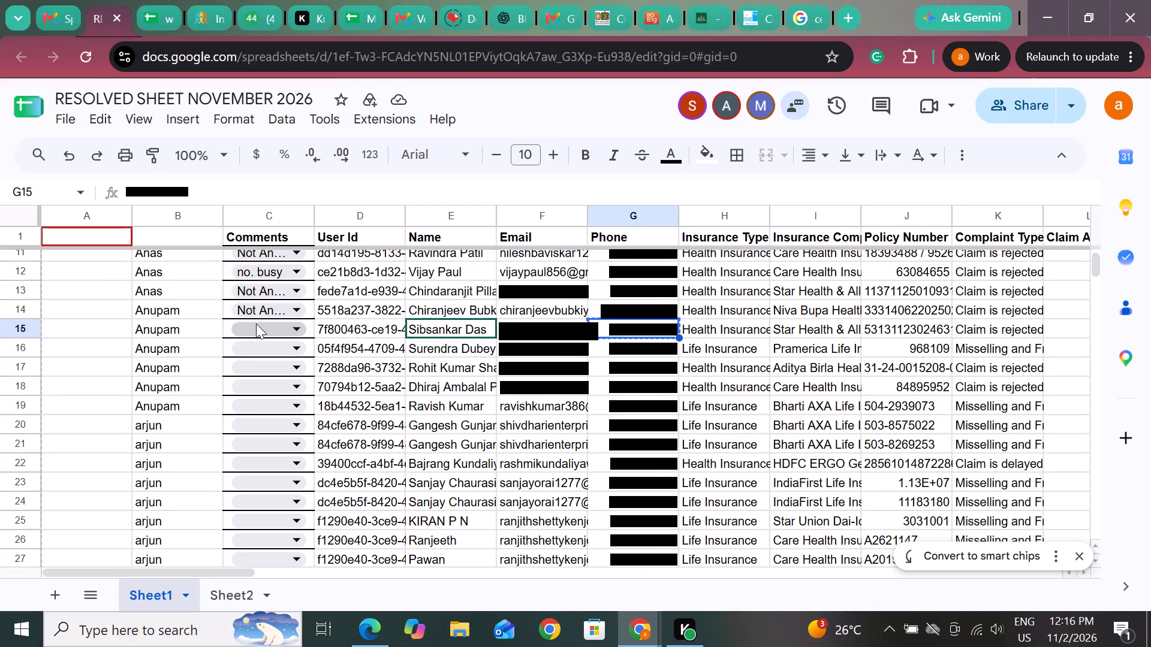
{"action": "left_click", "coordinate": [259, 328]}
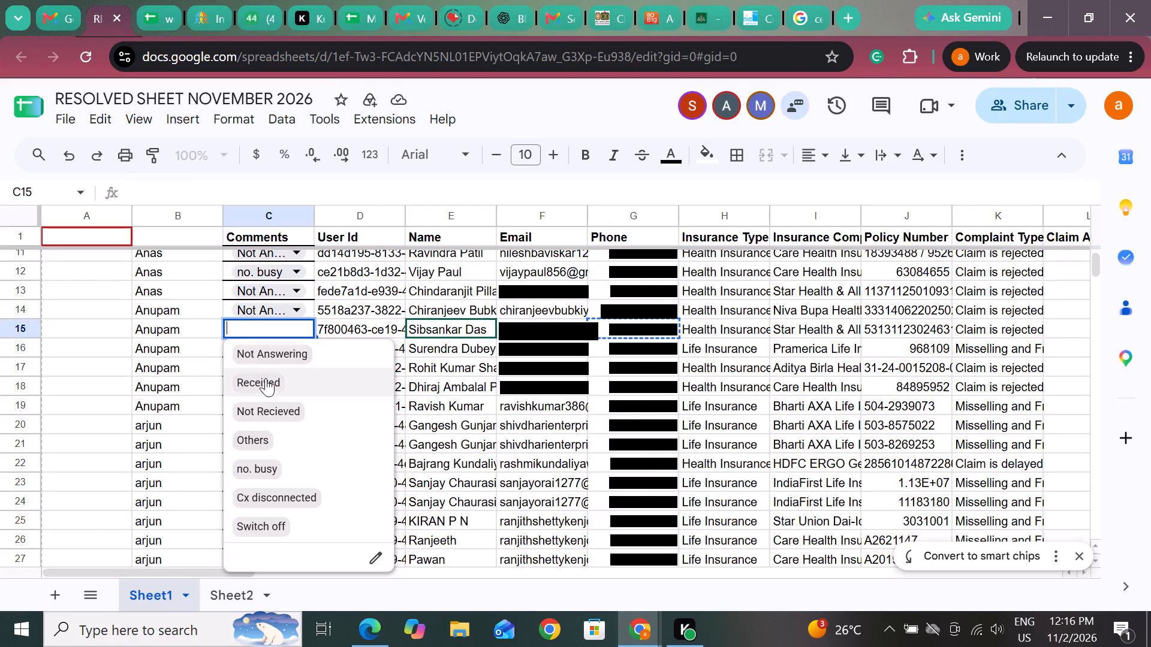
{"action": "left_click", "coordinate": [266, 407]}
Add the comment "not received" to the row 15 customer's complaint communication log, save it and close the log.
{"action": "left_click", "coordinate": [210, 18]}
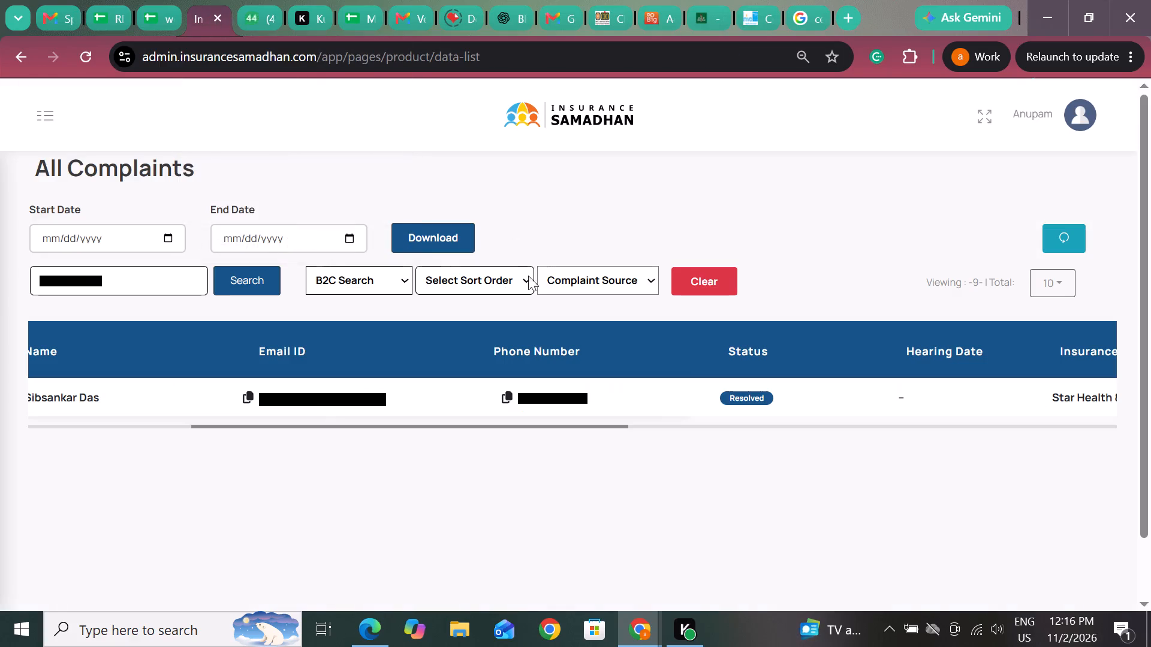
{"action": "left_click", "coordinate": [457, 395]}
{"action": "left_click", "coordinate": [516, 441]}
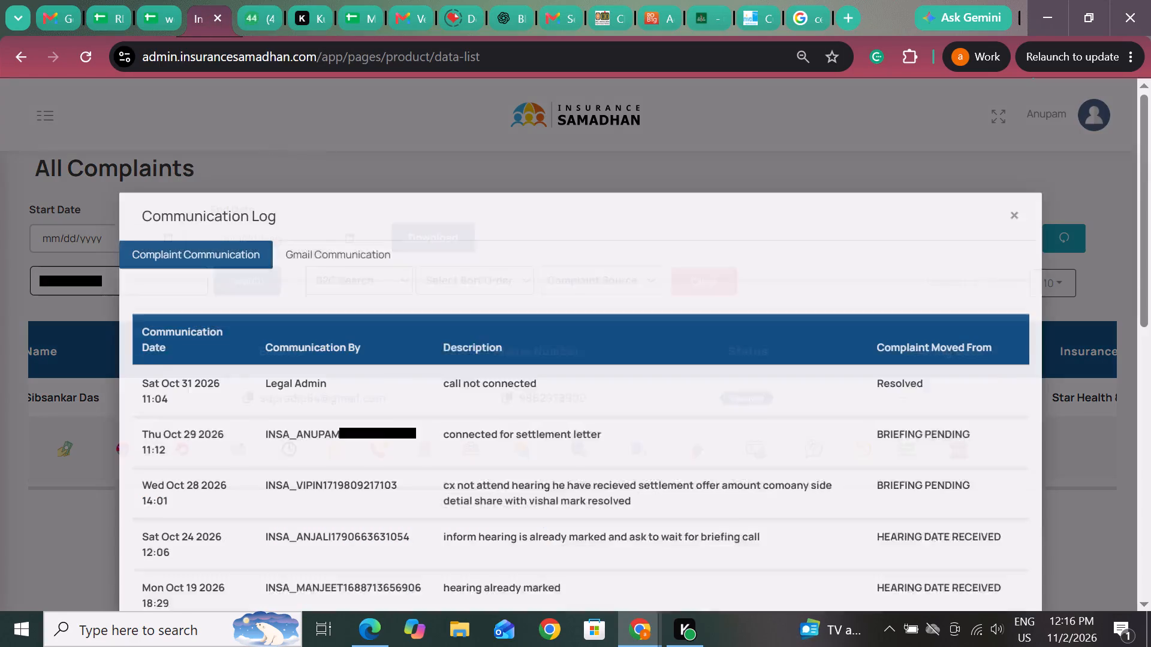
{"action": "scroll", "coordinate": [522, 504], "scroll_direction": "down", "scroll_amount": 13}
{"action": "left_click", "coordinate": [635, 575]}
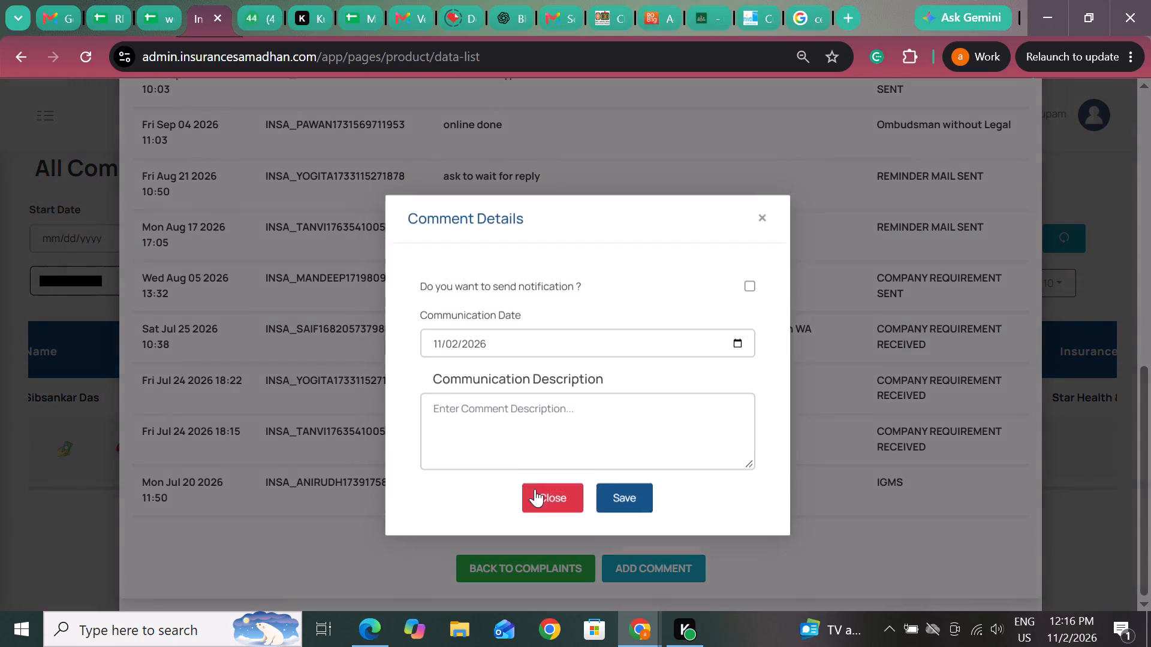
{"action": "left_click", "coordinate": [525, 460]}
{"action": "key", "text": "n"}
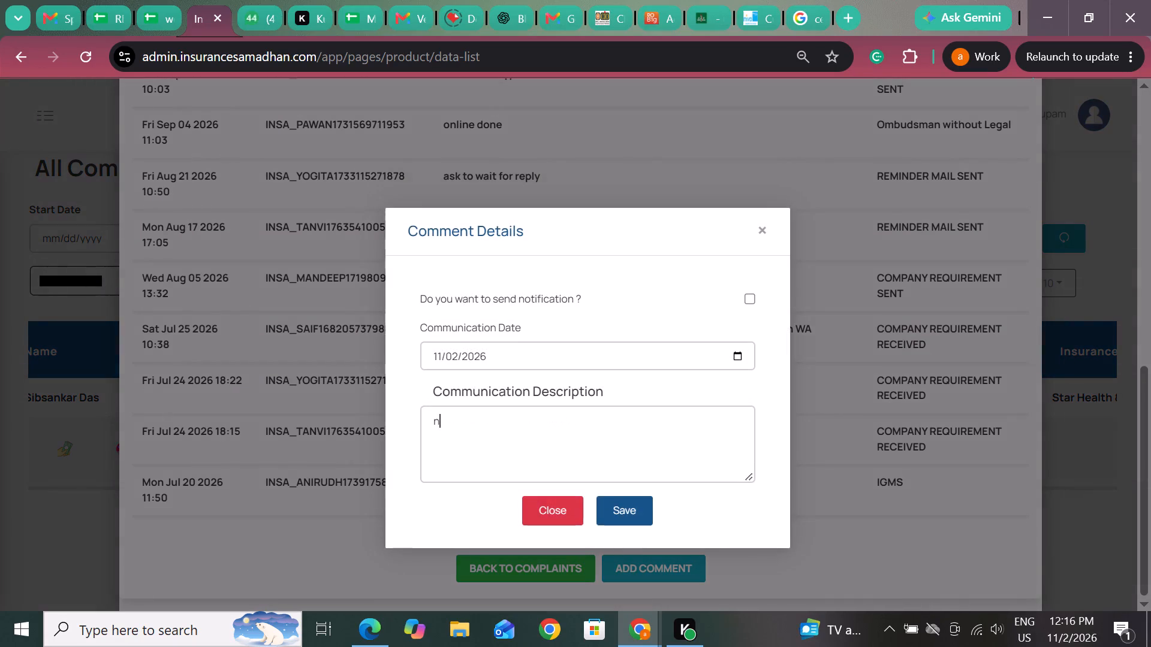
{"action": "type", "text": "ot rece"}
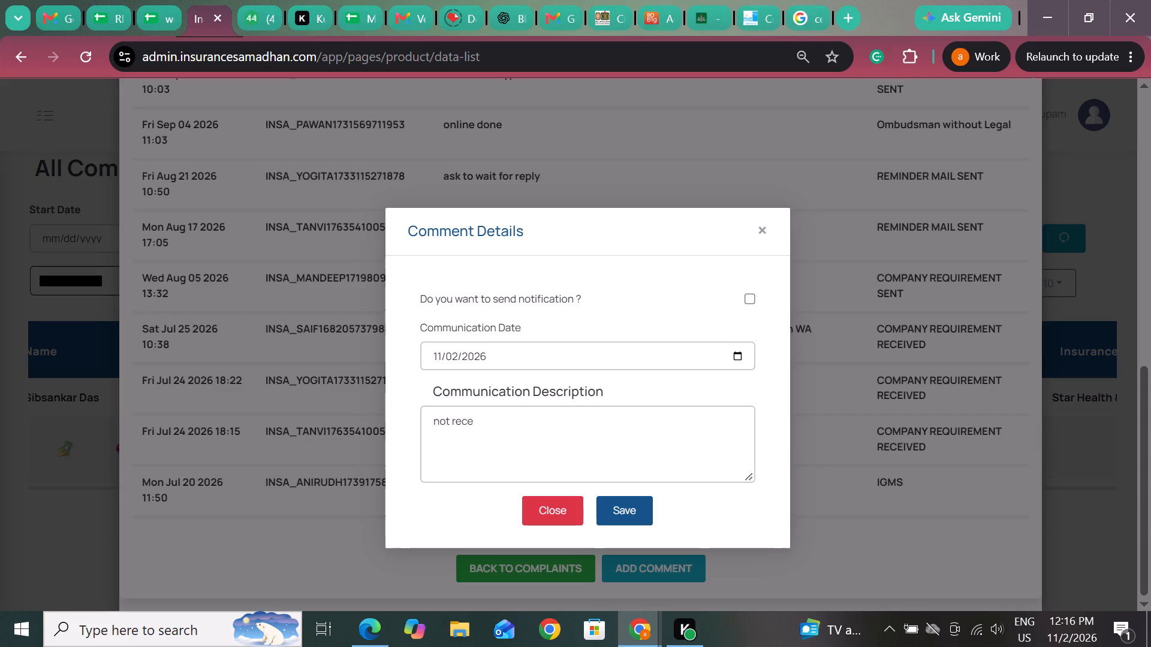
{"action": "key", "text": "i"}
{"action": "type", "text": "ved"}
{"action": "key", "text": "space"}
{"action": "key", "text": "Tab"}
{"action": "key", "text": "Tab"}
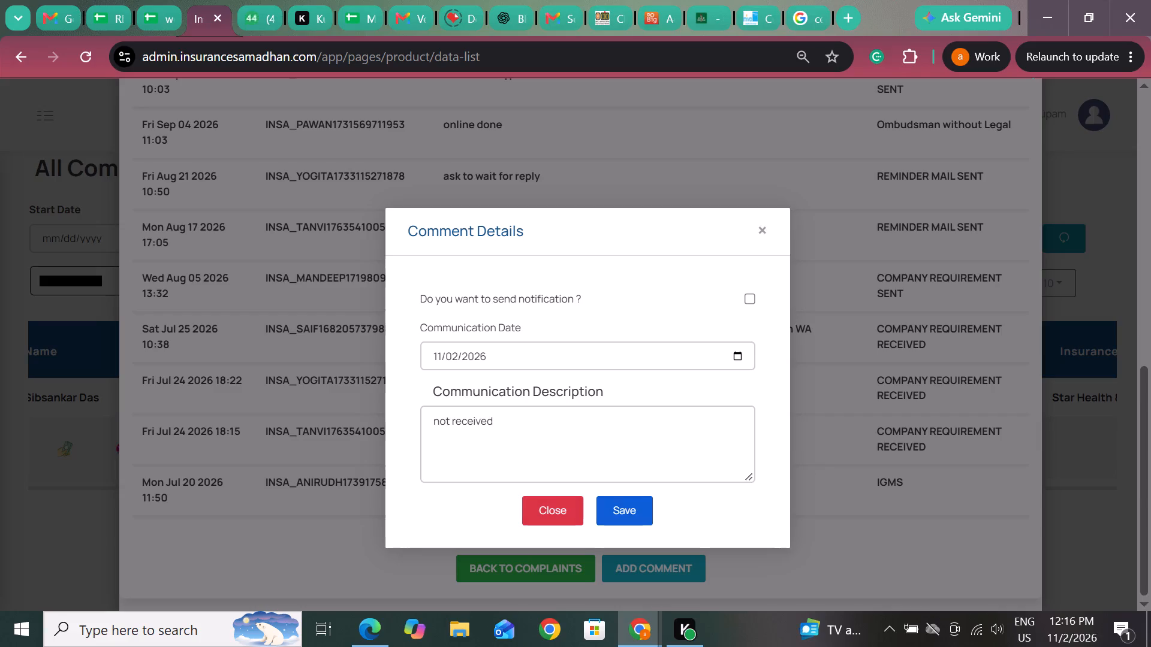
{"action": "key", "text": "Return"}
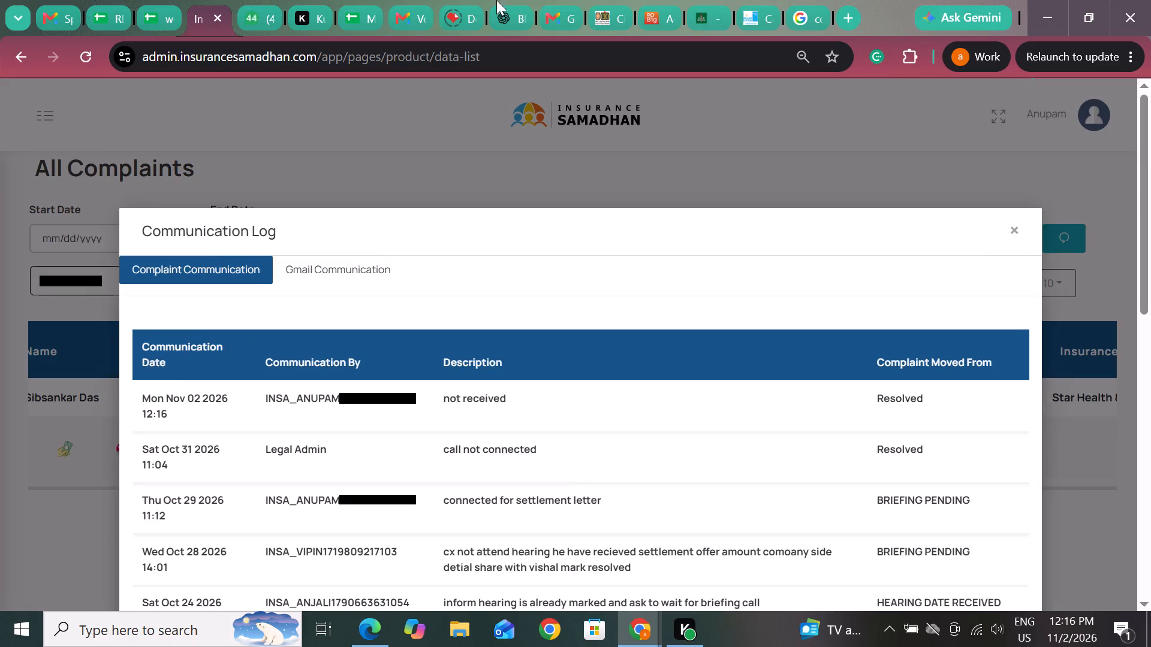
{"action": "left_click", "coordinate": [223, 156]}
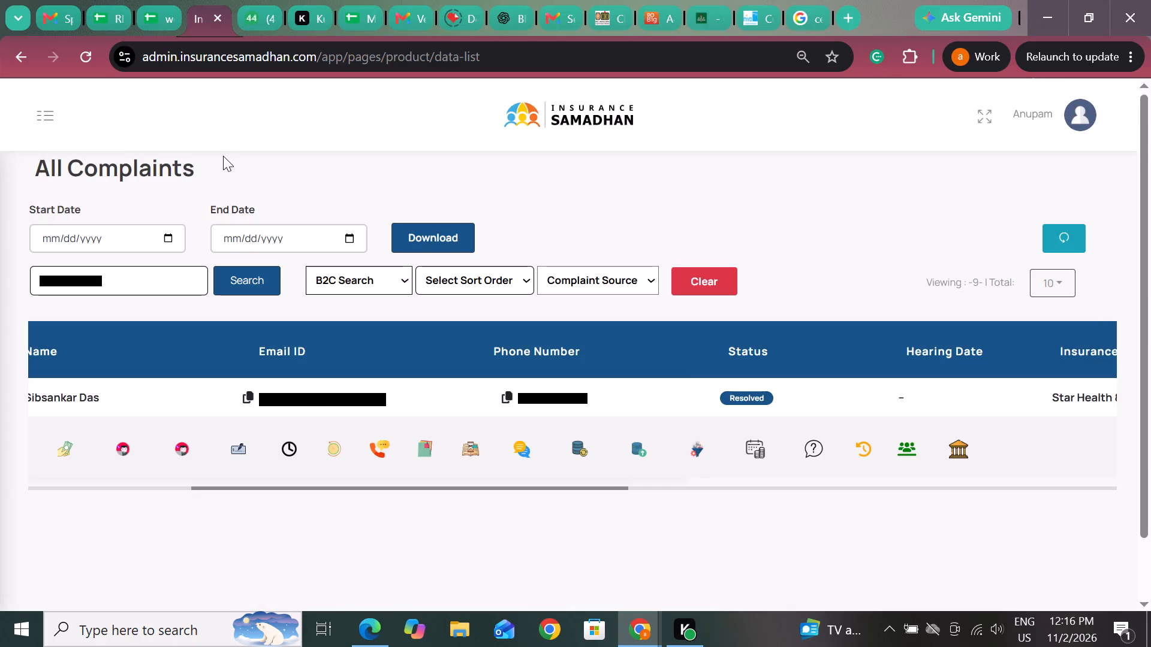
Search the complaints list for the phone number from row 16 of the resolved sheet.
{"action": "left_click", "coordinate": [109, 1]}
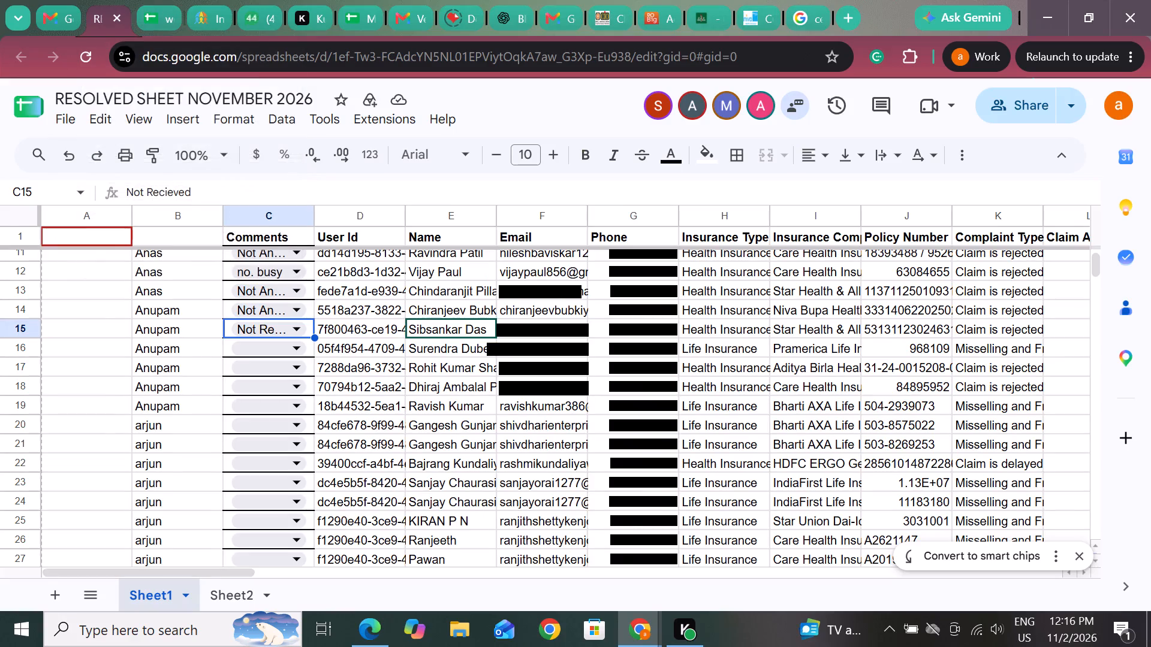
{"action": "left_click", "coordinate": [430, 350]}
{"action": "left_click", "coordinate": [592, 355]}
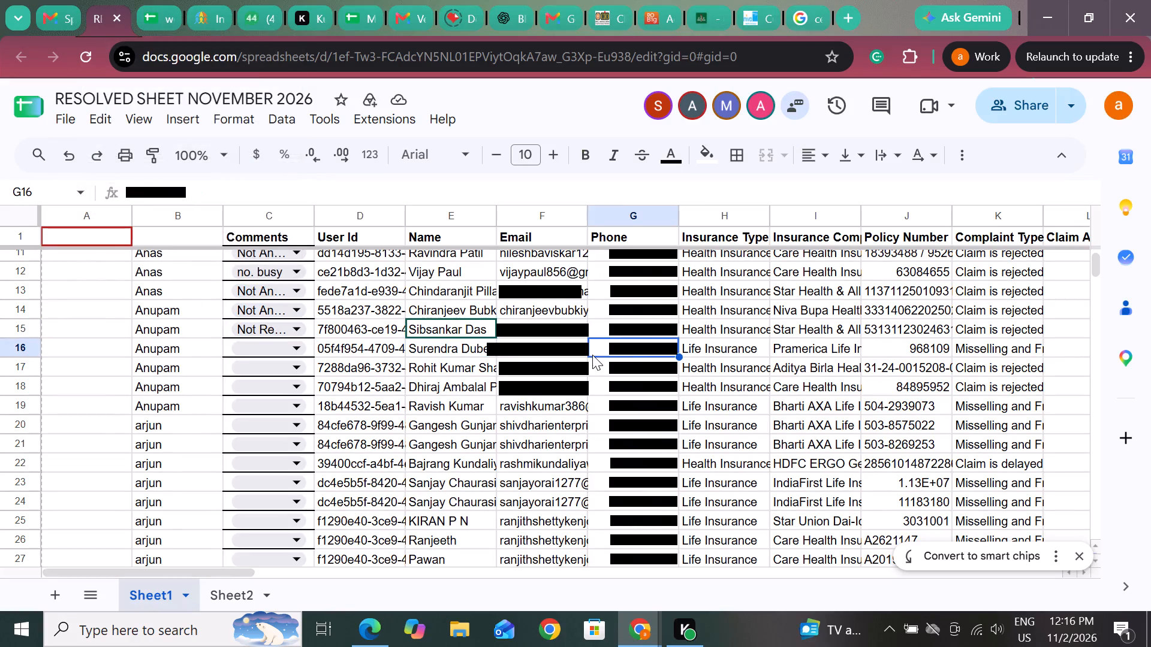
{"action": "key", "text": "ctrl+c"}
{"action": "key", "text": "ctrl+c"}
{"action": "key", "text": "ctrl+c"}
{"action": "key", "text": "ctrl+c"}
{"action": "left_click", "coordinate": [191, 27]}
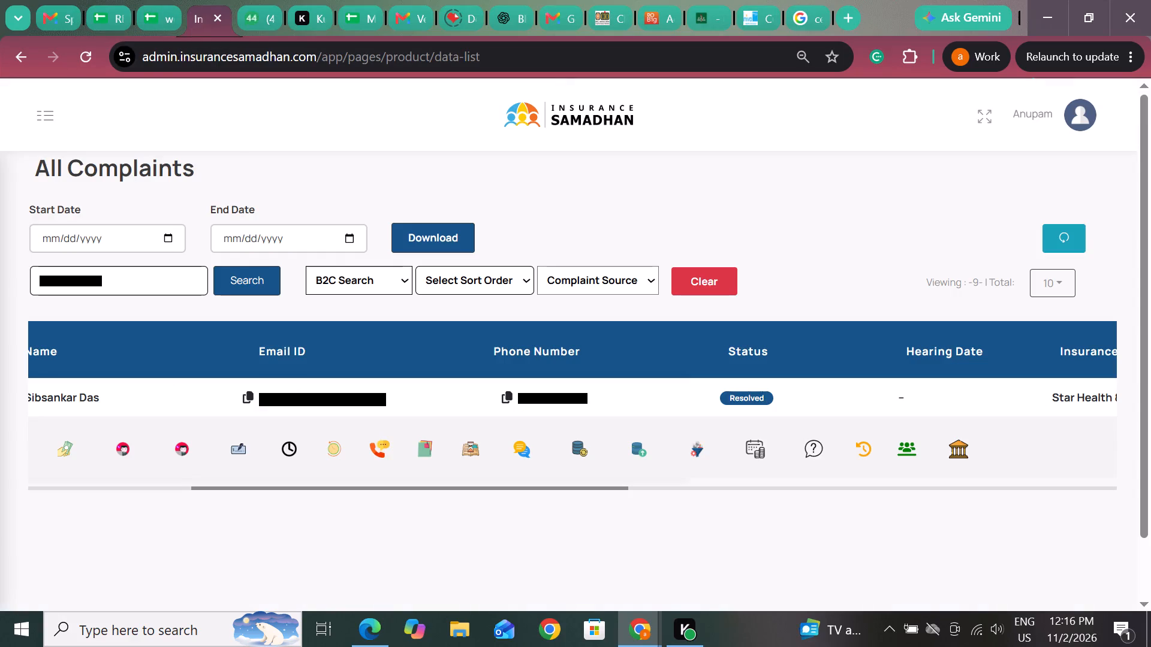
{"action": "double_click", "coordinate": [143, 294], "text": "ctrl"}
{"action": "key", "text": "ctrl+v"}
{"action": "left_click", "coordinate": [249, 274]}
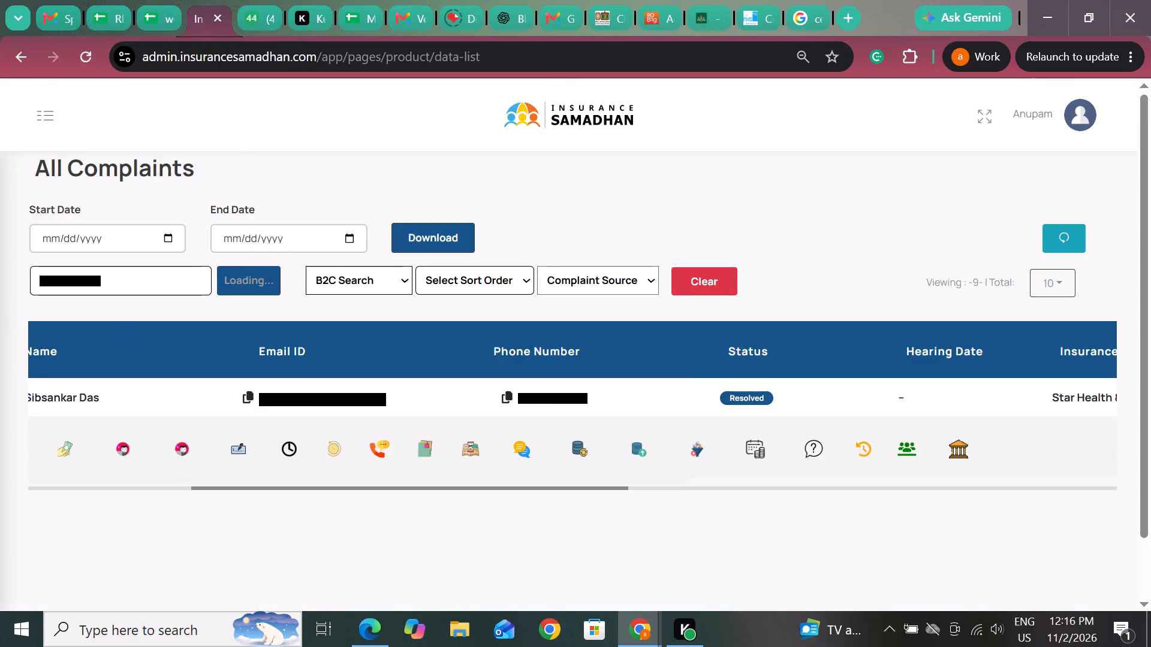
Copy the phone number from the row 16 customer's Resolved complaint and call it with the Smartflo dialer.
{"action": "scroll", "coordinate": [292, 299], "scroll_direction": "down", "scroll_amount": 2}
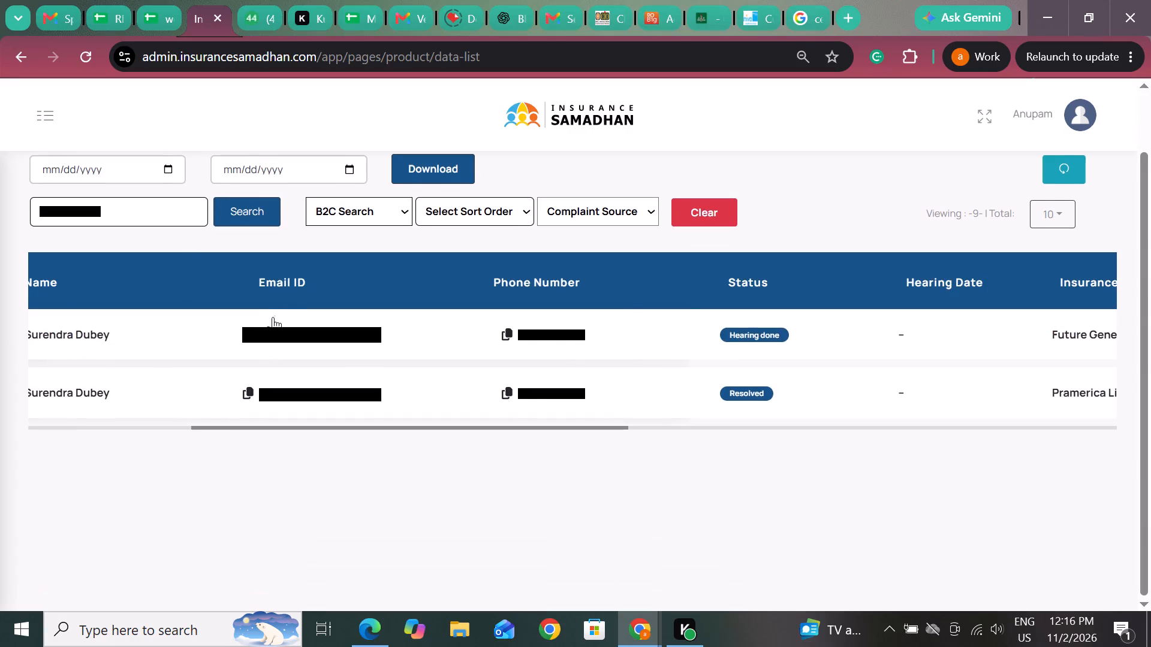
{"action": "scroll", "coordinate": [260, 326], "scroll_direction": "left", "scroll_amount": 1}
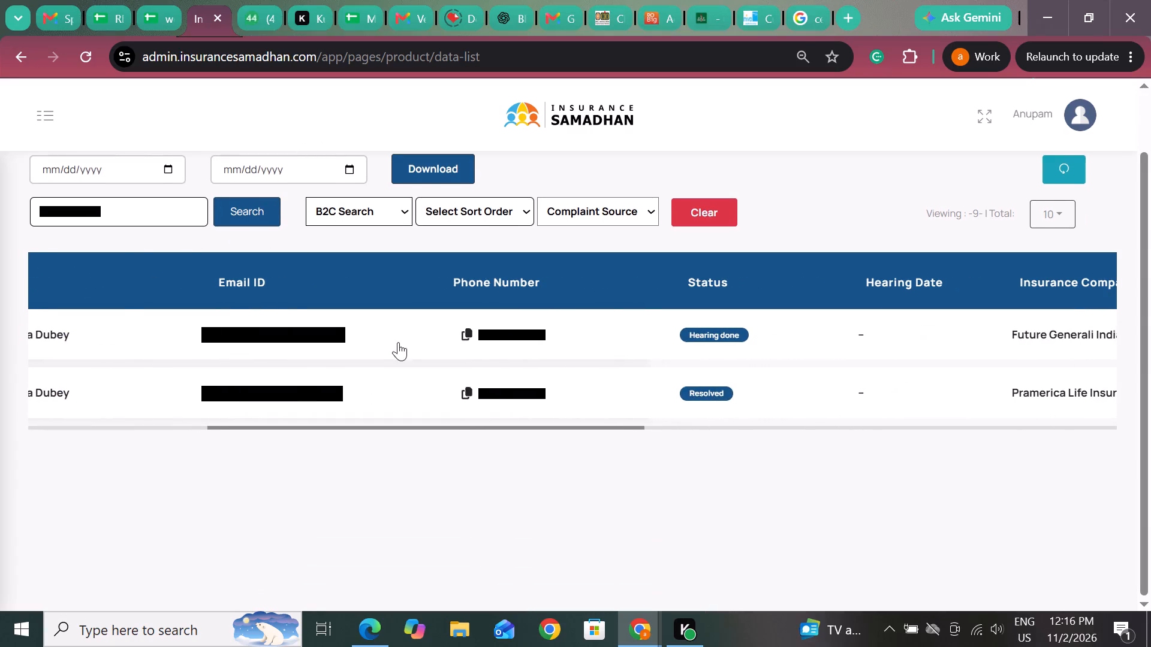
{"action": "left_click", "coordinate": [464, 391]}
{"action": "scroll", "coordinate": [554, 86], "scroll_direction": "up", "scroll_amount": 3}
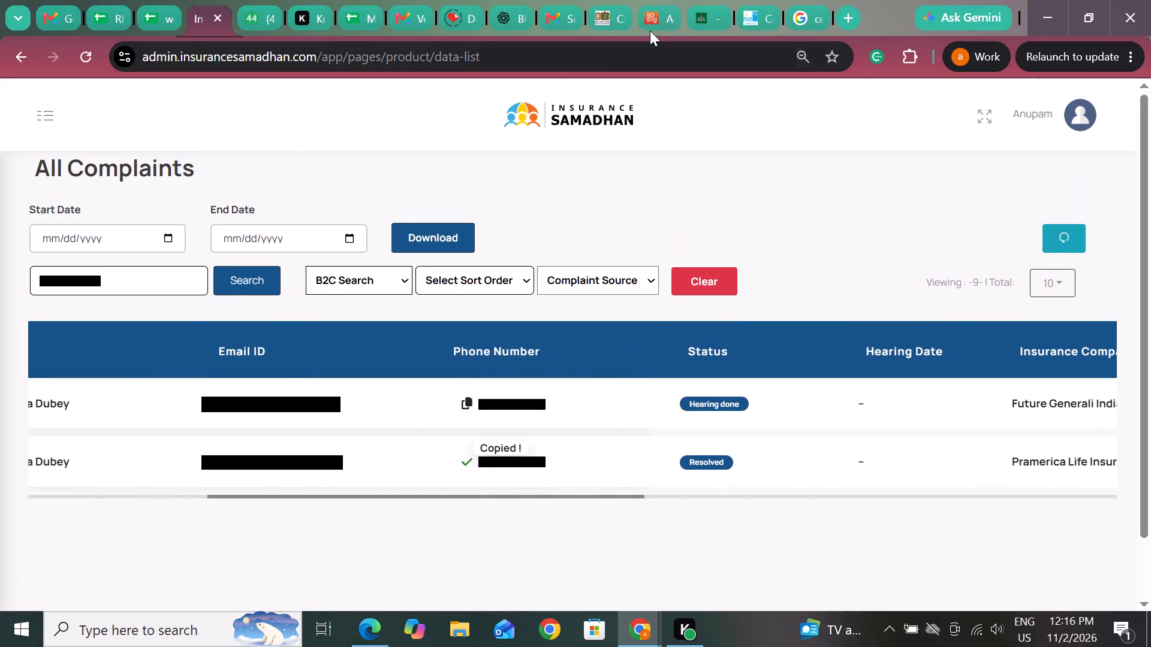
{"action": "left_click", "coordinate": [650, 31]}
{"action": "double_click", "coordinate": [532, 194], "text": "ctrl"}
{"action": "key", "text": "ctrl+v"}
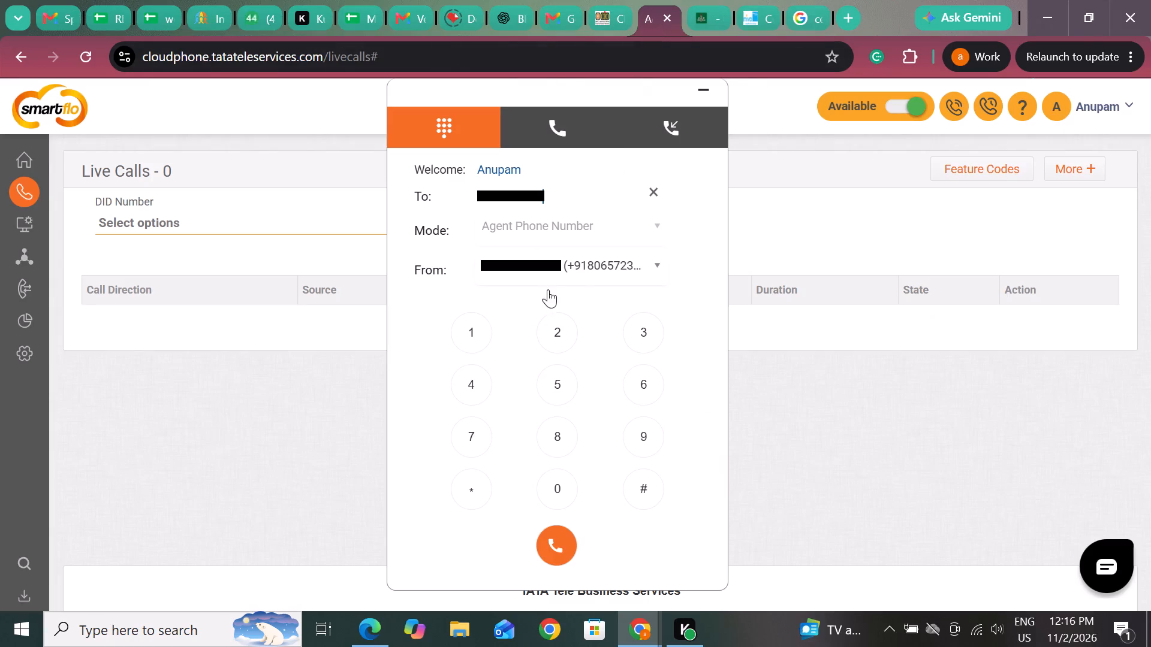
{"action": "left_click", "coordinate": [549, 551]}
{"action": "scroll", "coordinate": [227, 48], "scroll_direction": "up", "scroll_amount": 6}
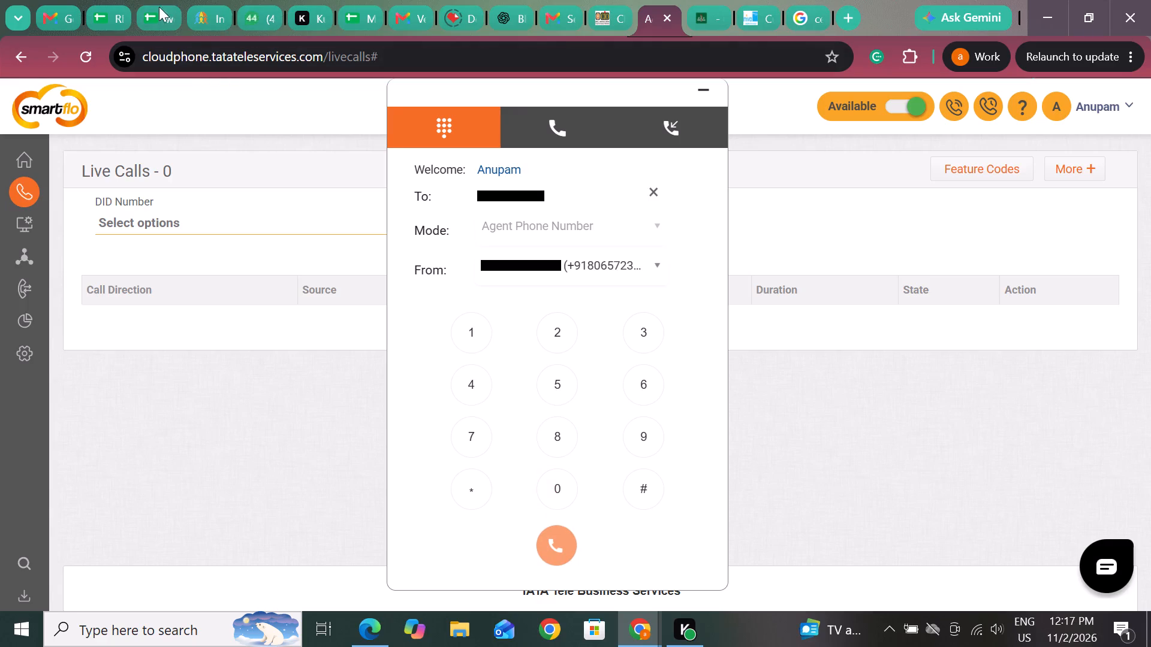
Switch back to the complaints list and check the policy numbers and names of the row 16 customer's complaints.
{"action": "left_click", "coordinate": [201, 30]}
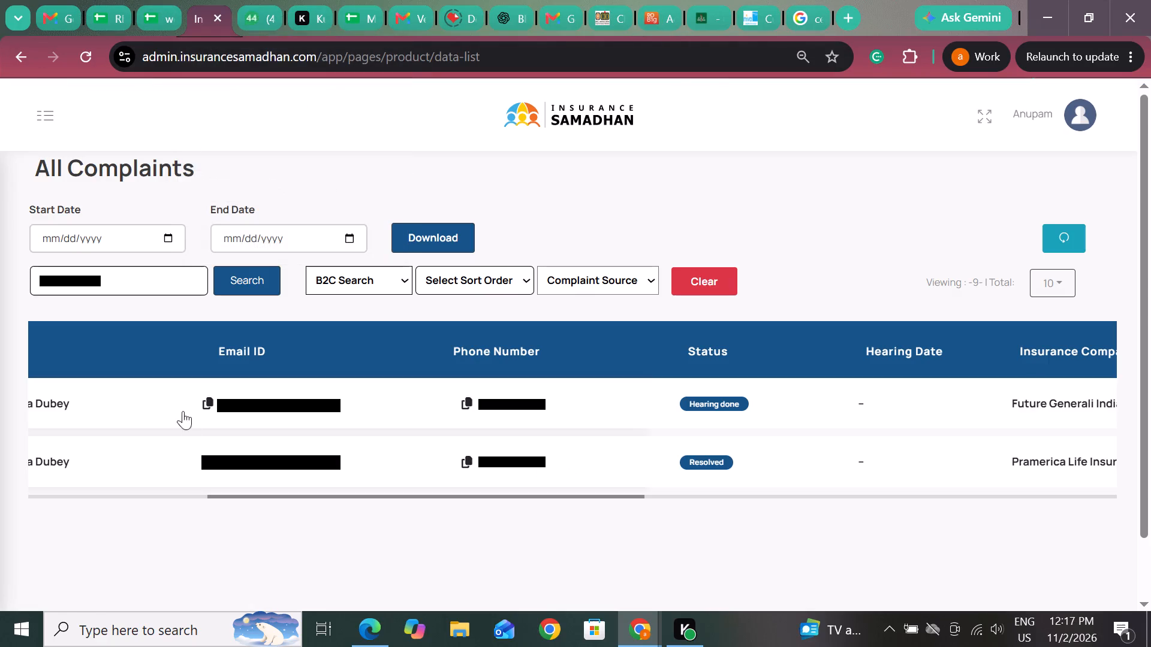
{"action": "scroll", "coordinate": [196, 433], "scroll_direction": "right", "scroll_amount": 1}
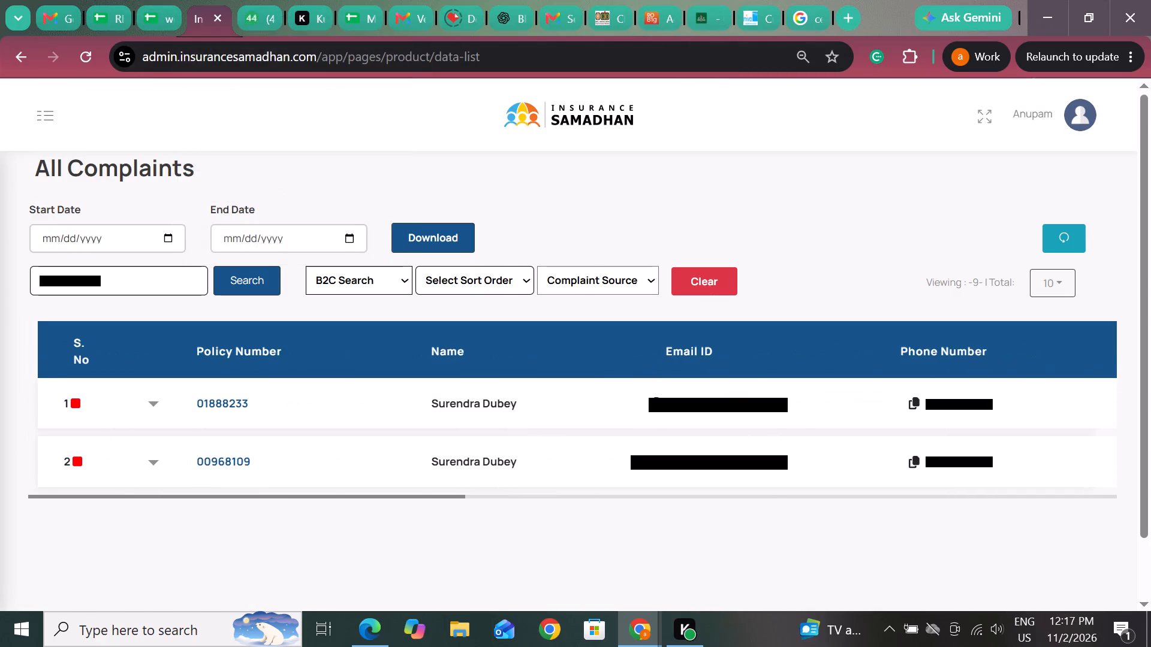
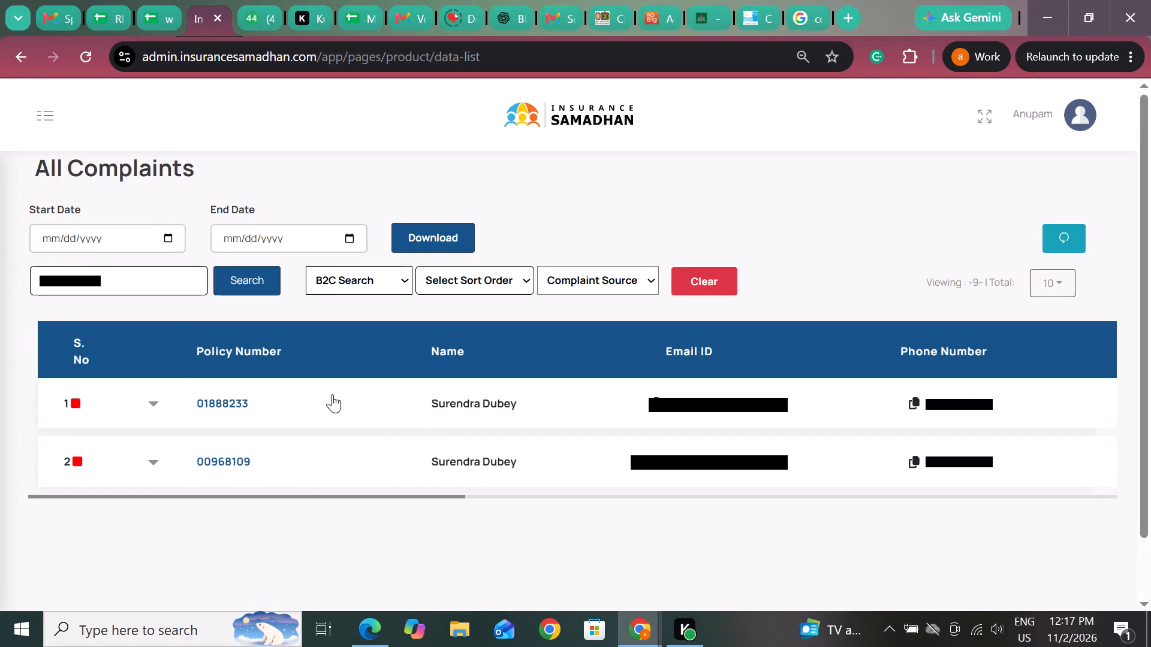
Add the comment "nr" to the communication log of the row 16 customer's Resolved complaint and save it.
{"action": "scroll", "coordinate": [507, 465], "scroll_direction": "left", "scroll_amount": 2}
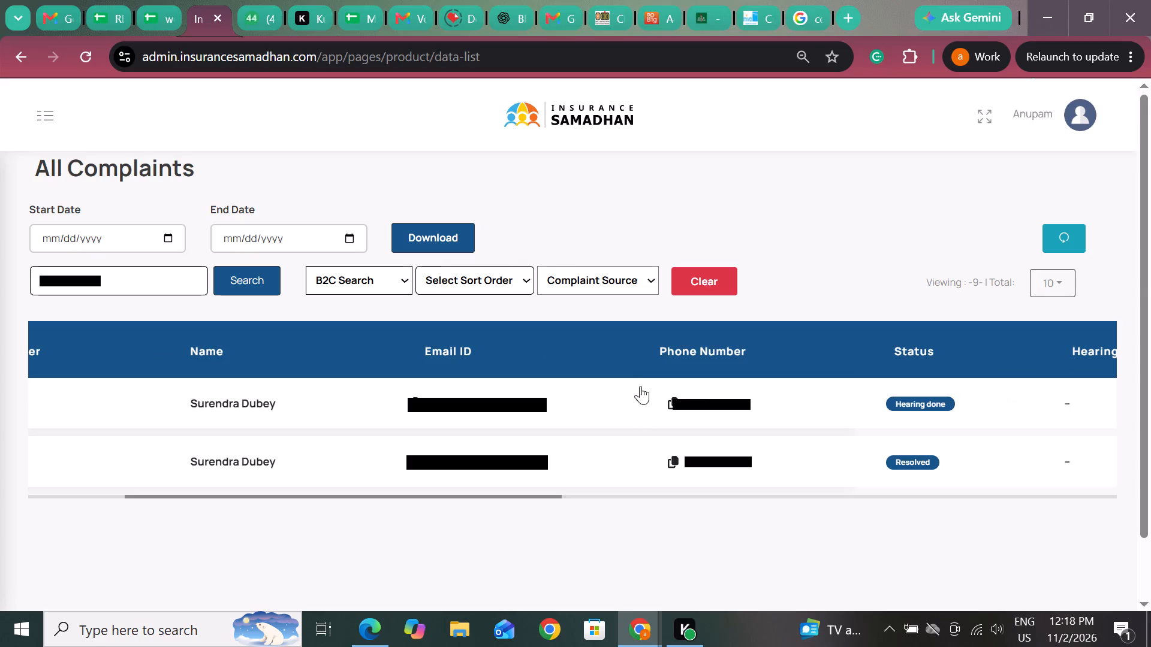
{"action": "left_click", "coordinate": [622, 456]}
{"action": "left_click", "coordinate": [694, 518]}
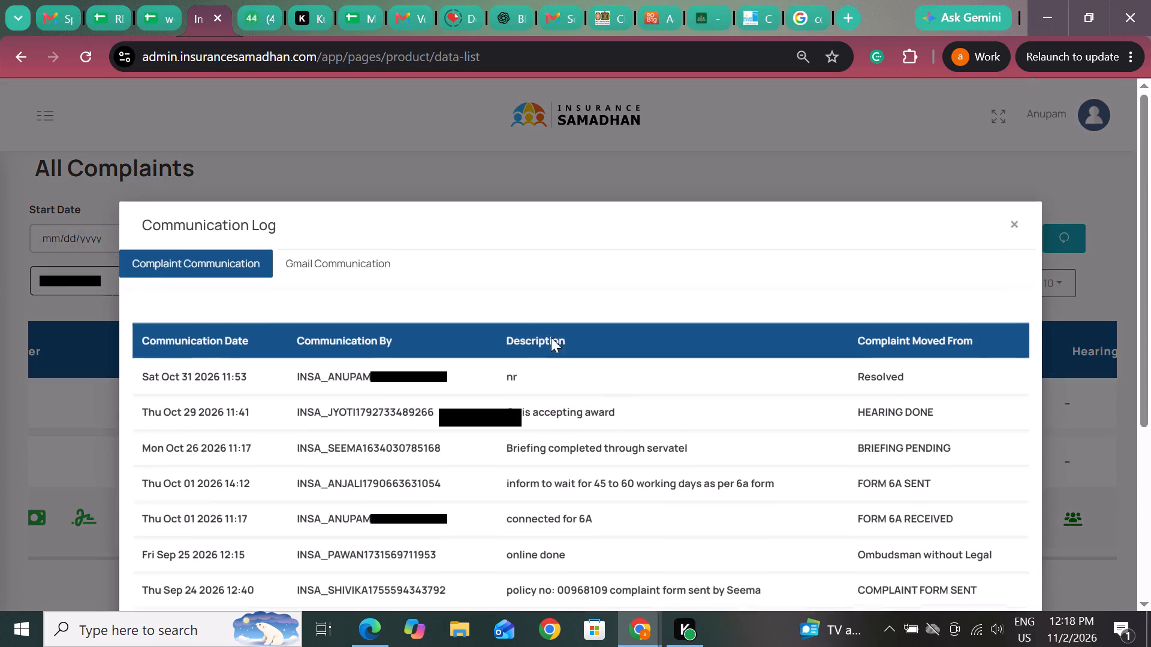
{"action": "scroll", "coordinate": [587, 460], "scroll_direction": "down", "scroll_amount": 9}
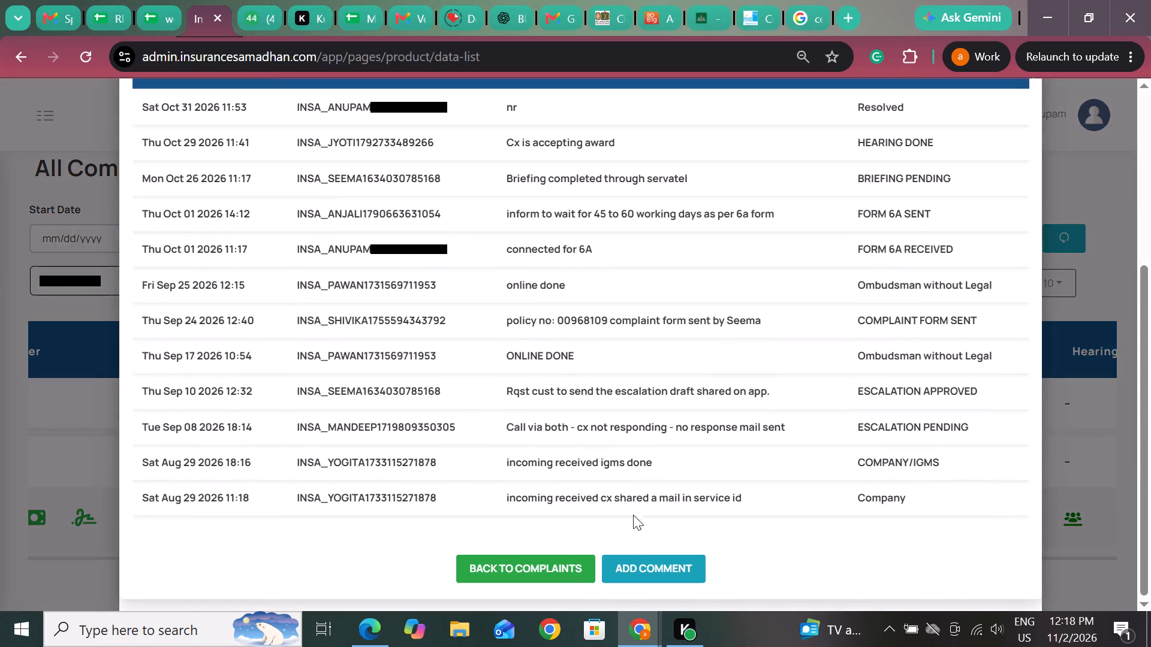
{"action": "left_click", "coordinate": [638, 551]}
{"action": "left_click", "coordinate": [629, 567]}
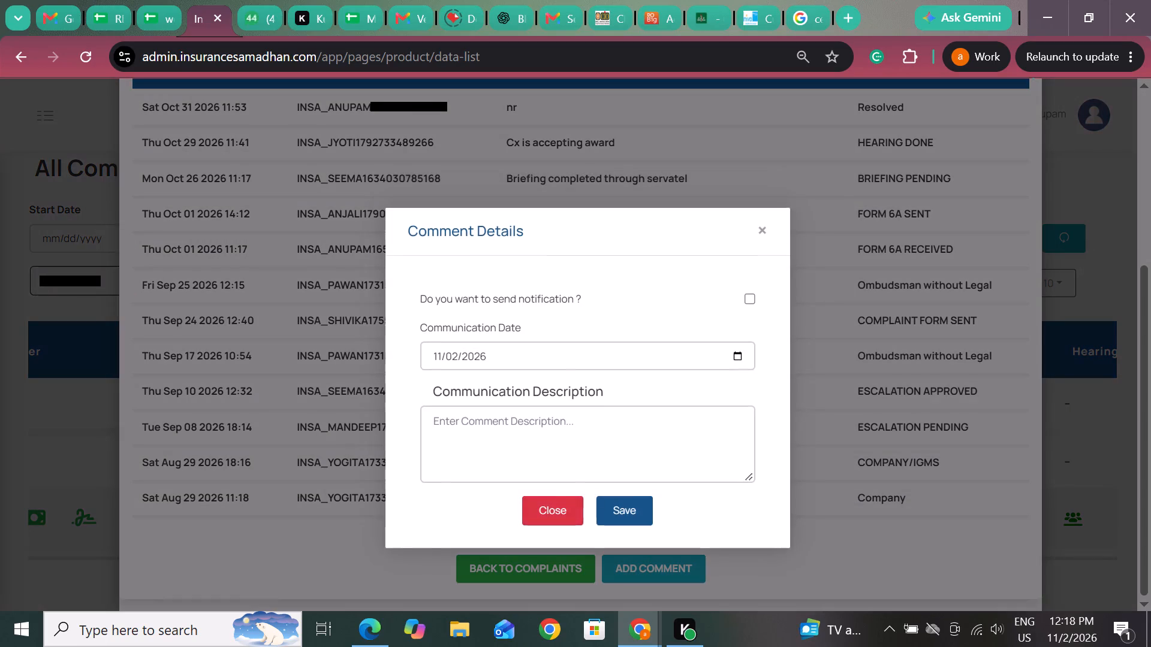
{"action": "left_click", "coordinate": [504, 446]}
{"action": "key", "text": "n"}
{"action": "key", "text": "r"}
{"action": "left_click", "coordinate": [600, 506]}
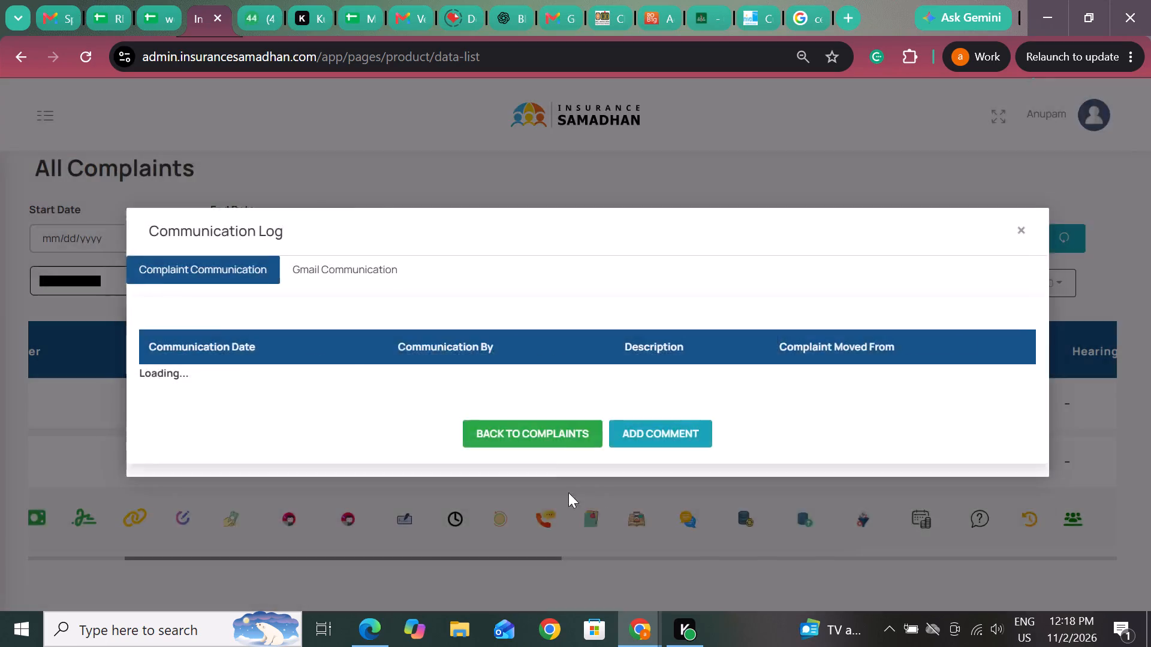
{"action": "scroll", "coordinate": [411, 291], "scroll_direction": "up", "scroll_amount": 16}
Set the Comments value in row 16 of the resolved sheet to Not Answering.
{"action": "left_click", "coordinate": [92, 15]}
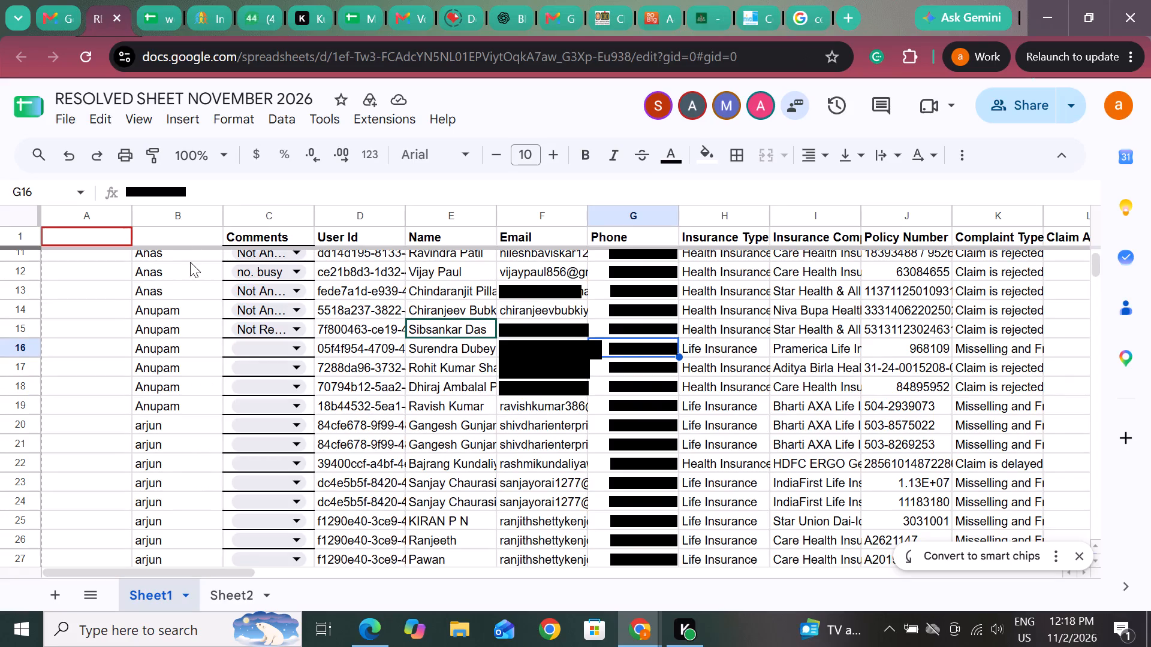
{"action": "left_click", "coordinate": [246, 345]}
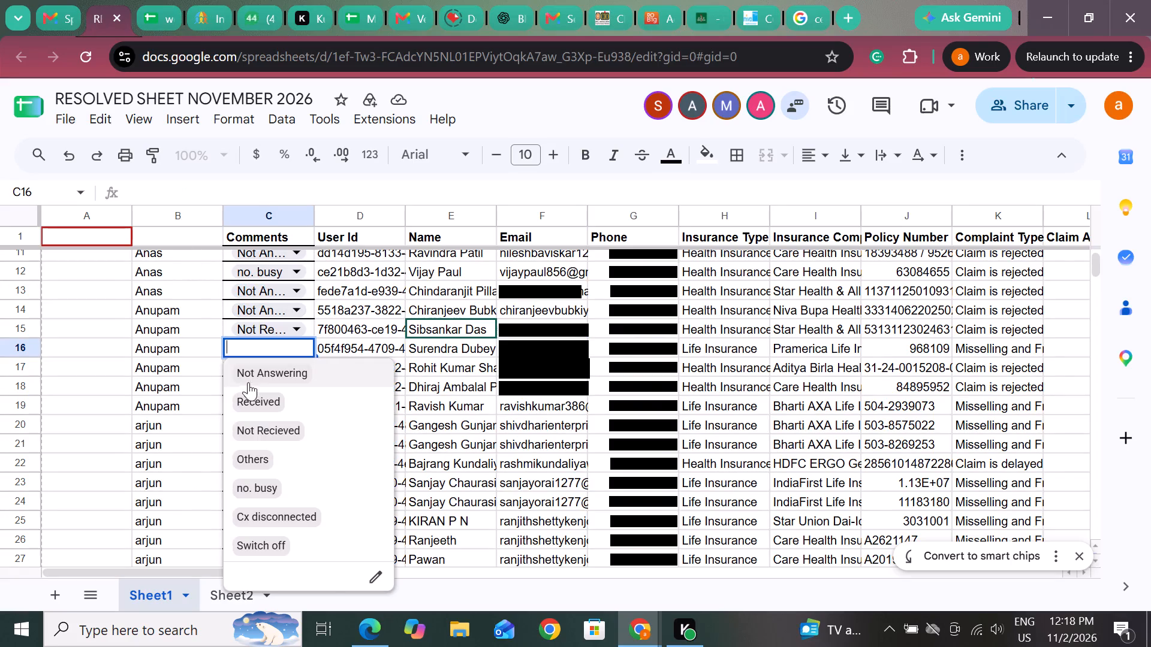
{"action": "left_click", "coordinate": [244, 375]}
Copy the phone number from row 17 of the resolved sheet and search the complaints list for it.
{"action": "scroll", "coordinate": [227, 323], "scroll_direction": "down", "scroll_amount": 1}
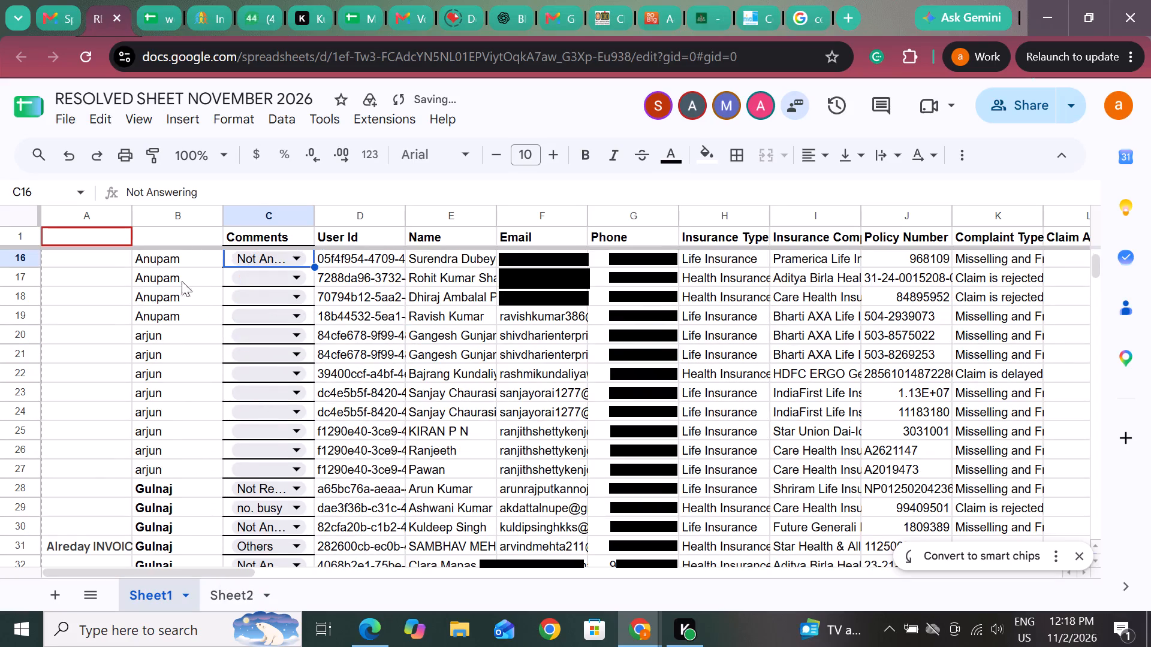
{"action": "left_click", "coordinate": [177, 270]}
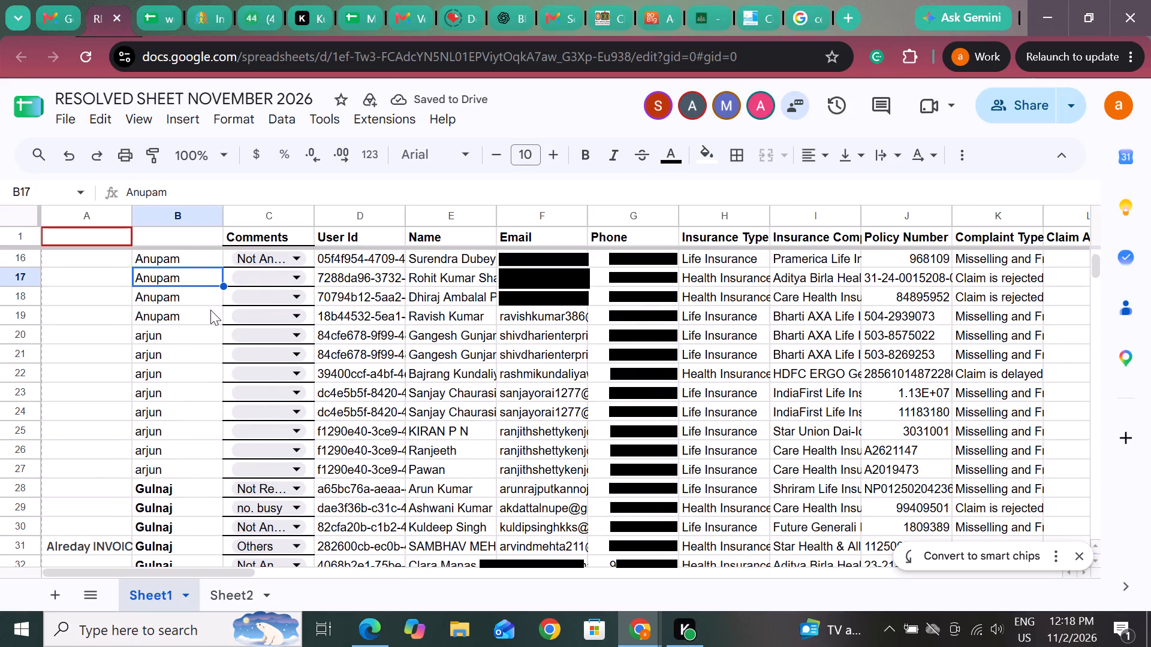
{"action": "scroll", "coordinate": [210, 310], "scroll_direction": "up", "scroll_amount": 1}
{"action": "left_click", "coordinate": [385, 370]}
{"action": "left_click", "coordinate": [456, 369]}
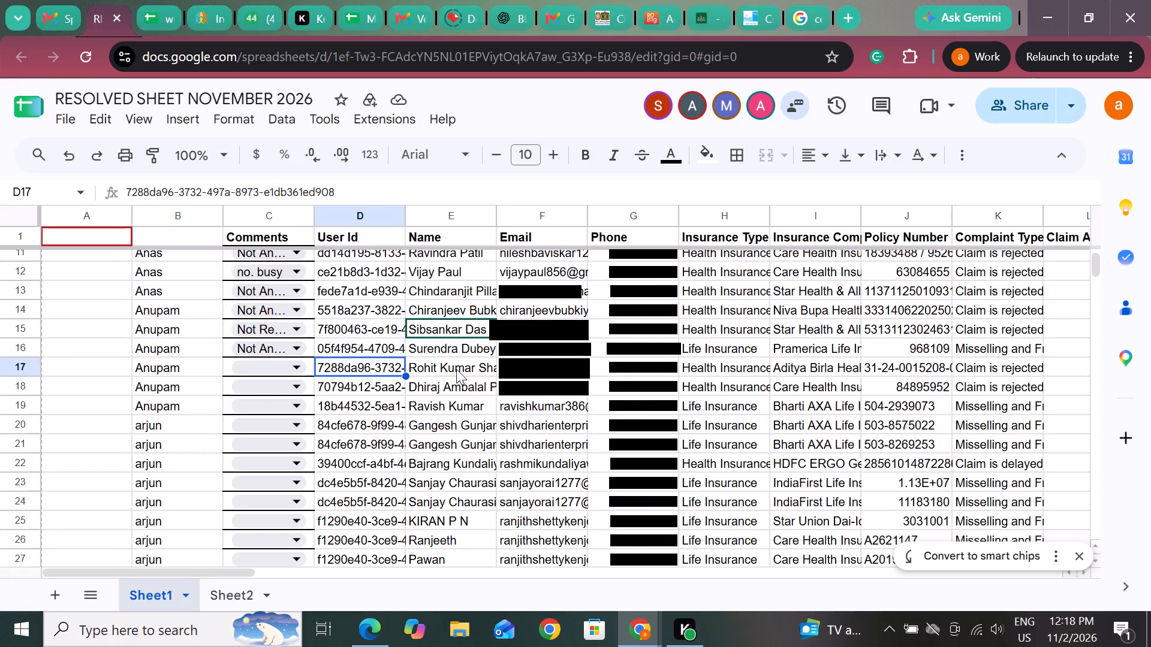
{"action": "left_click", "coordinate": [569, 368]}
{"action": "left_click", "coordinate": [616, 364]}
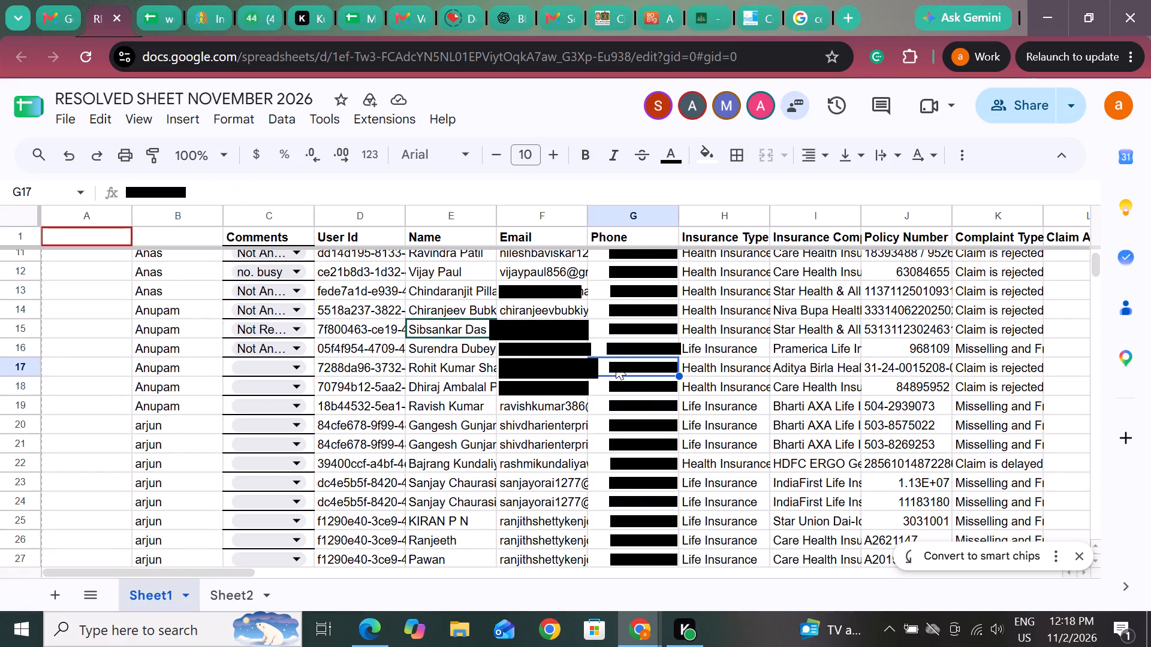
{"action": "key", "text": "ctrl+c"}
{"action": "key", "text": "ctrl+c"}
{"action": "key", "text": "ctrl+c"}
{"action": "left_click", "coordinate": [213, 28]}
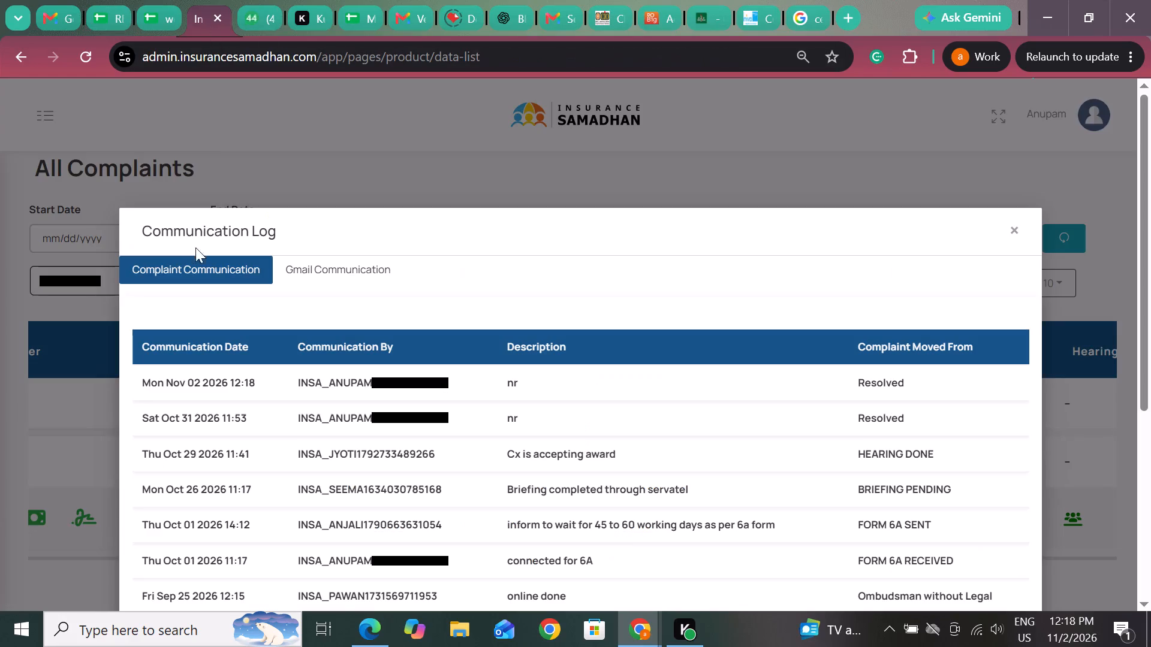
{"action": "left_click", "coordinate": [77, 223]}
{"action": "double_click", "coordinate": [93, 278], "text": "ctrl"}
{"action": "key", "text": "ctrl+v"}
{"action": "left_click", "coordinate": [238, 279]}
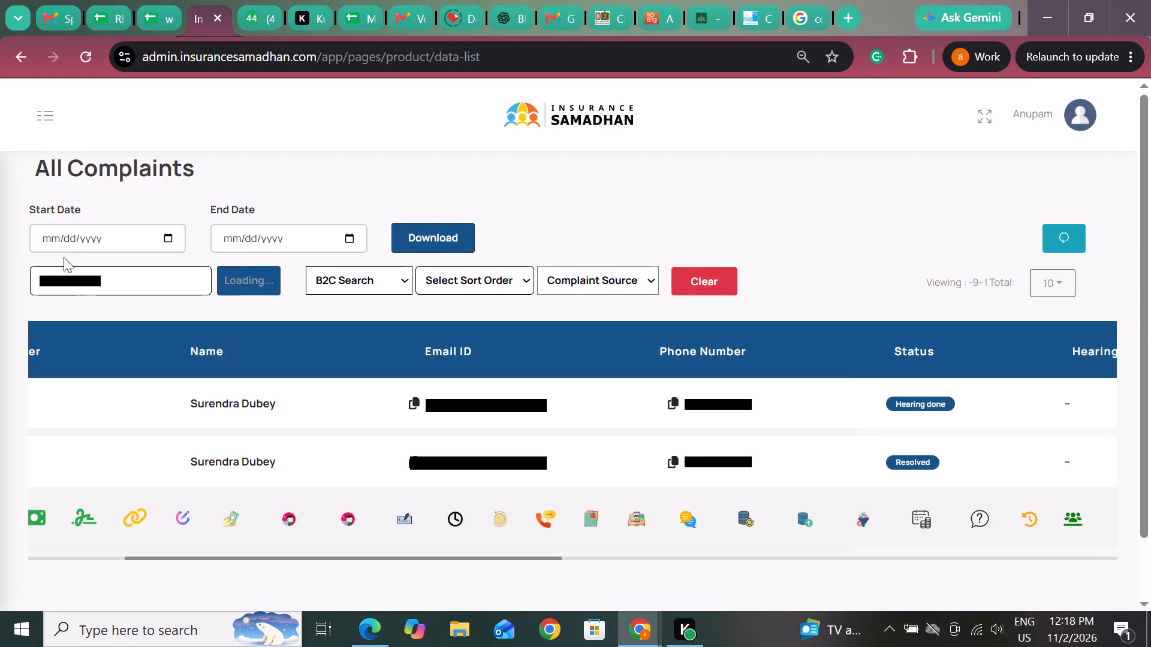
Copy the phone number from the row 17 customer's Resolved complaint and call it with the Smartflo dialer.
{"action": "scroll", "coordinate": [538, 377], "scroll_direction": "down", "scroll_amount": 1}
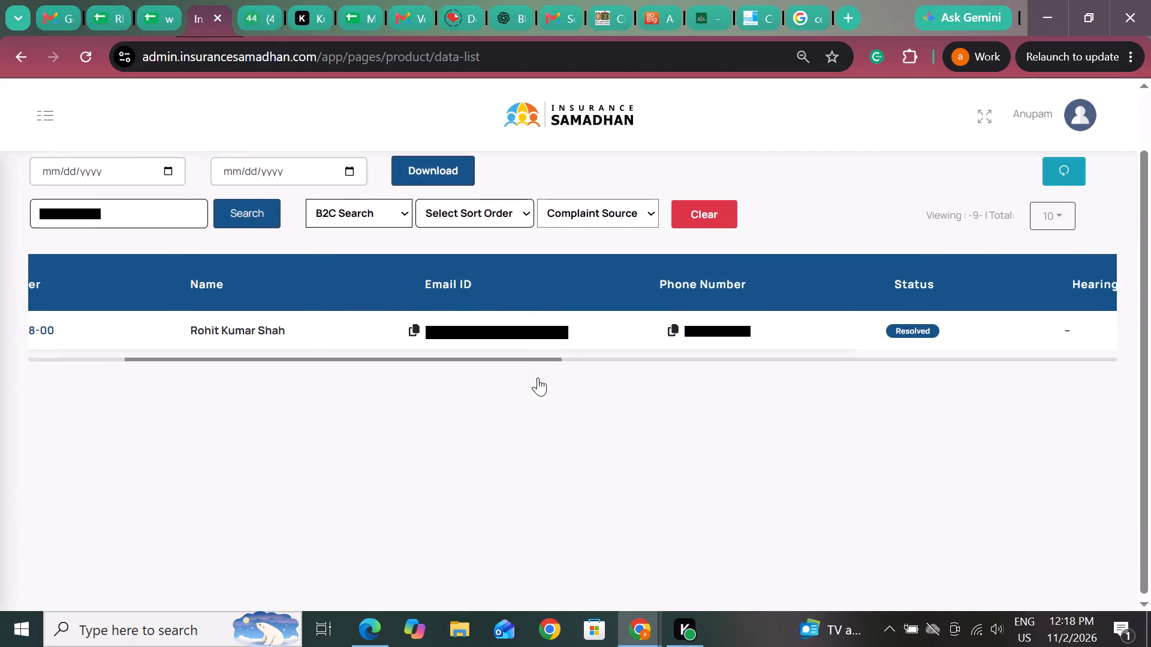
{"action": "scroll", "coordinate": [546, 340], "scroll_direction": "left", "scroll_amount": 1}
{"action": "left_click", "coordinate": [668, 400]}
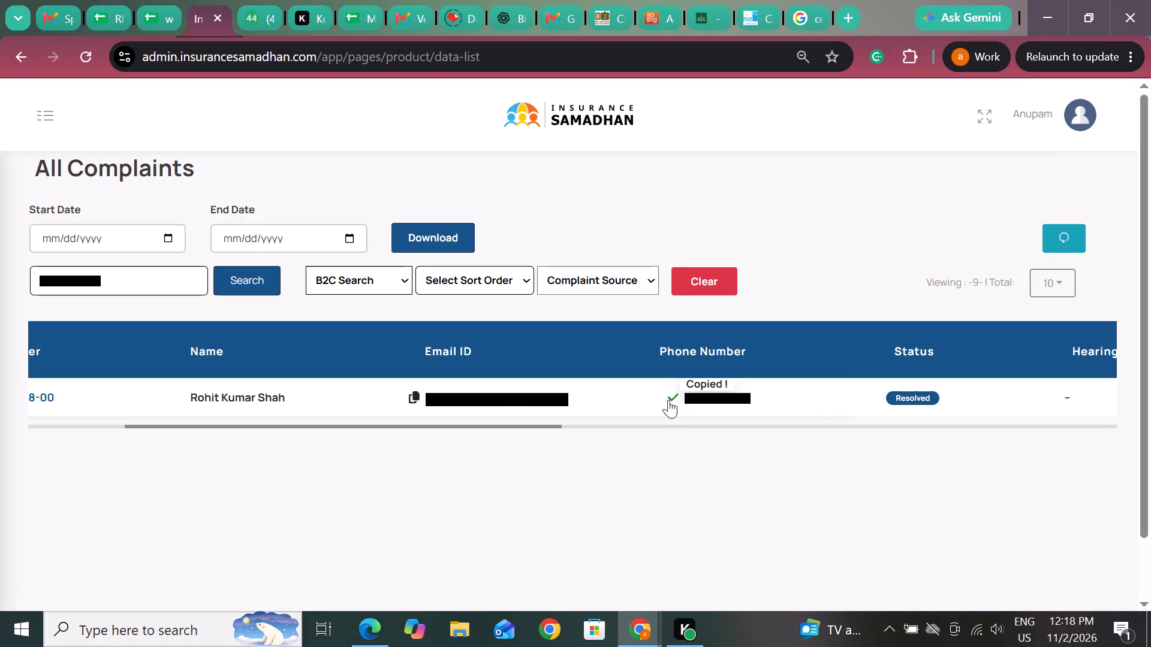
{"action": "scroll", "coordinate": [687, 111], "scroll_direction": "up", "scroll_amount": 4}
{"action": "left_click", "coordinate": [662, 30]}
{"action": "double_click", "coordinate": [568, 200], "text": "ctrl"}
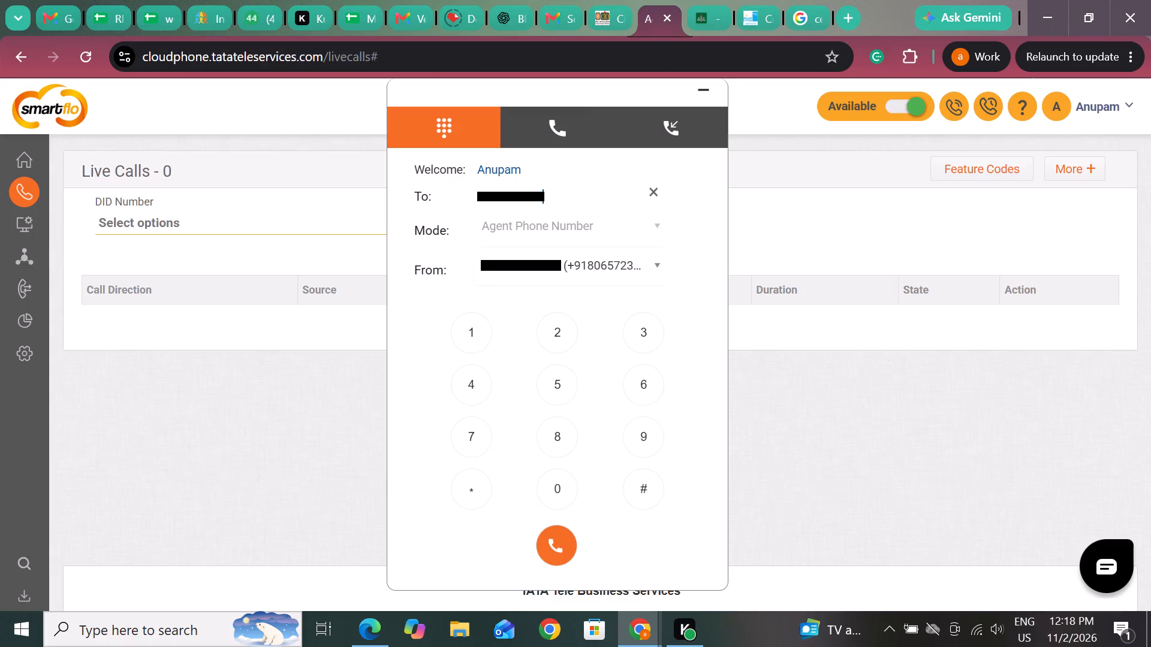
{"action": "key", "text": "ctrl+v"}
{"action": "left_click", "coordinate": [556, 541]}
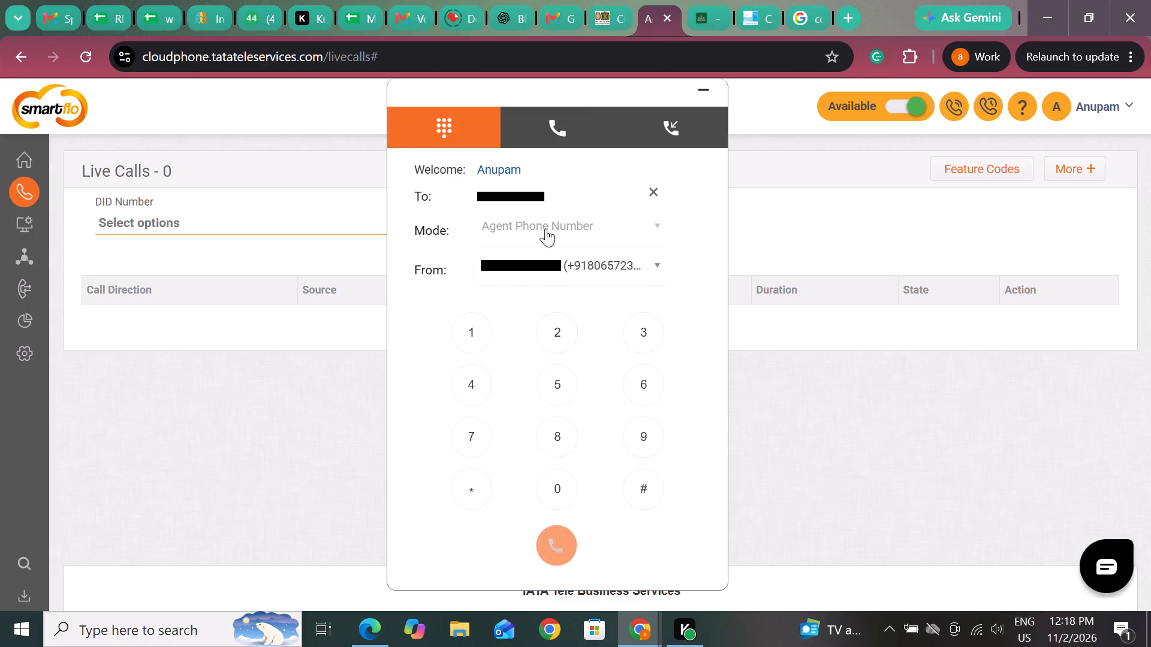
Switch back to the complaints list and review the communication log of the row 17 customer's complaint, closing it when done.
{"action": "scroll", "coordinate": [210, 87], "scroll_direction": "up", "scroll_amount": 5}
{"action": "left_click", "coordinate": [156, 20]}
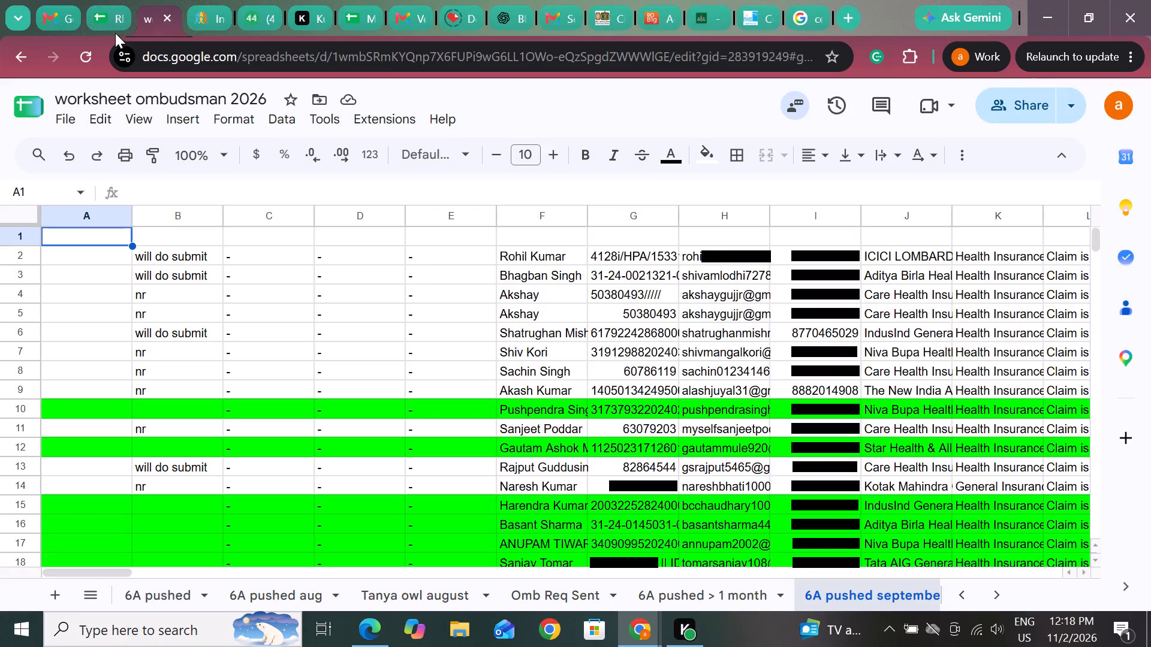
{"action": "left_click", "coordinate": [206, 5]}
{"action": "scroll", "coordinate": [262, 392], "scroll_direction": "right", "scroll_amount": 1}
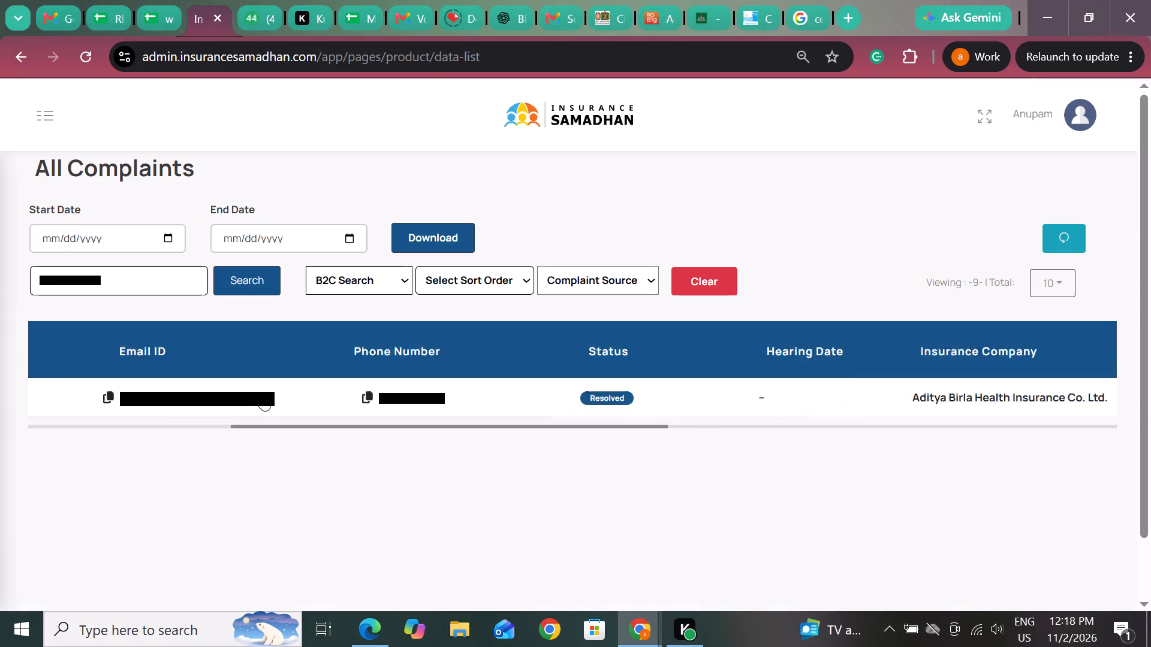
{"action": "scroll", "coordinate": [262, 392], "scroll_direction": "right", "scroll_amount": 1}
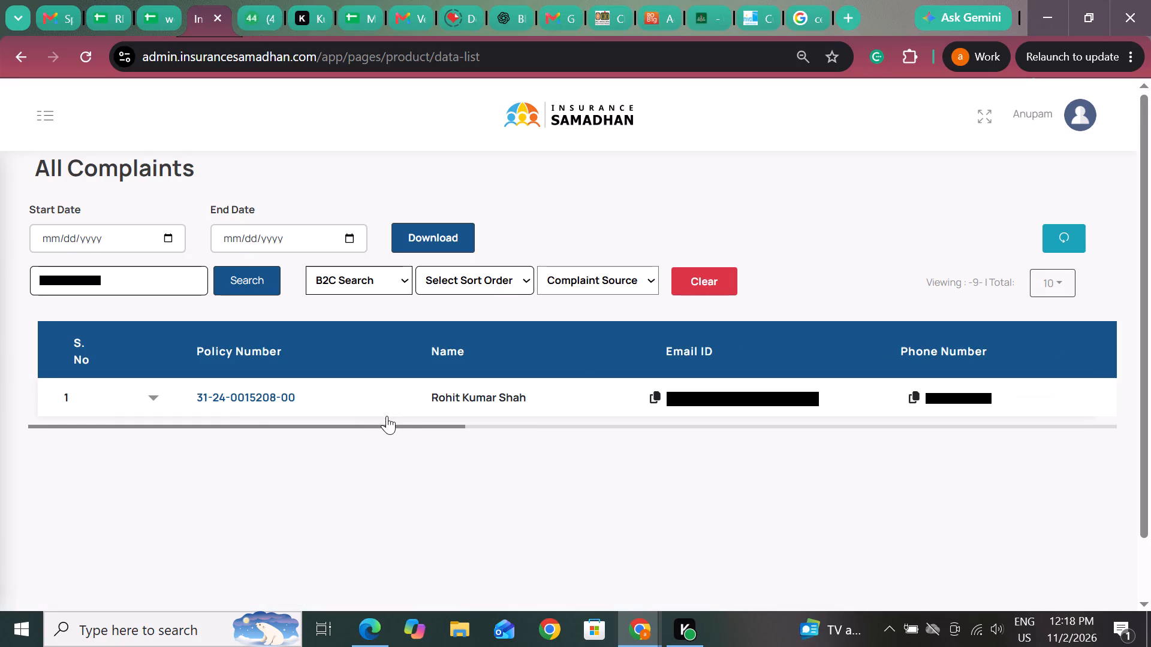
{"action": "left_click_drag", "start_coordinate": [387, 416], "coordinate": [403, 415]}
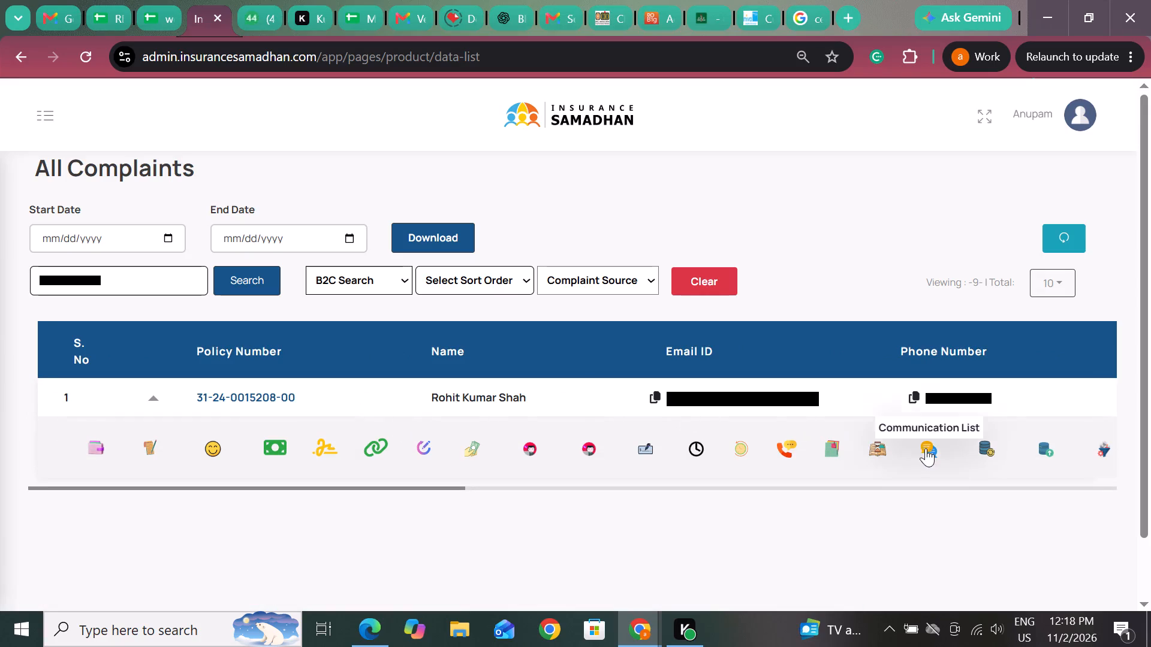
{"action": "left_click", "coordinate": [927, 449]}
{"action": "scroll", "coordinate": [480, 356], "scroll_direction": "up", "scroll_amount": 5}
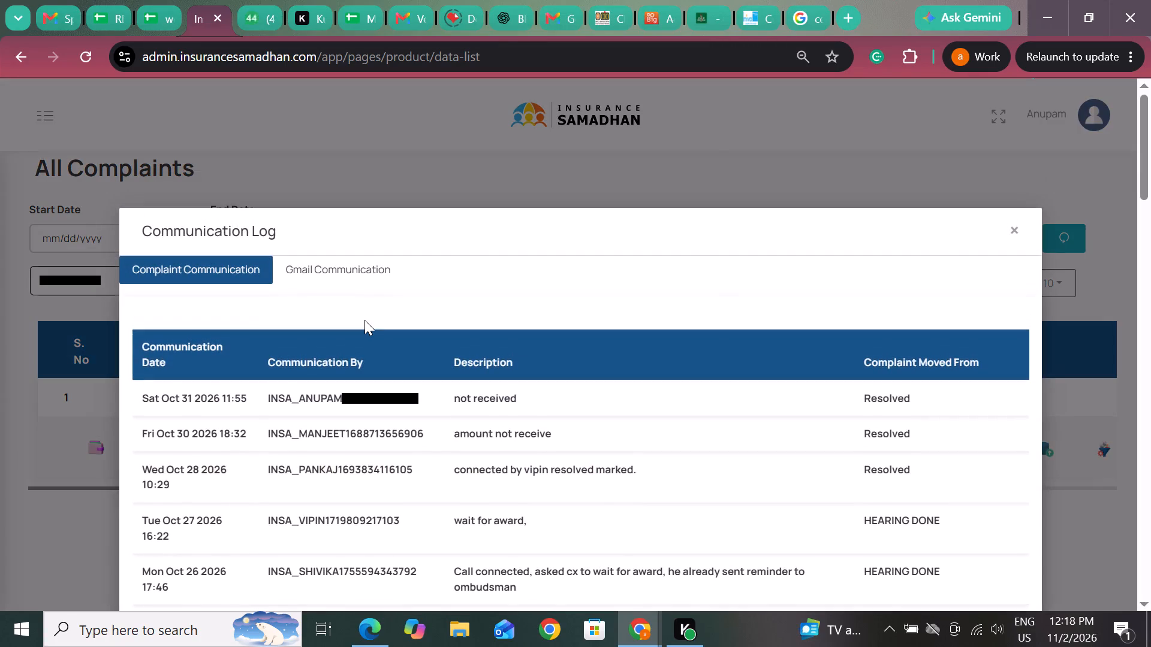
{"action": "scroll", "coordinate": [364, 320], "scroll_direction": "up", "scroll_amount": 4}
{"action": "left_click", "coordinate": [329, 143]}
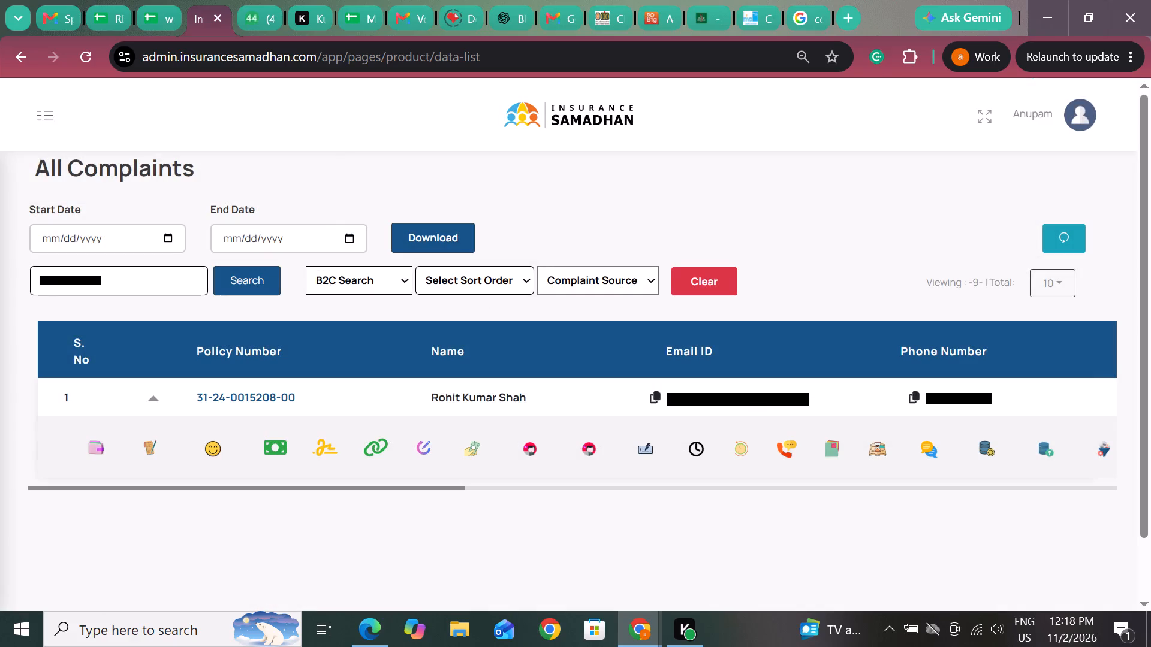
{"action": "left_click", "coordinate": [144, 400]}
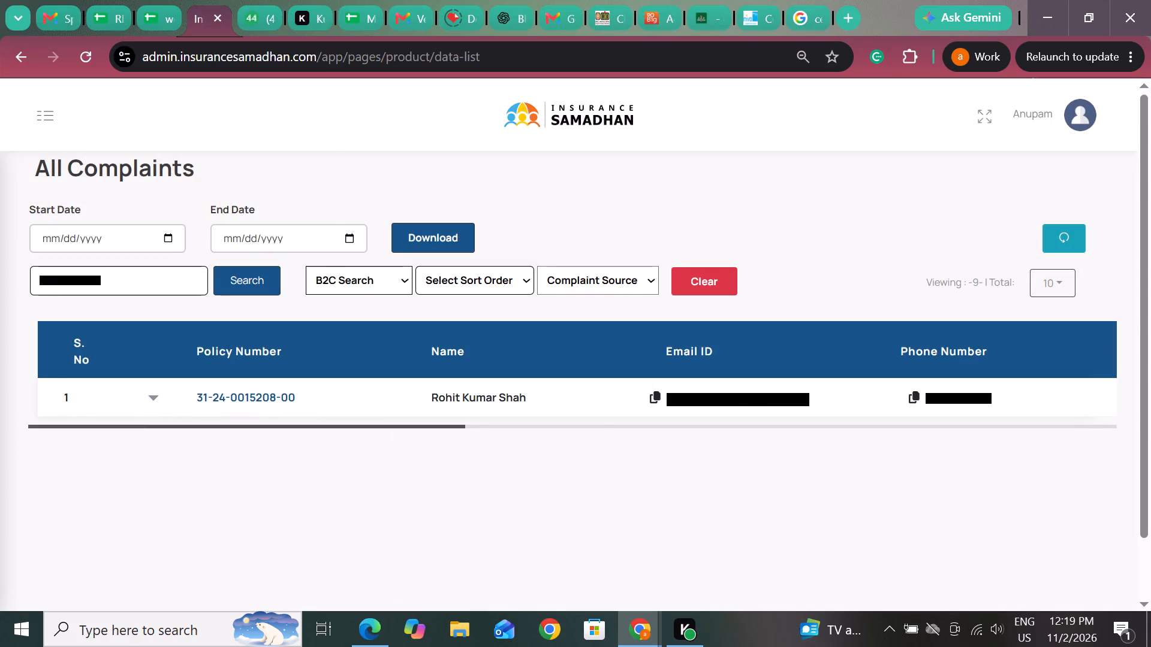
Add the comment "not received" to the communication log of the row 17 customer's complaint and save it.
{"action": "left_click_drag", "start_coordinate": [387, 426], "coordinate": [609, 426]}
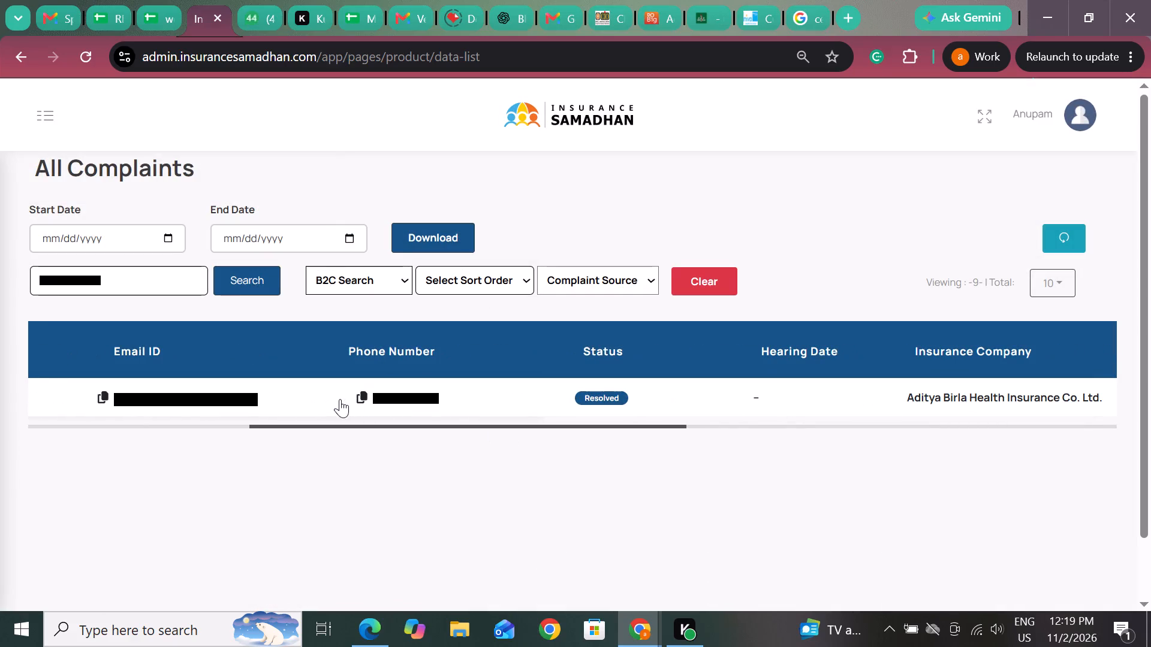
{"action": "left_click", "coordinate": [335, 398]}
{"action": "left_click", "coordinate": [372, 444]}
{"action": "scroll", "coordinate": [508, 472], "scroll_direction": "down", "scroll_amount": 5}
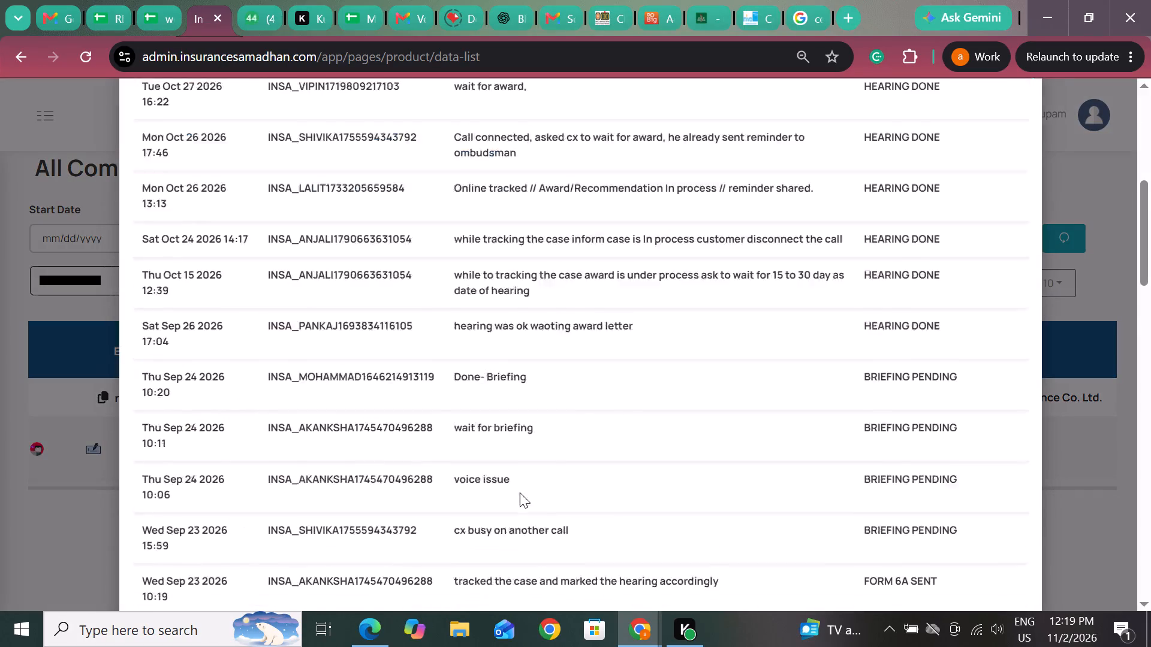
{"action": "scroll", "coordinate": [520, 492], "scroll_direction": "down", "scroll_amount": 8}
{"action": "scroll", "coordinate": [614, 560], "scroll_direction": "down", "scroll_amount": 14}
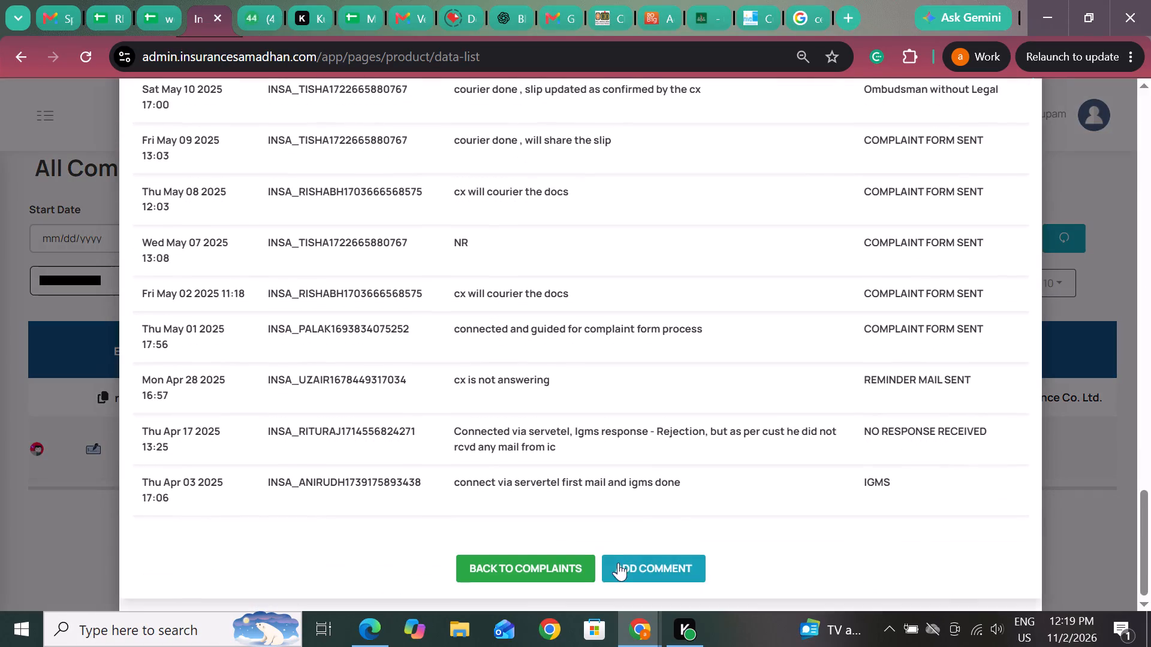
{"action": "left_click", "coordinate": [632, 566]}
{"action": "left_click", "coordinate": [519, 470]}
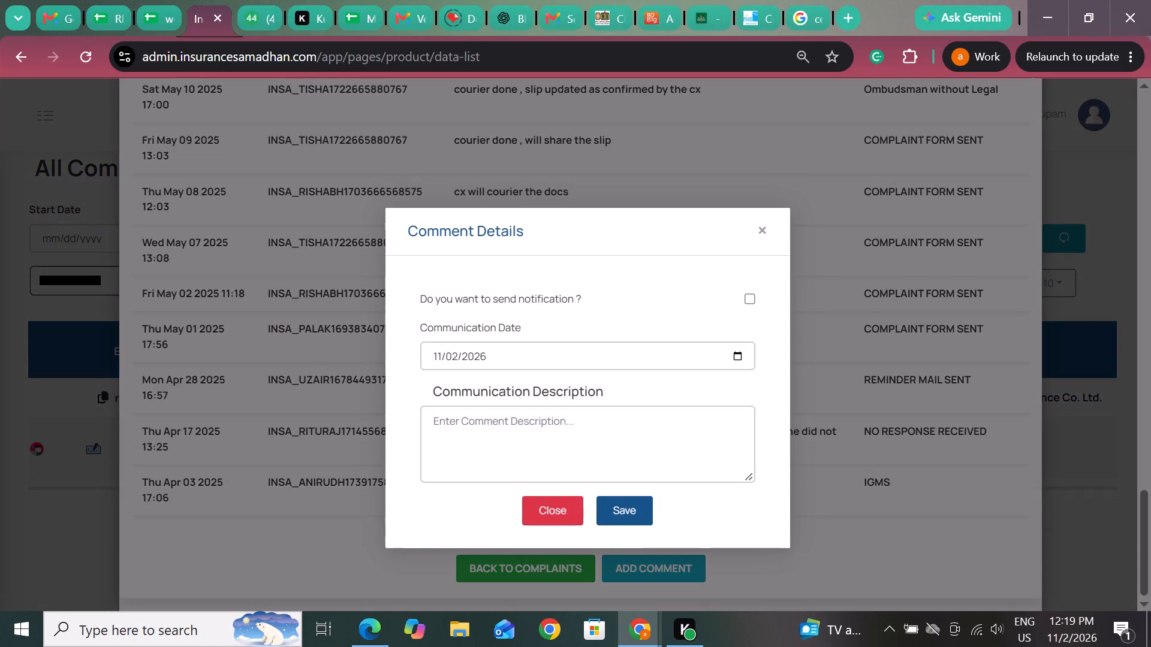
{"action": "type", "text": "nor"}
{"action": "key", "text": "space"}
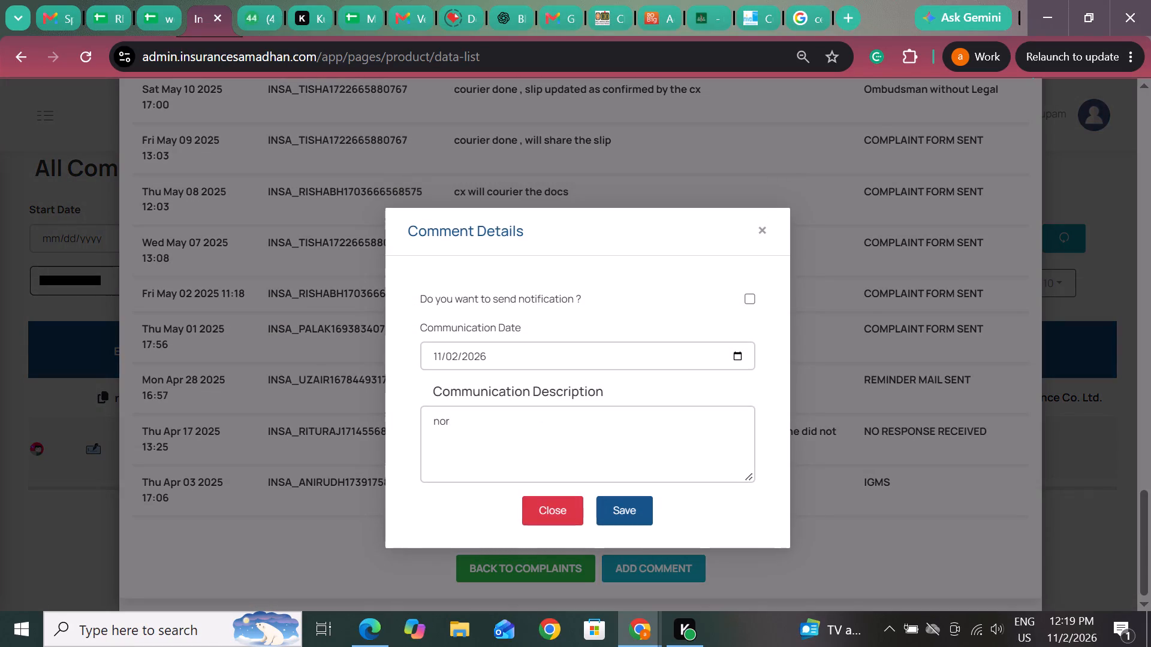
{"action": "key", "text": "BackSpace"}
{"action": "key", "text": "BackSpace"}
{"action": "type", "text": "t rece"}
{"action": "type", "text": "ived"}
{"action": "key", "text": "space"}
{"action": "key", "text": "Tab"}
{"action": "key", "text": "Tab"}
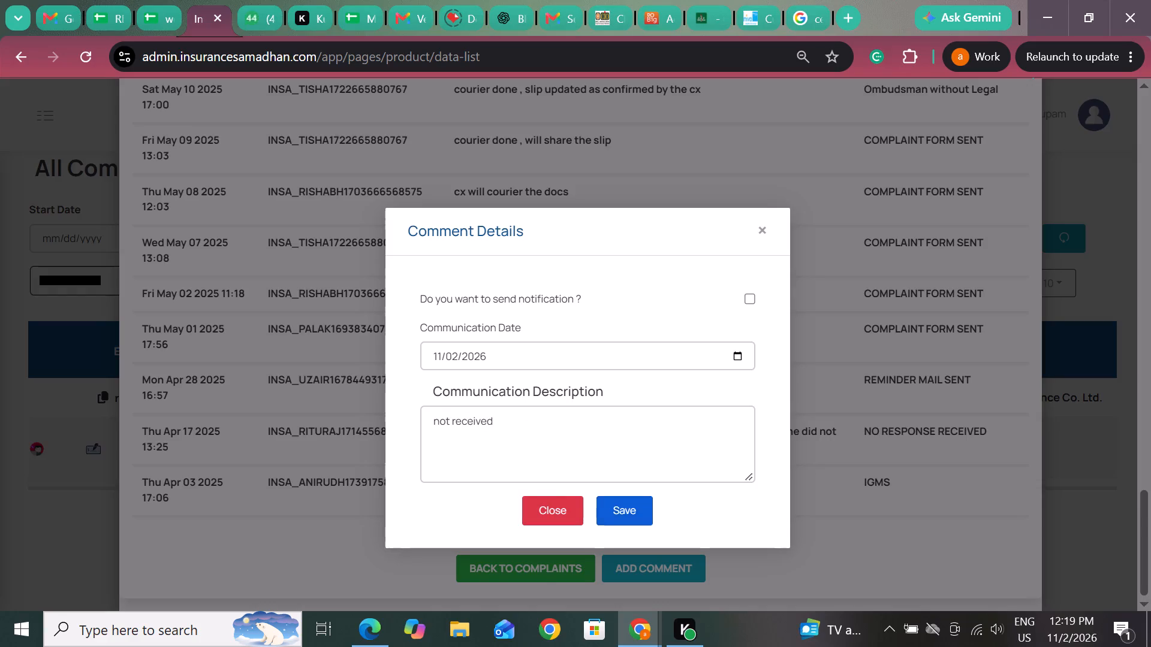
{"action": "key", "text": "Return"}
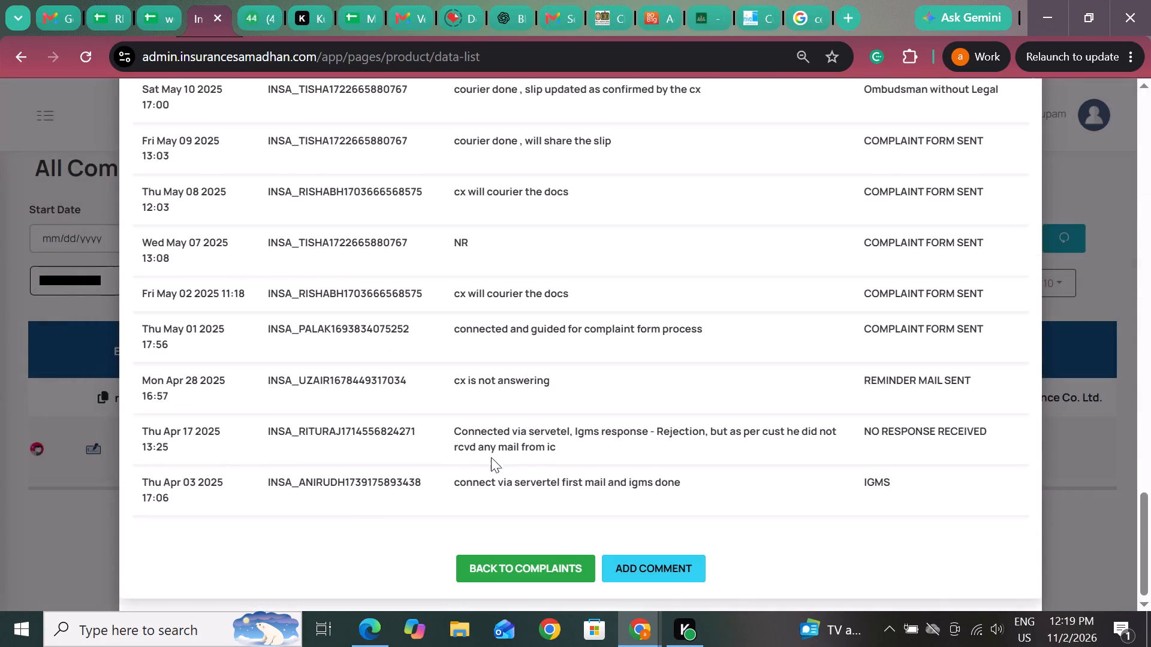
{"action": "scroll", "coordinate": [384, 376], "scroll_direction": "up", "scroll_amount": 20}
{"action": "scroll", "coordinate": [384, 376], "scroll_direction": "up", "scroll_amount": 11}
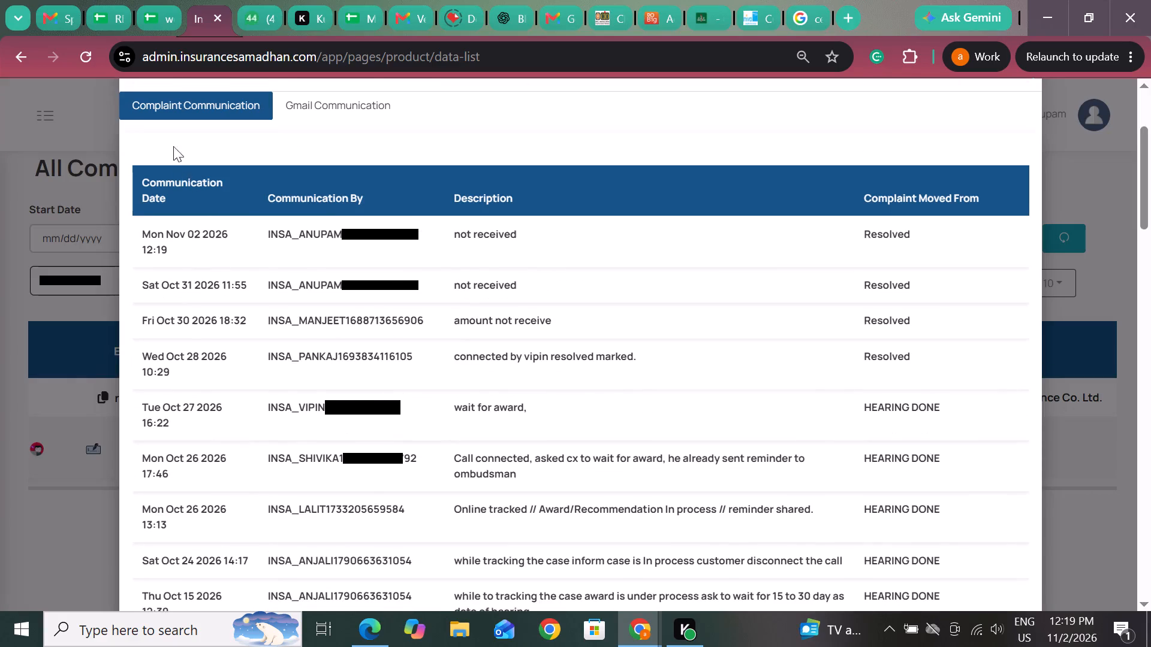
{"action": "left_click_drag", "start_coordinate": [171, 139], "coordinate": [170, 133]}
Set the Comments value in row 17 of the resolved sheet to Not Recieved.
{"action": "left_click", "coordinate": [113, 5]}
{"action": "left_click", "coordinate": [257, 364]}
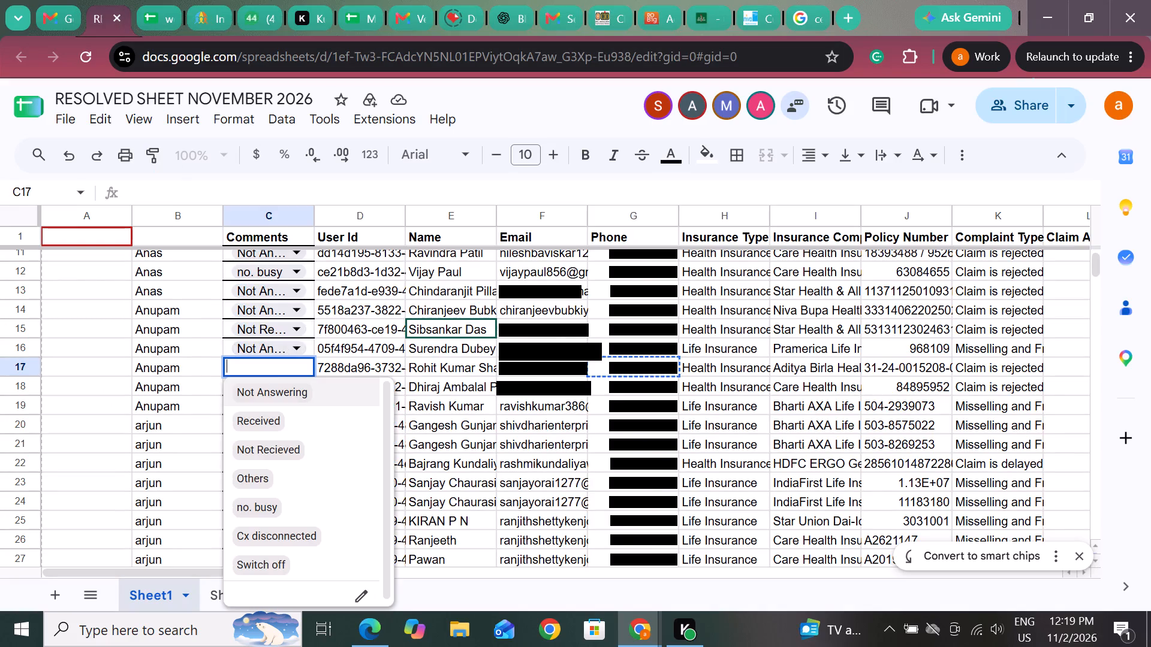
{"action": "left_click", "coordinate": [264, 445]}
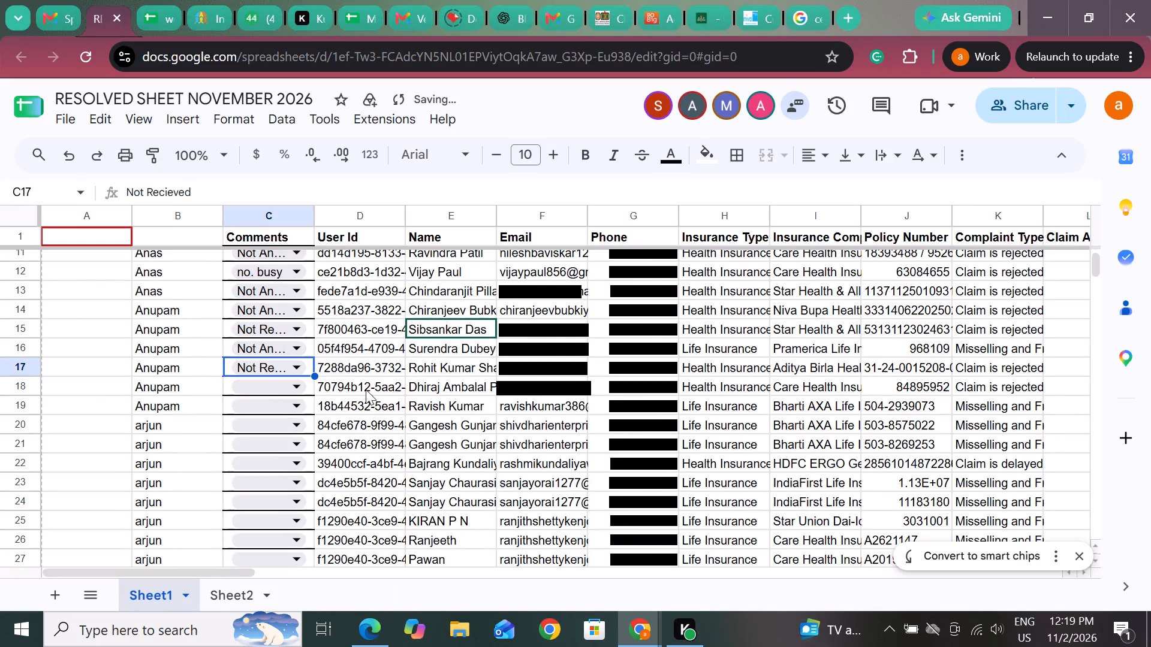
Copy the row 18 customer's phone number from the resolved sheet and search the complaints list for it.
{"action": "left_click", "coordinate": [366, 389]}
{"action": "left_click", "coordinate": [417, 384]}
{"action": "left_click", "coordinate": [592, 386]}
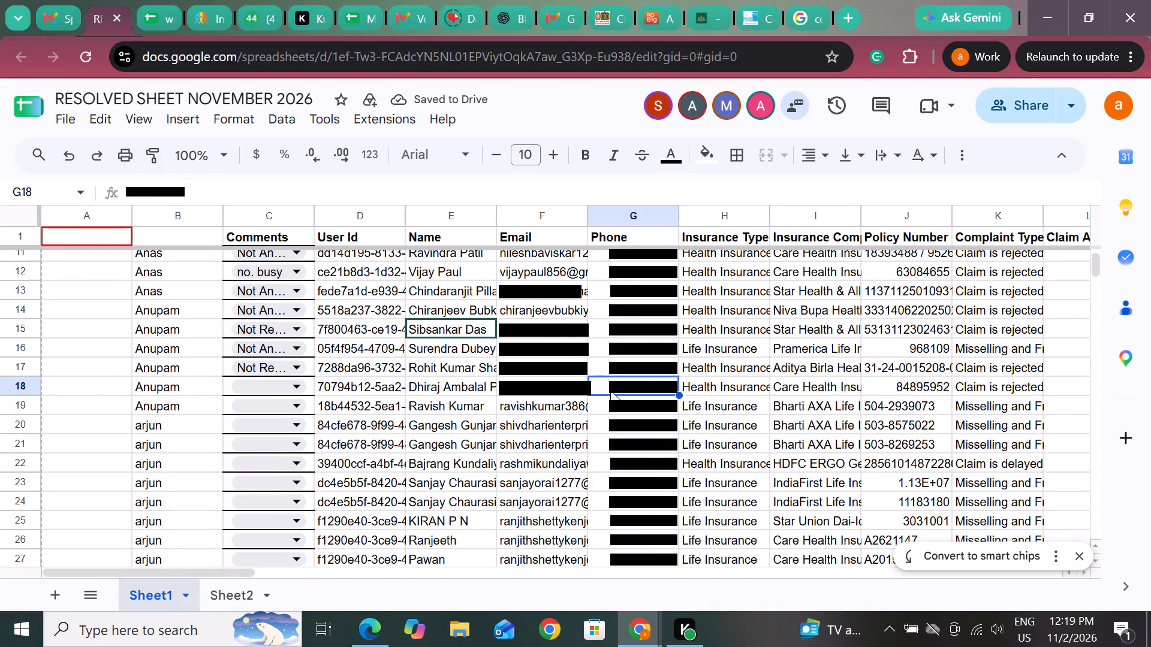
{"action": "key", "text": "ctrl+c"}
{"action": "key", "text": "ctrl+c"}
{"action": "key", "text": "ctrl+c"}
{"action": "left_click", "coordinate": [149, 25]}
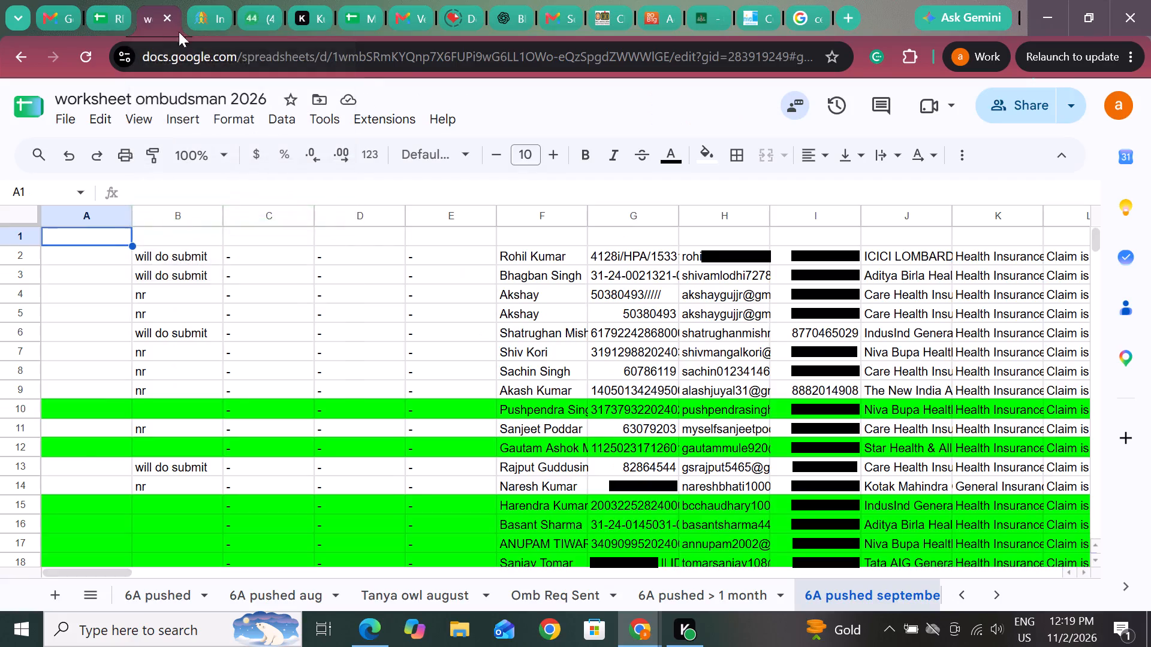
{"action": "left_click", "coordinate": [212, 26]}
{"action": "triple_click", "coordinate": [107, 274], "text": "ctrl"}
{"action": "key", "text": "ctrl+v"}
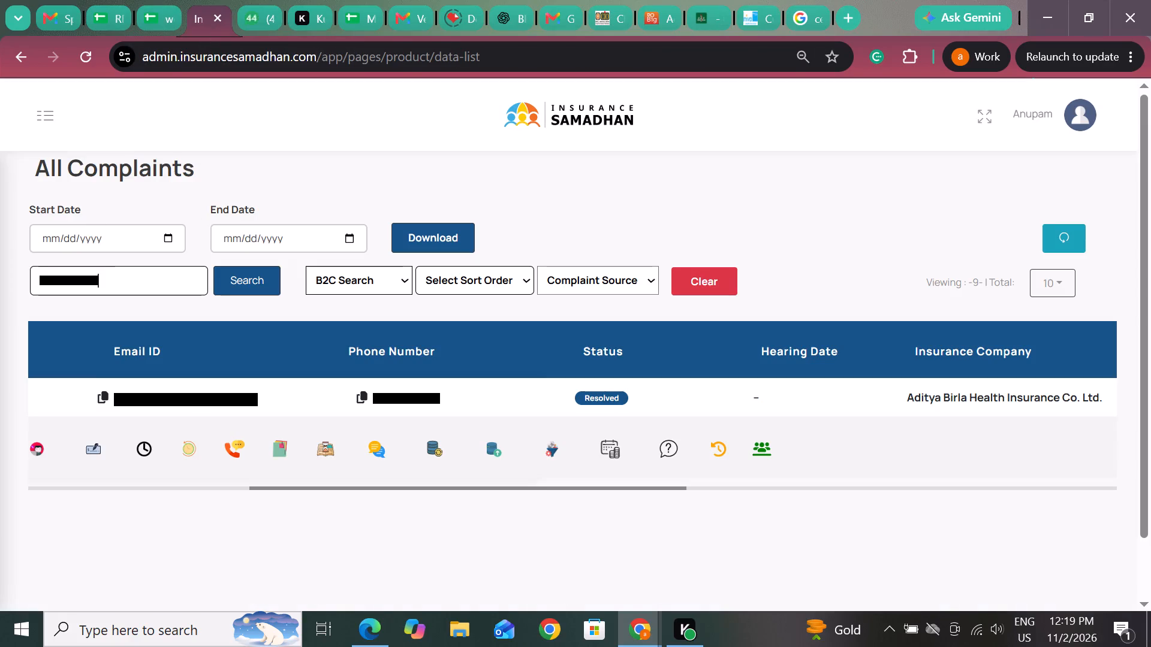
{"action": "left_click", "coordinate": [200, 287]}
{"action": "left_click", "coordinate": [234, 285]}
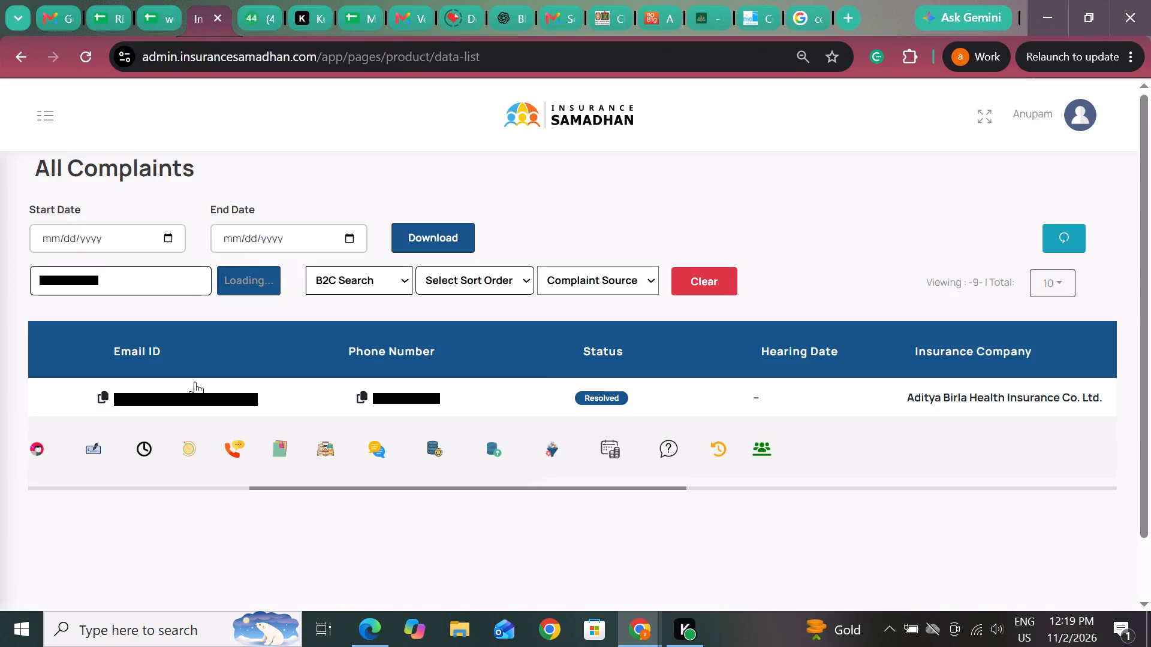
Review the communication log of the row 18 customer's Resolved complaint, closing it when done.
{"action": "scroll", "coordinate": [370, 347], "scroll_direction": "down", "scroll_amount": 1}
{"action": "scroll", "coordinate": [348, 397], "scroll_direction": "right", "scroll_amount": 2}
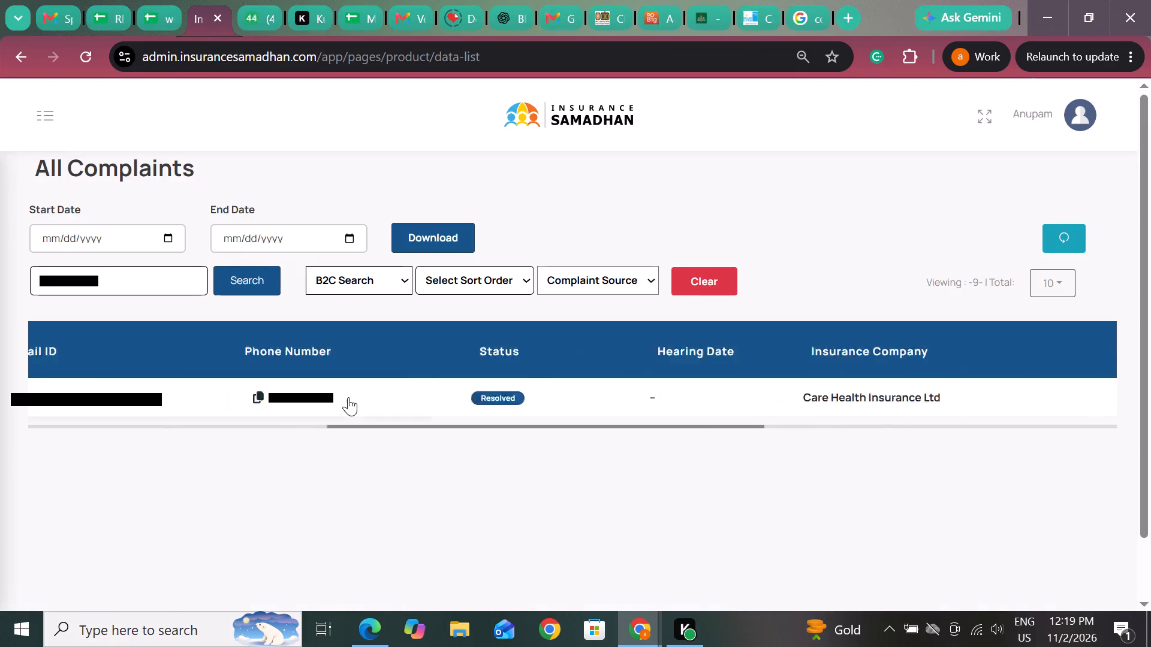
{"action": "scroll", "coordinate": [348, 397], "scroll_direction": "right", "scroll_amount": 1}
{"action": "scroll", "coordinate": [348, 397], "scroll_direction": "left", "scroll_amount": 3}
{"action": "left_click", "coordinate": [474, 400]}
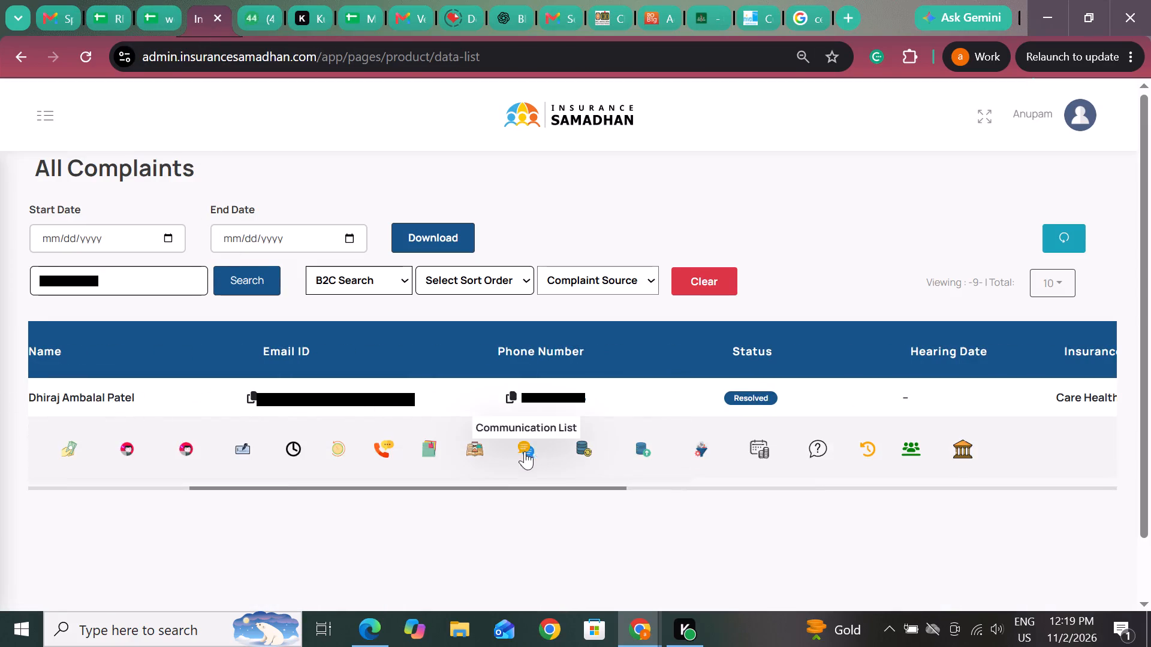
{"action": "left_click", "coordinate": [521, 452]}
{"action": "scroll", "coordinate": [340, 361], "scroll_direction": "up", "scroll_amount": 6}
{"action": "left_click", "coordinate": [200, 135]}
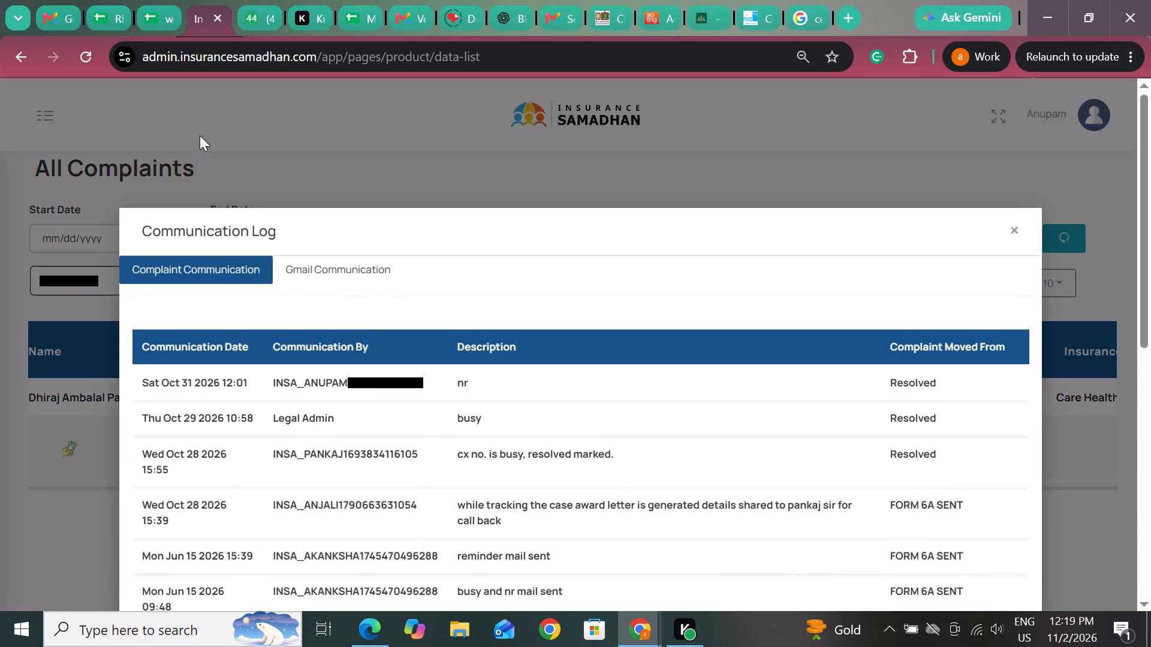
Copy the phone number from the row 18 customer's Resolved complaint and call it with the Smartflo dialer.
{"action": "scroll", "coordinate": [211, 383], "scroll_direction": "right", "scroll_amount": 3}
{"action": "scroll", "coordinate": [211, 383], "scroll_direction": "left", "scroll_amount": 1}
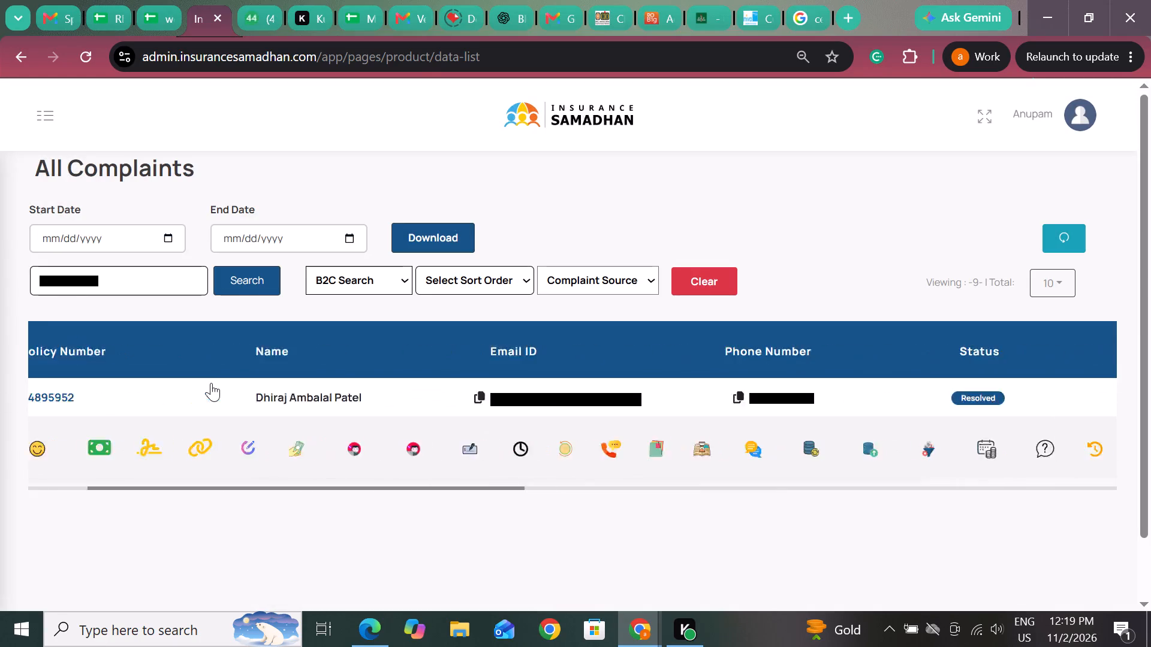
{"action": "scroll", "coordinate": [211, 383], "scroll_direction": "left", "scroll_amount": 1}
{"action": "scroll", "coordinate": [618, 389], "scroll_direction": "left", "scroll_amount": 1}
{"action": "left_click", "coordinate": [616, 395]}
{"action": "scroll", "coordinate": [710, 52], "scroll_direction": "up", "scroll_amount": 4}
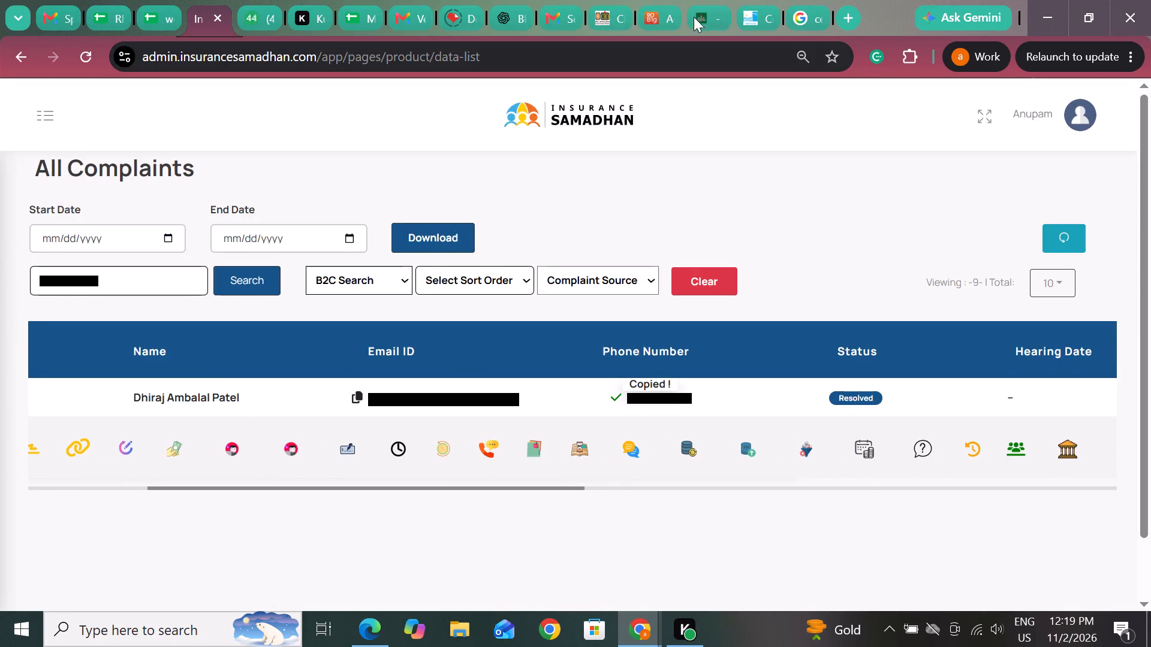
{"action": "left_click", "coordinate": [652, 18]}
{"action": "double_click", "coordinate": [549, 188]}
{"action": "key", "text": "ctrl+v"}
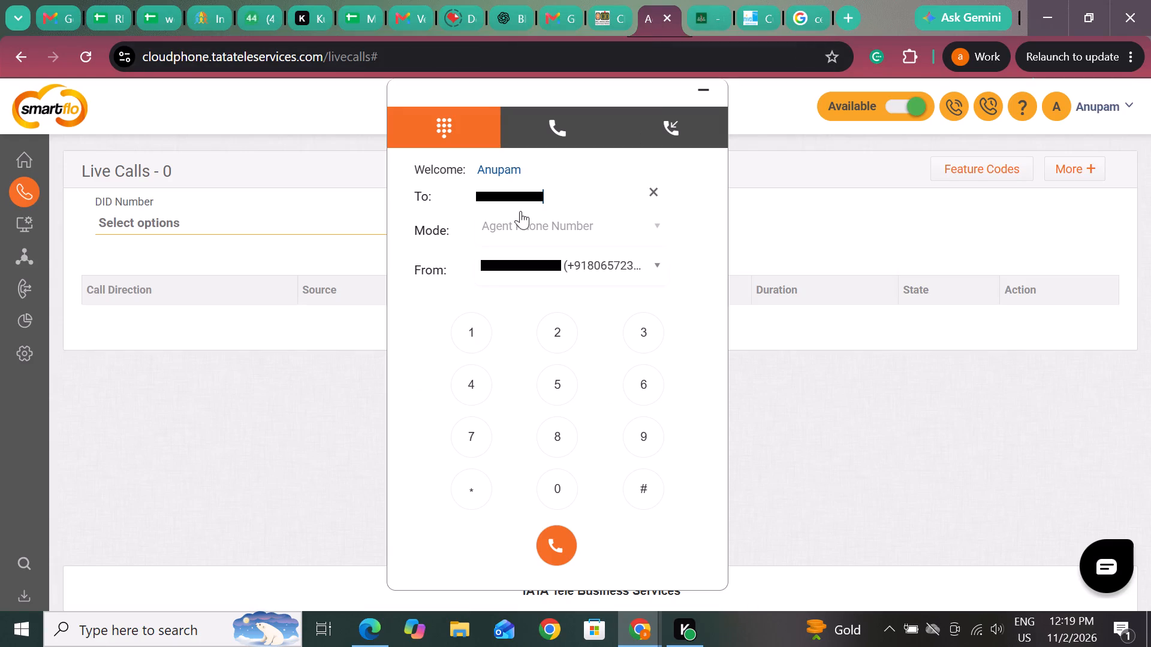
{"action": "left_click", "coordinate": [561, 544]}
{"action": "scroll", "coordinate": [31, 38], "scroll_direction": "up", "scroll_amount": 6}
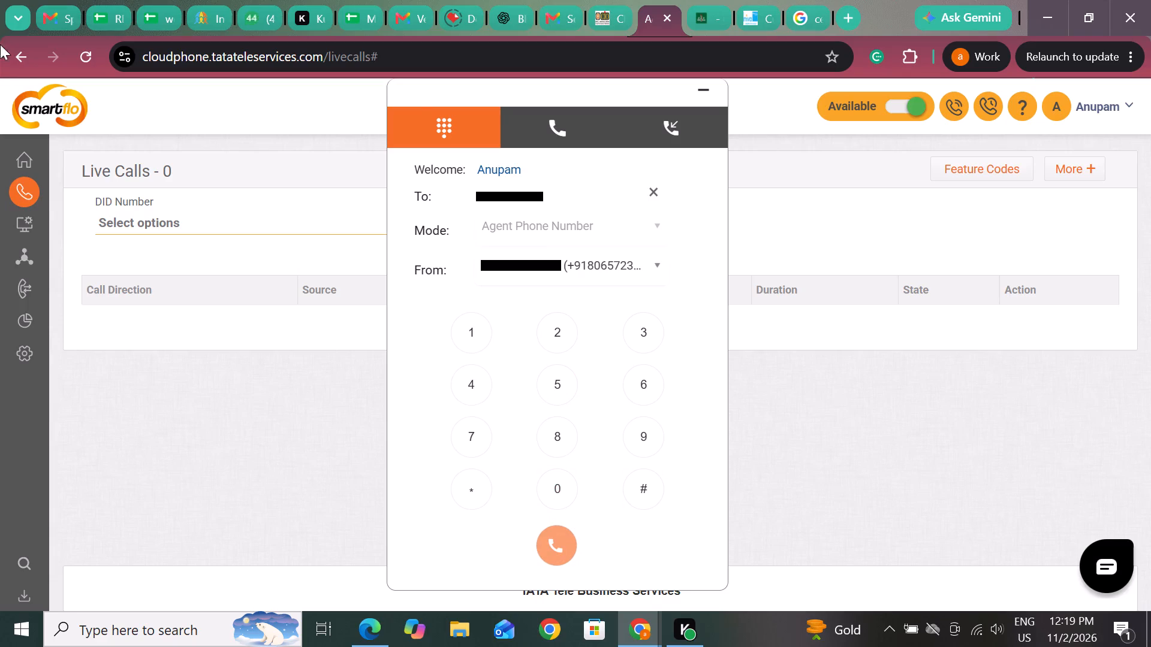
Set the Comments value in row 18 of the resolved sheet to Not Answering.
{"action": "left_click", "coordinate": [123, 29]}
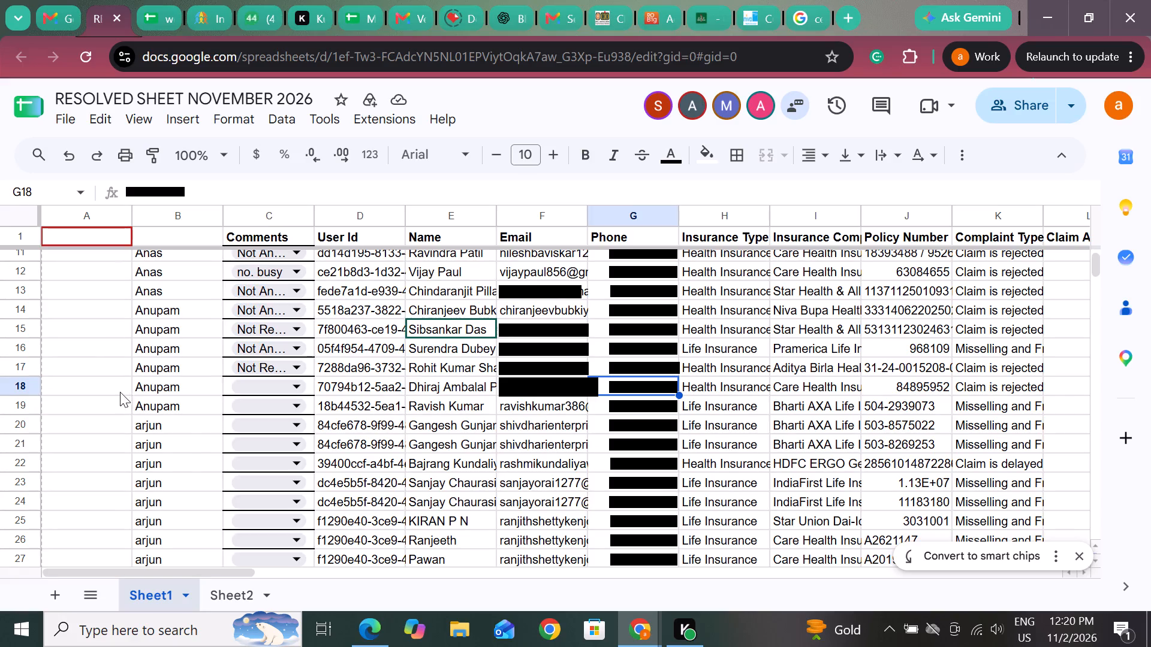
{"action": "left_click", "coordinate": [250, 379]}
{"action": "left_click", "coordinate": [254, 386]}
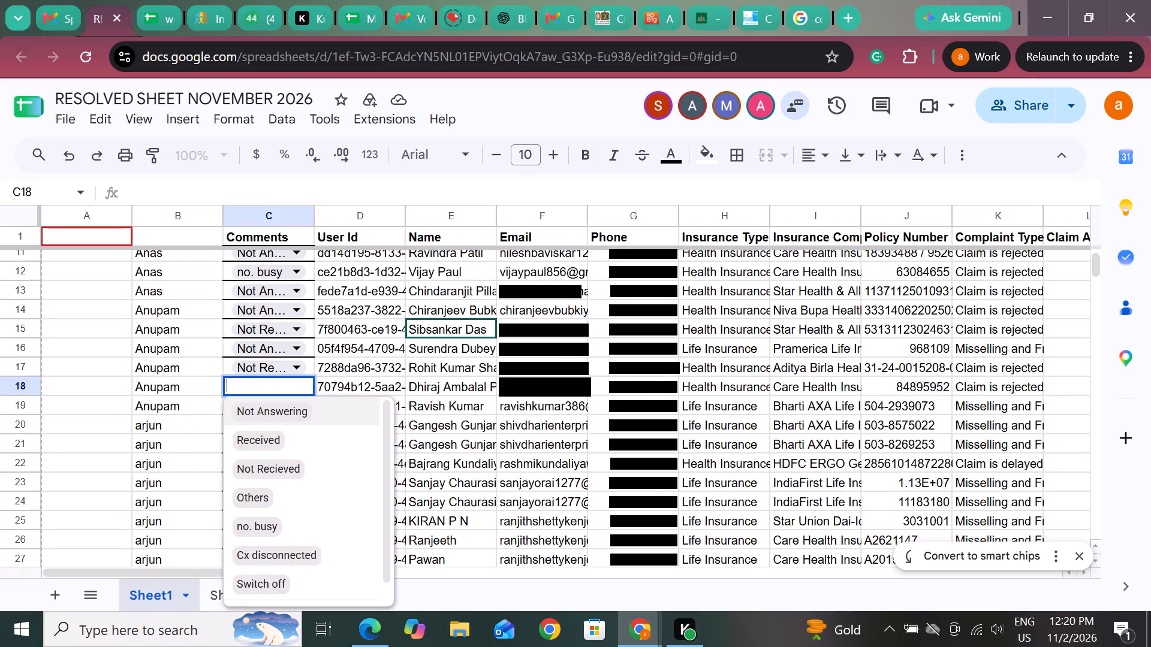
{"action": "left_click", "coordinate": [255, 408]}
Add the comment "nr" to the communication log of the row 18 customer's complaint, save it and close the log.
{"action": "left_click", "coordinate": [212, 23]}
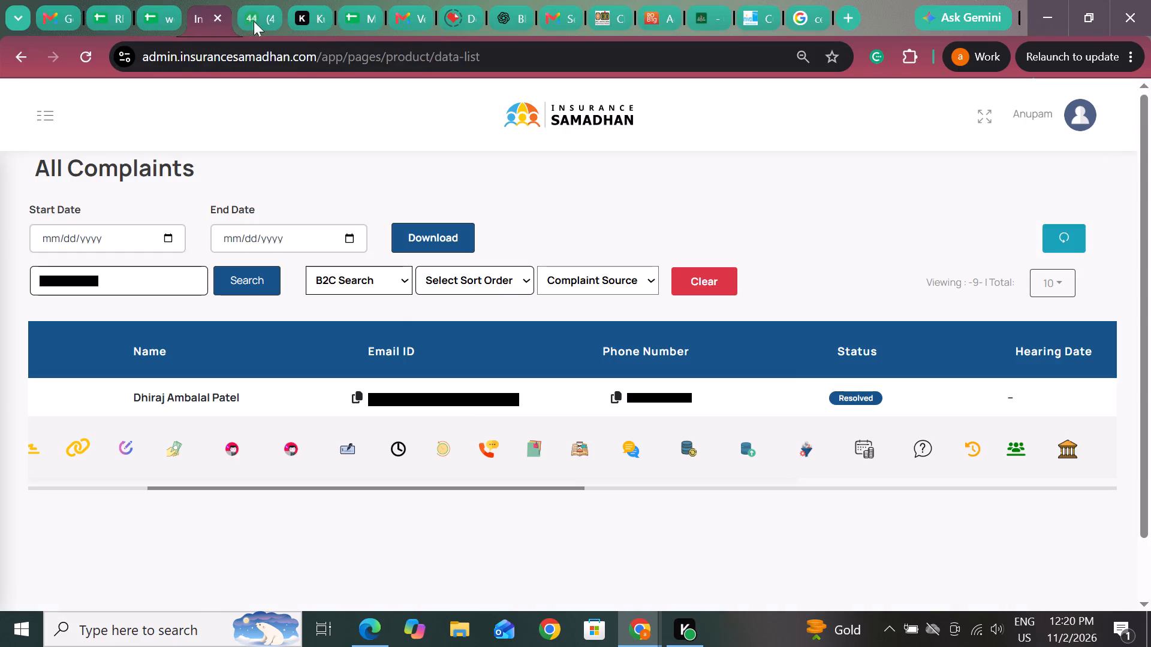
{"action": "left_click", "coordinate": [617, 449]}
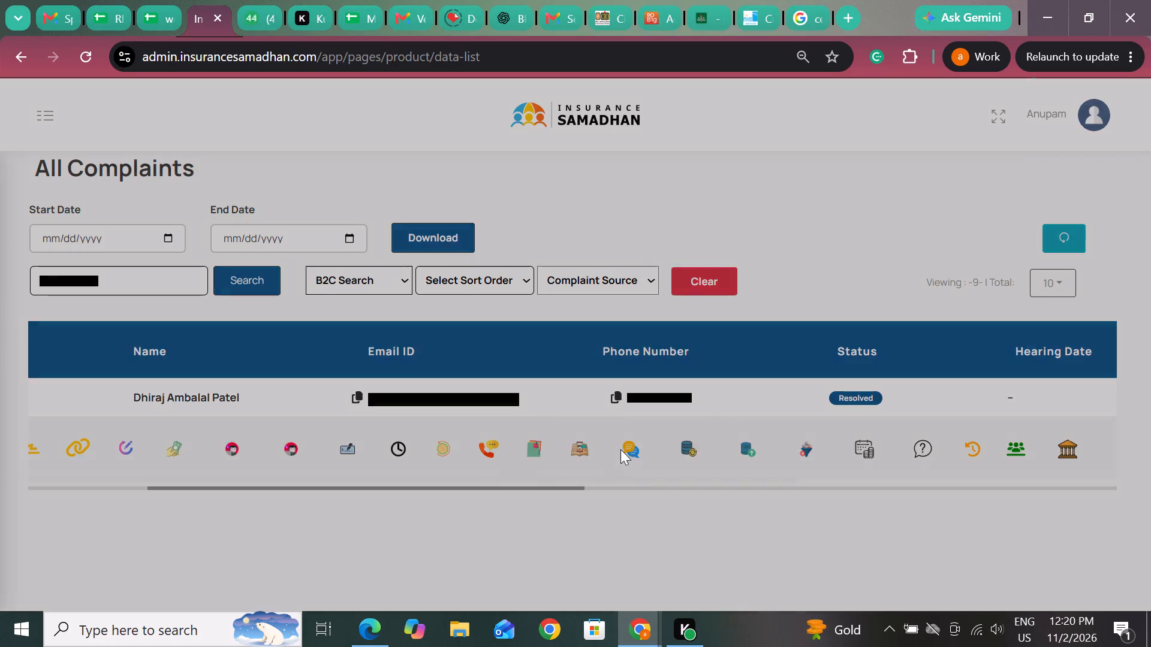
{"action": "scroll", "coordinate": [517, 430], "scroll_direction": "down", "scroll_amount": 10}
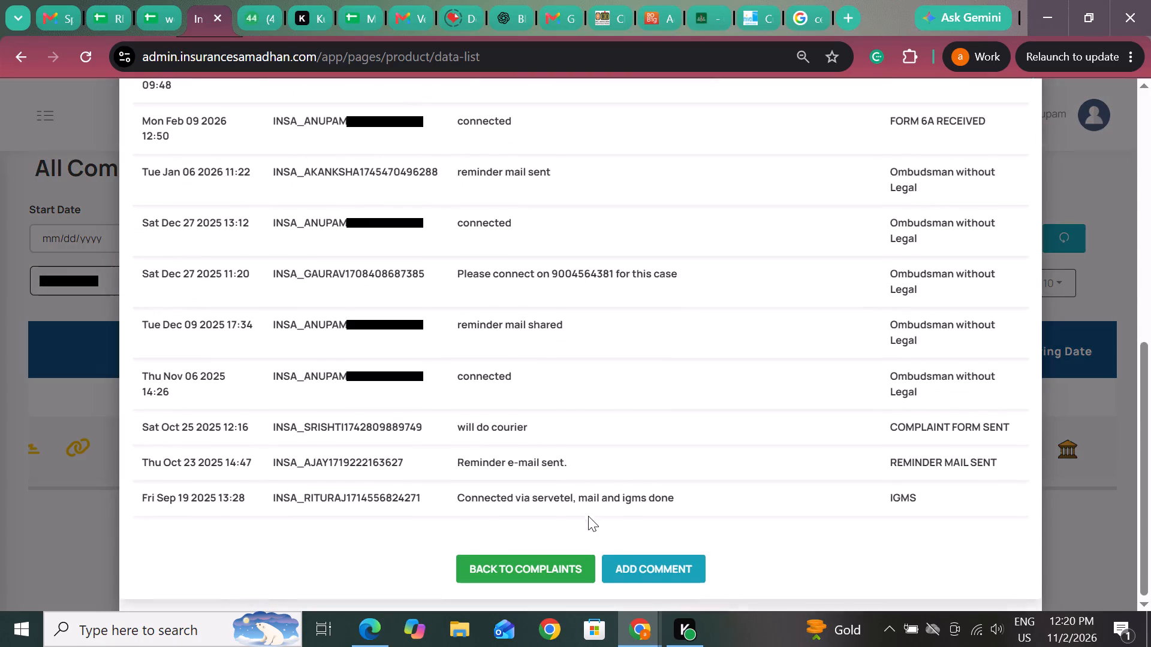
{"action": "left_click", "coordinate": [653, 558]}
{"action": "left_click", "coordinate": [425, 444]}
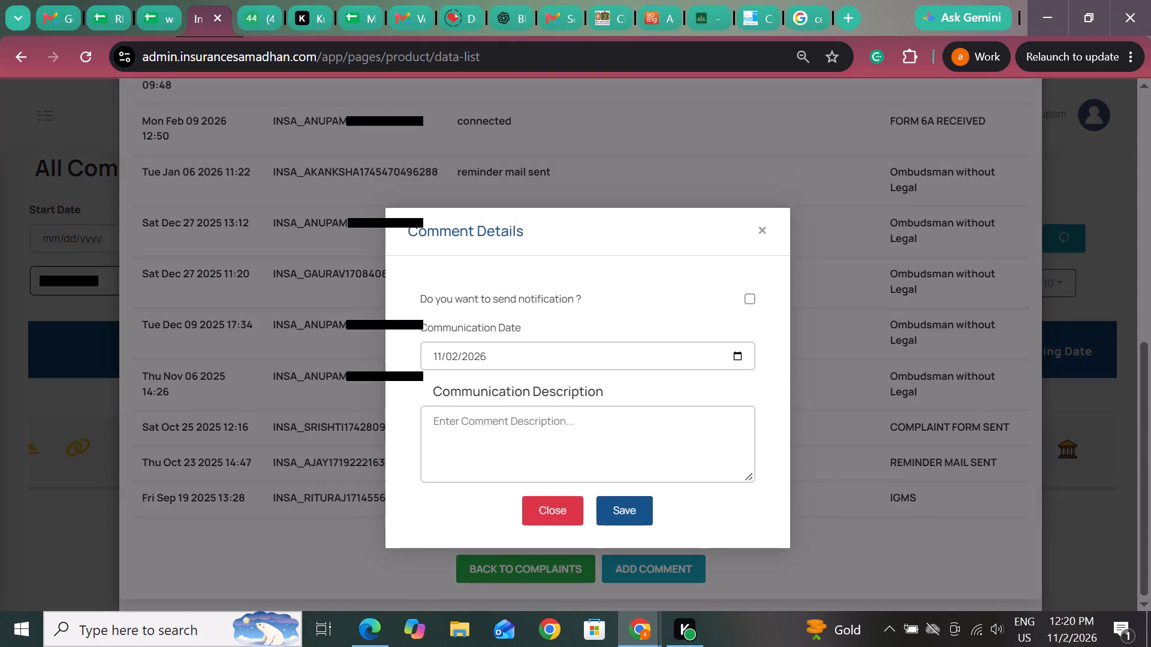
{"action": "type", "text": "nr"}
{"action": "left_click", "coordinate": [643, 508]}
{"action": "scroll", "coordinate": [459, 340], "scroll_direction": "up", "scroll_amount": 9}
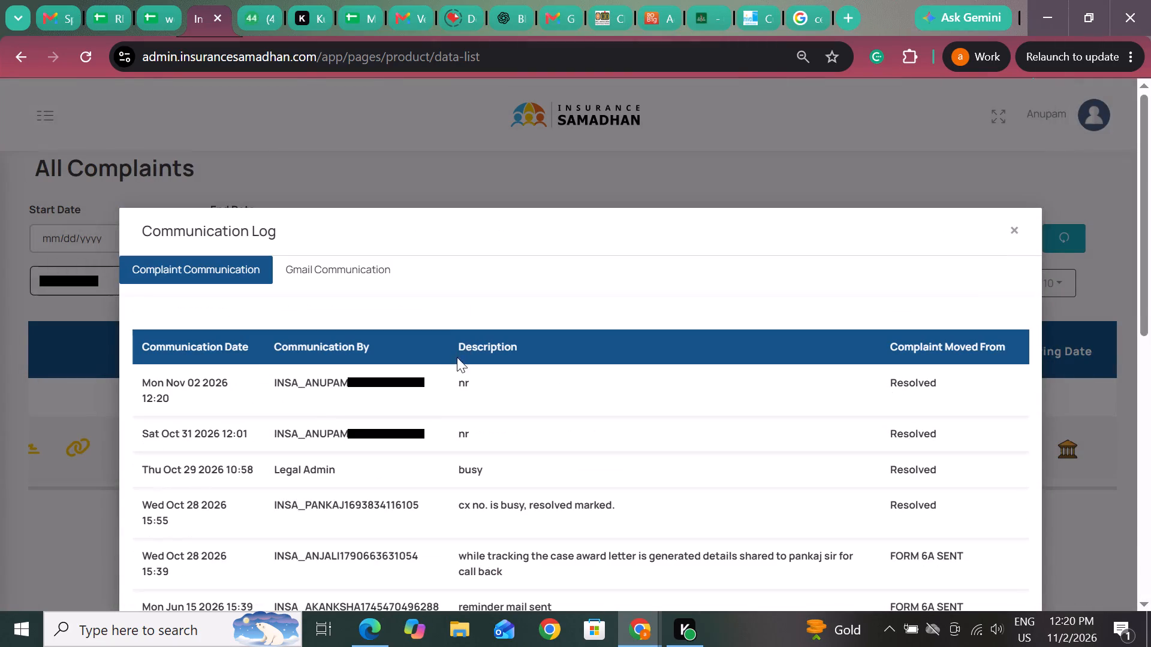
{"action": "scroll", "coordinate": [457, 357], "scroll_direction": "up", "scroll_amount": 5}
{"action": "left_click", "coordinate": [248, 122]}
Copy the row 19 customer's phone number from the resolved sheet and search the complaints list for it.
{"action": "left_click", "coordinate": [100, 30]}
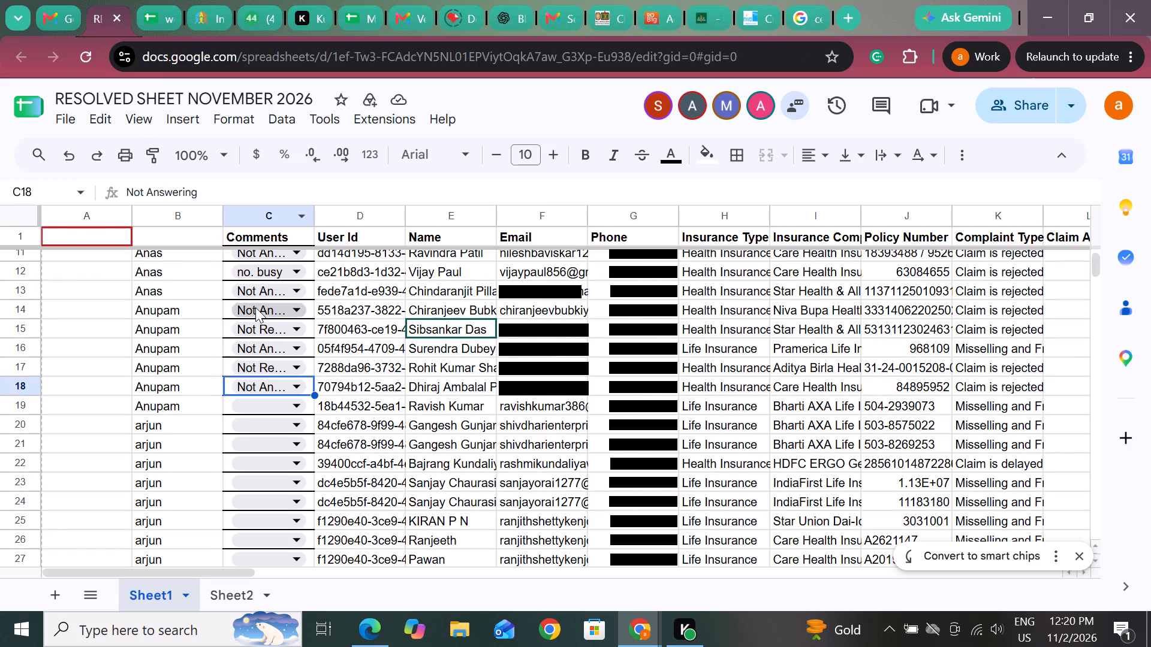
{"action": "left_click", "coordinate": [187, 403]}
{"action": "left_click", "coordinate": [504, 402]}
{"action": "left_click", "coordinate": [619, 403]}
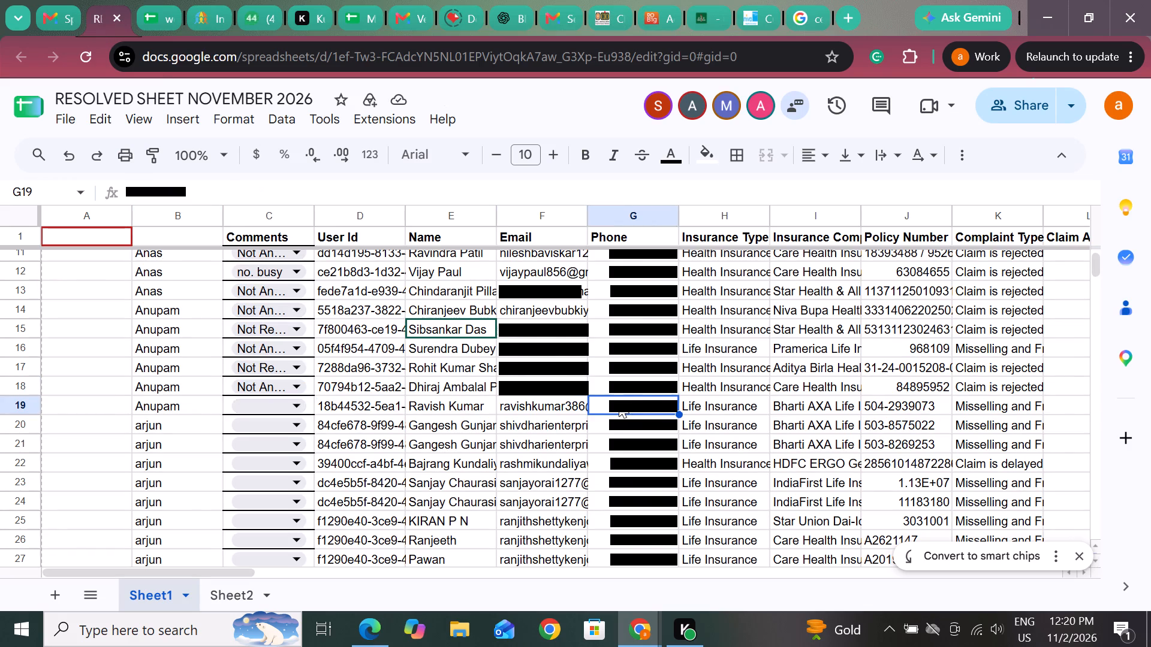
{"action": "key", "text": "ctrl+c"}
{"action": "key", "text": "ctrl+c"}
{"action": "key", "text": "ctrl+c"}
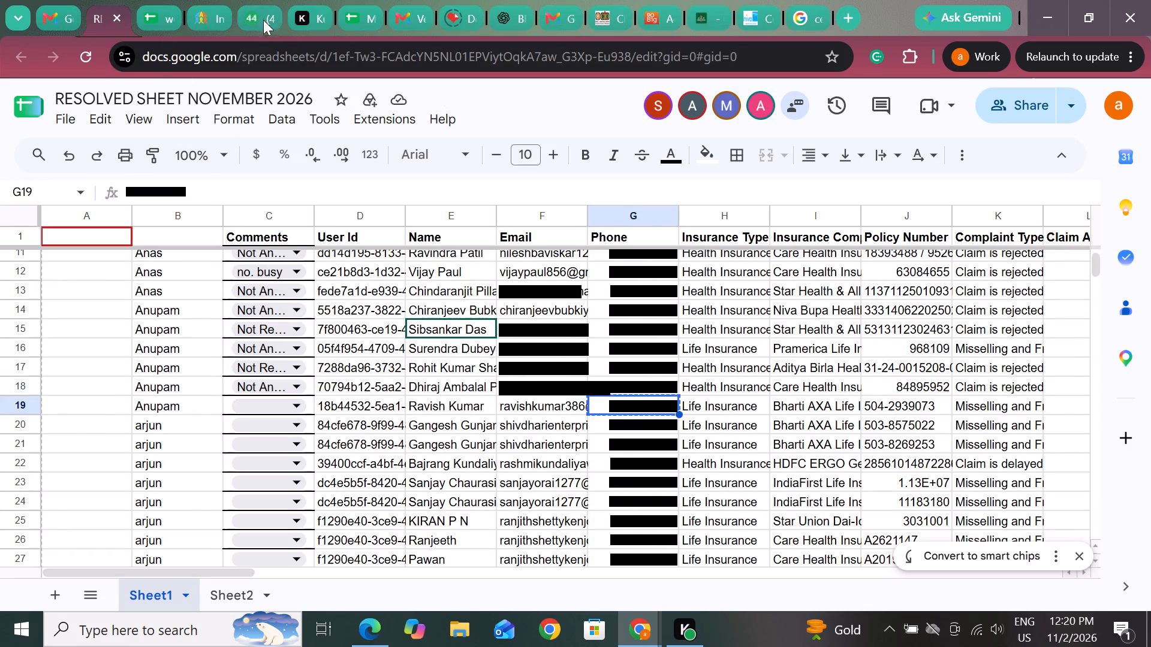
{"action": "left_click", "coordinate": [200, 23]}
{"action": "triple_click", "coordinate": [142, 265], "text": "ctrl"}
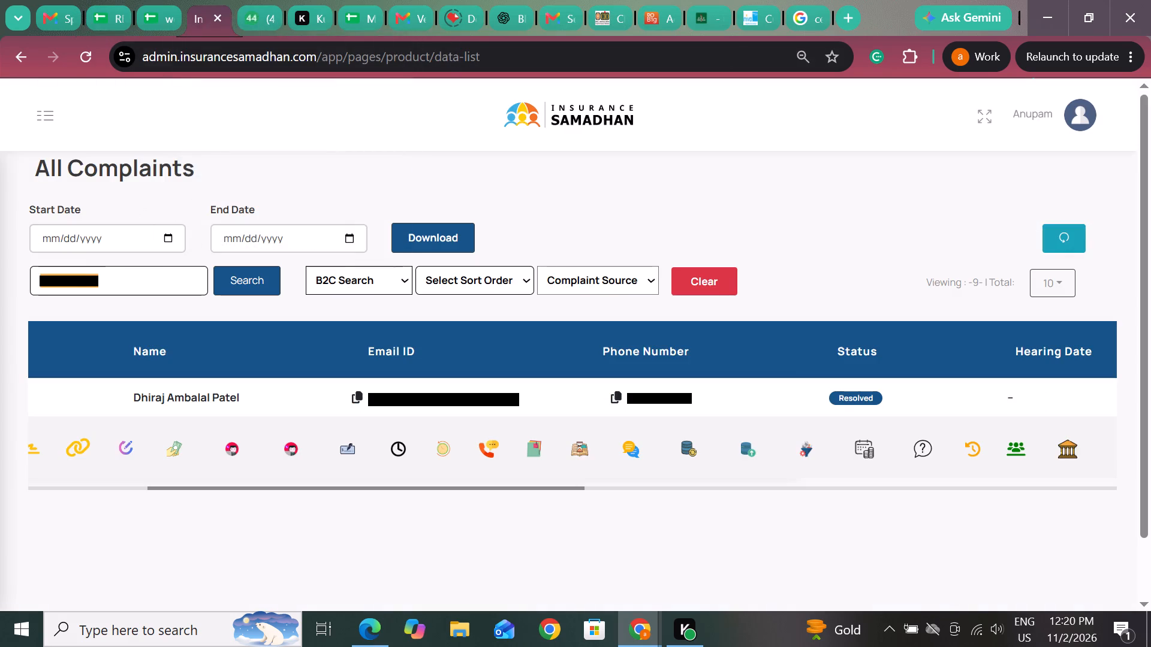
{"action": "key", "text": "ctrl+v"}
{"action": "left_click", "coordinate": [235, 300]}
{"action": "left_click", "coordinate": [236, 292]}
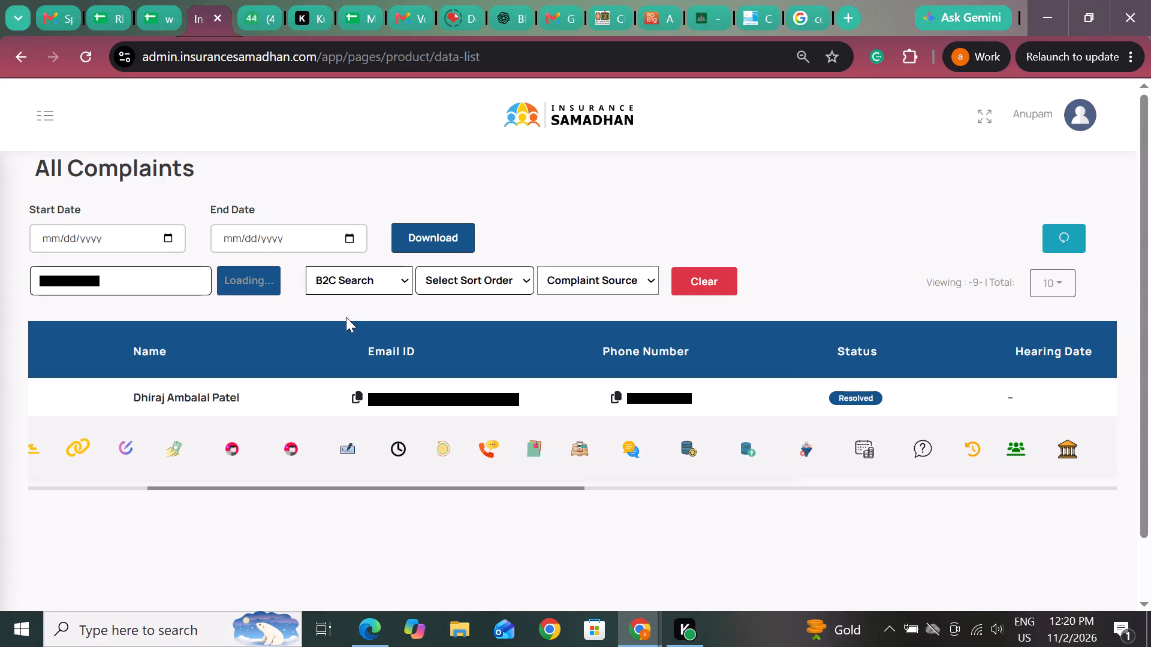
Copy the phone number from the row 19 customer's Resolved complaint and call it with the Smartflo dialer.
{"action": "scroll", "coordinate": [346, 325], "scroll_direction": "down", "scroll_amount": 2}
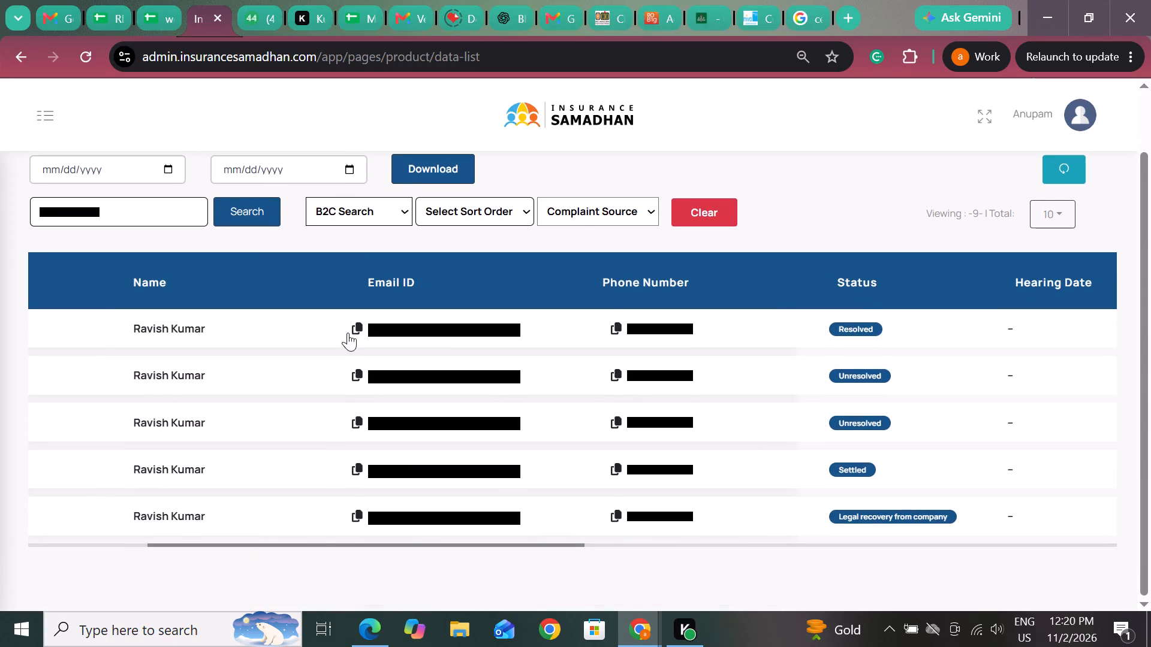
{"action": "scroll", "coordinate": [348, 332], "scroll_direction": "down", "scroll_amount": 1}
{"action": "scroll", "coordinate": [382, 389], "scroll_direction": "right", "scroll_amount": 1}
{"action": "scroll", "coordinate": [382, 389], "scroll_direction": "left", "scroll_amount": 1}
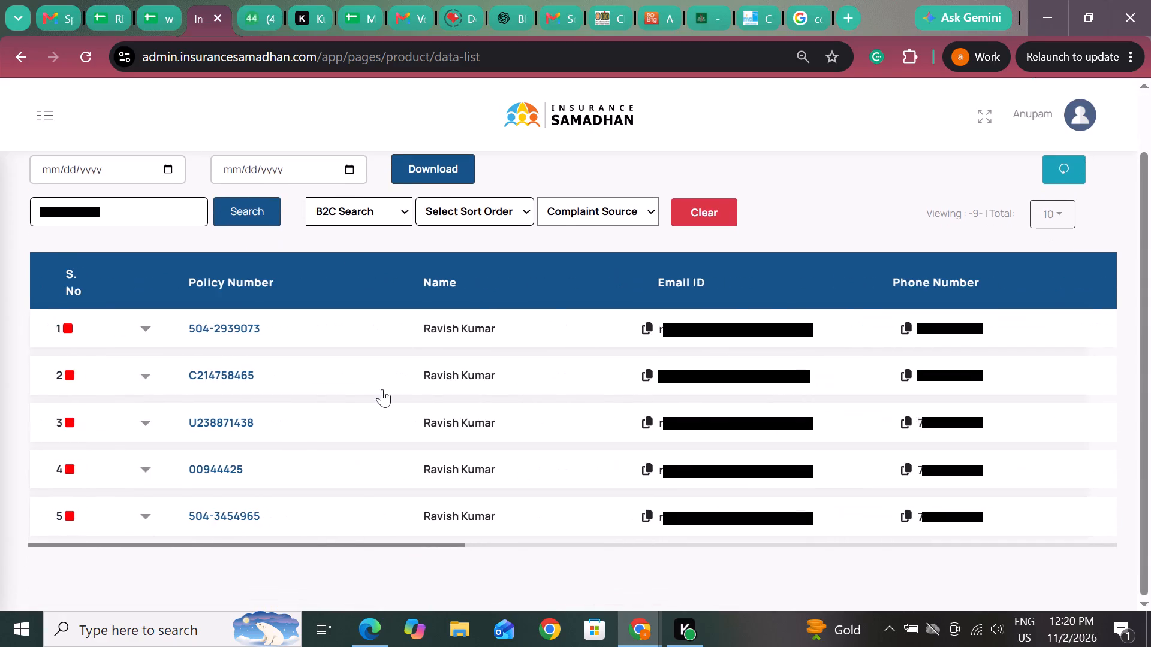
{"action": "scroll", "coordinate": [382, 389], "scroll_direction": "left", "scroll_amount": 2}
{"action": "left_click", "coordinate": [516, 327]}
{"action": "scroll", "coordinate": [516, 327], "scroll_direction": "left", "scroll_amount": 1}
{"action": "scroll", "coordinate": [445, 285], "scroll_direction": "up", "scroll_amount": 4}
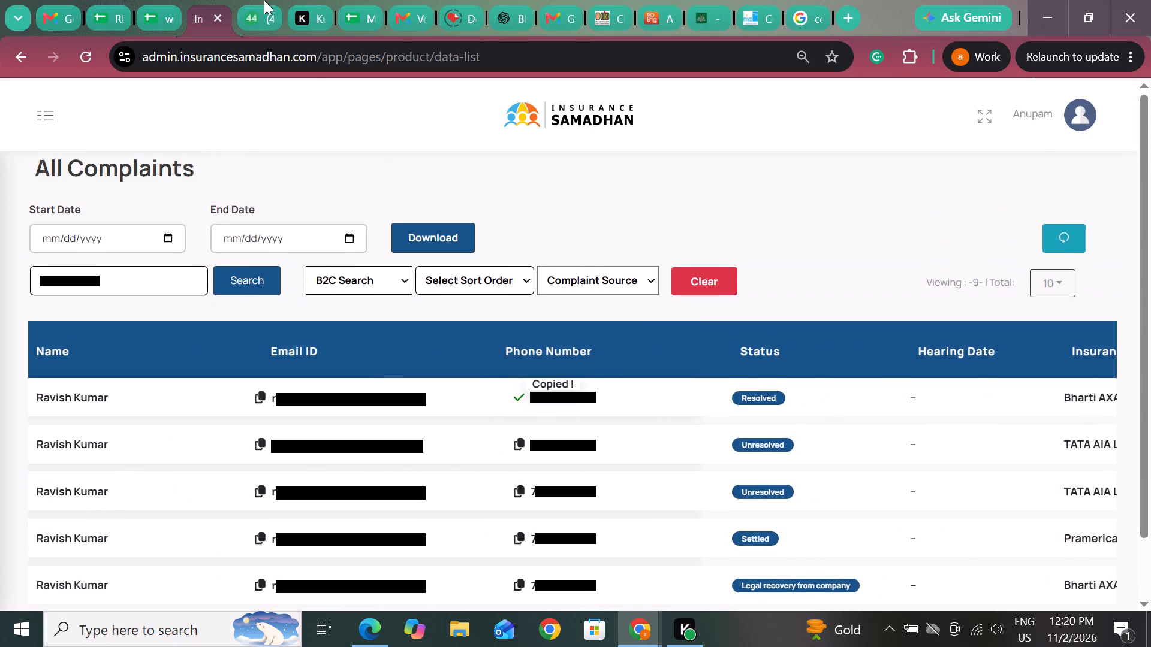
{"action": "left_click", "coordinate": [645, 28]}
{"action": "double_click", "coordinate": [542, 203], "text": "ctrl"}
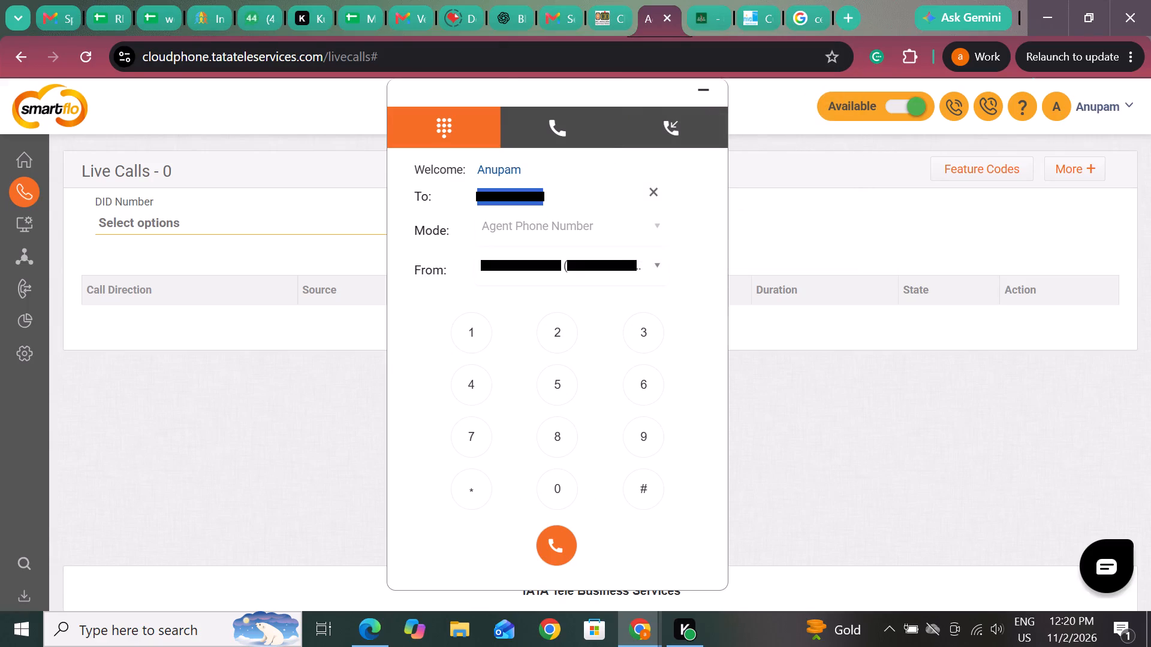
{"action": "key", "text": "ctrl+v"}
{"action": "left_click", "coordinate": [559, 549]}
{"action": "scroll", "coordinate": [189, 104], "scroll_direction": "up", "scroll_amount": 5}
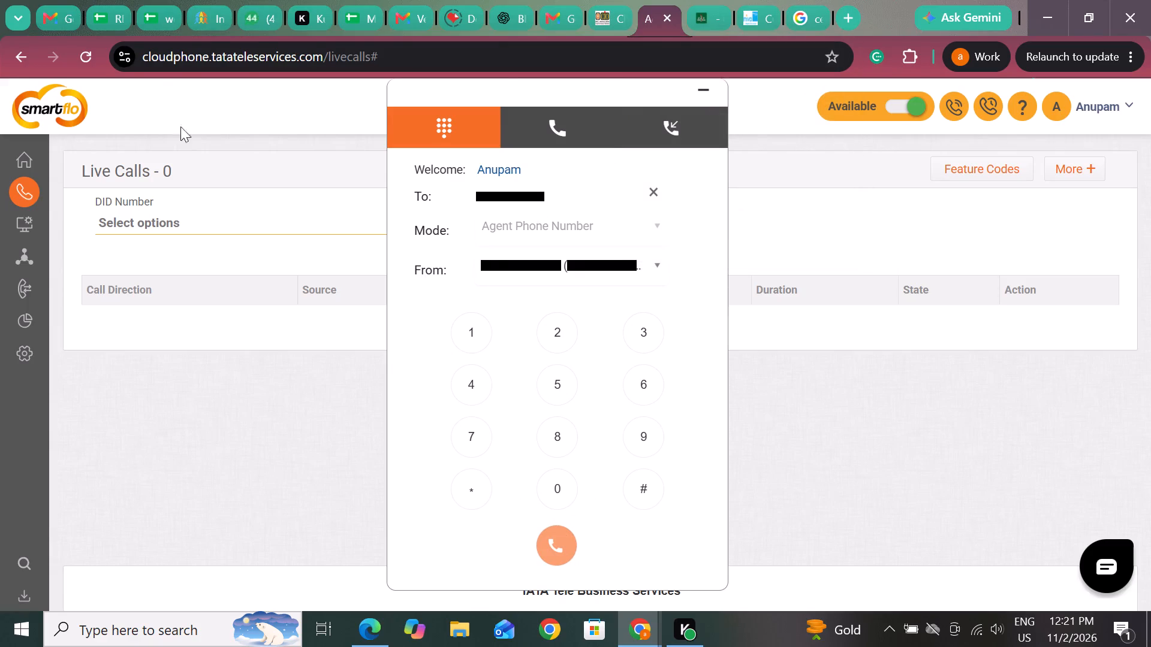
{"action": "scroll", "coordinate": [180, 126], "scroll_direction": "up", "scroll_amount": 1}
Copy the phone number from the row 19 customer's Resolved complaint again and redial it in Smartflo.
{"action": "left_click", "coordinate": [208, 29]}
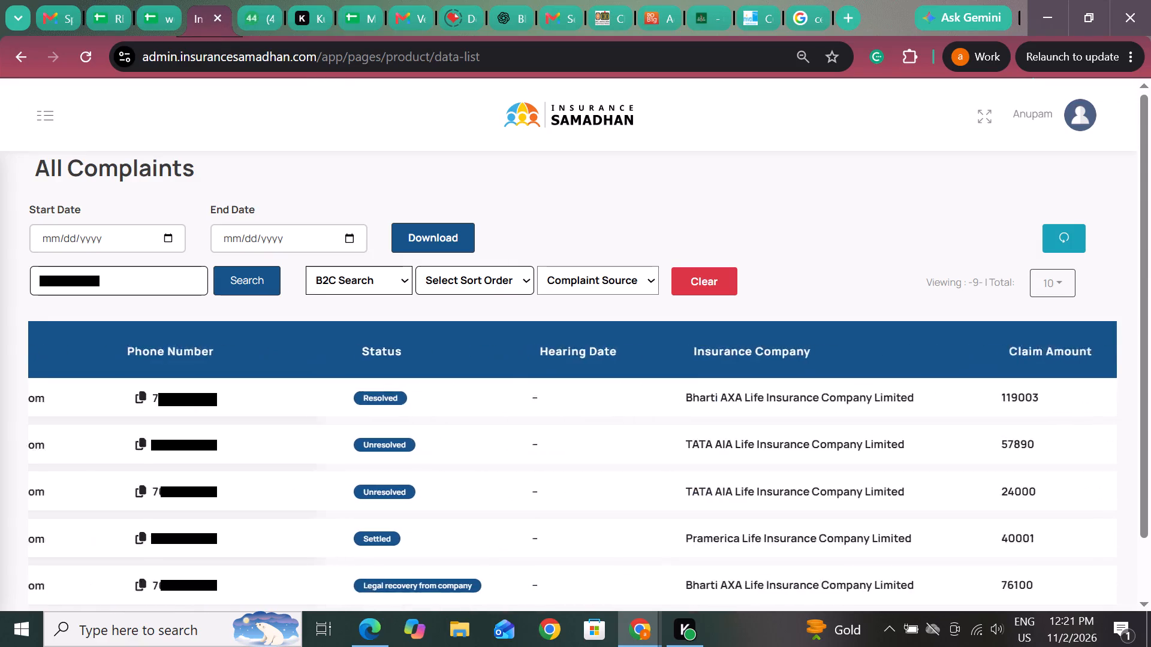
{"action": "scroll", "coordinate": [329, 418], "scroll_direction": "left", "scroll_amount": 2}
{"action": "scroll", "coordinate": [329, 418], "scroll_direction": "down", "scroll_amount": 7}
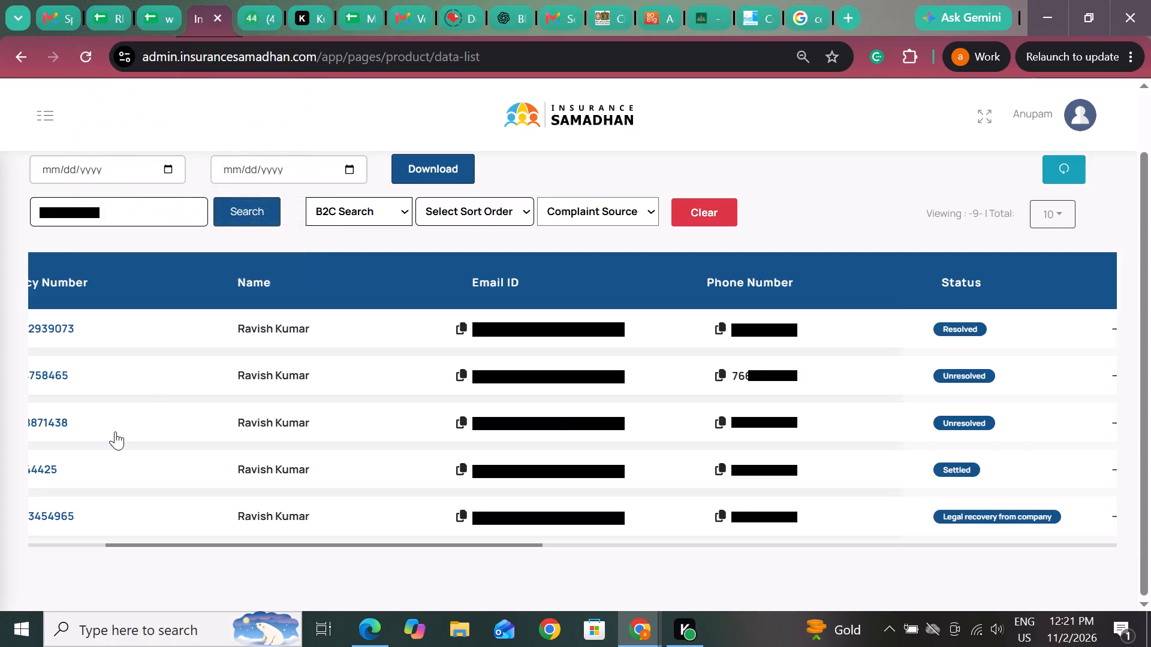
{"action": "scroll", "coordinate": [381, 435], "scroll_direction": "down", "scroll_amount": 1}
{"action": "left_click", "coordinate": [724, 326]}
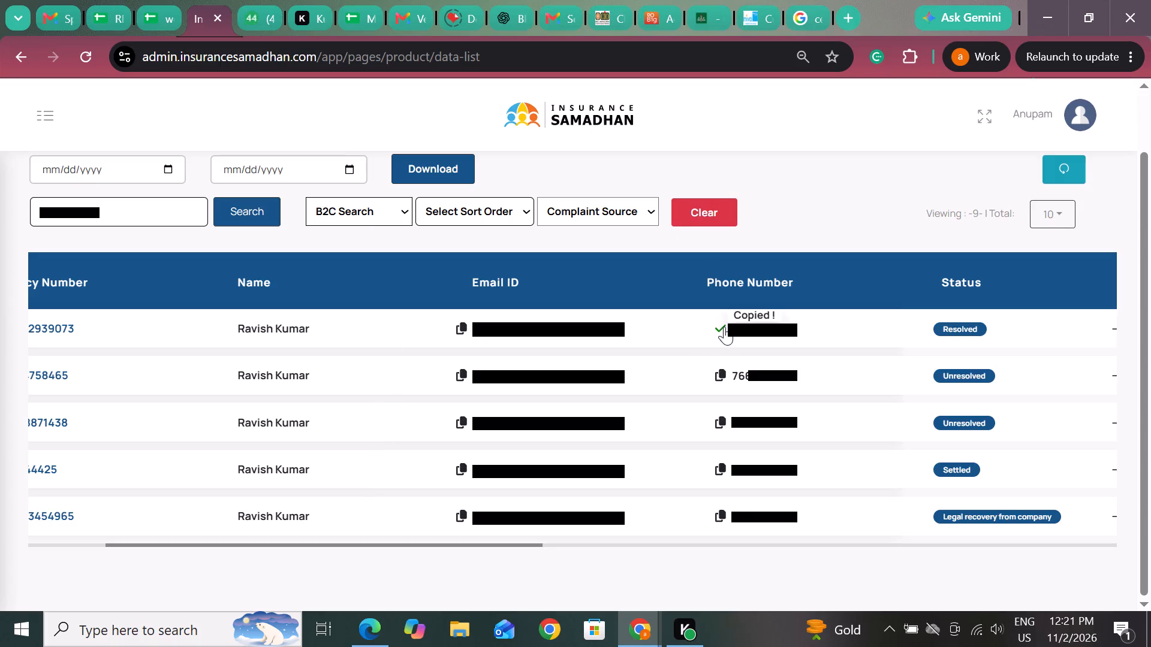
{"action": "left_click", "coordinate": [649, 30]}
{"action": "double_click", "coordinate": [510, 191], "text": "ctrl"}
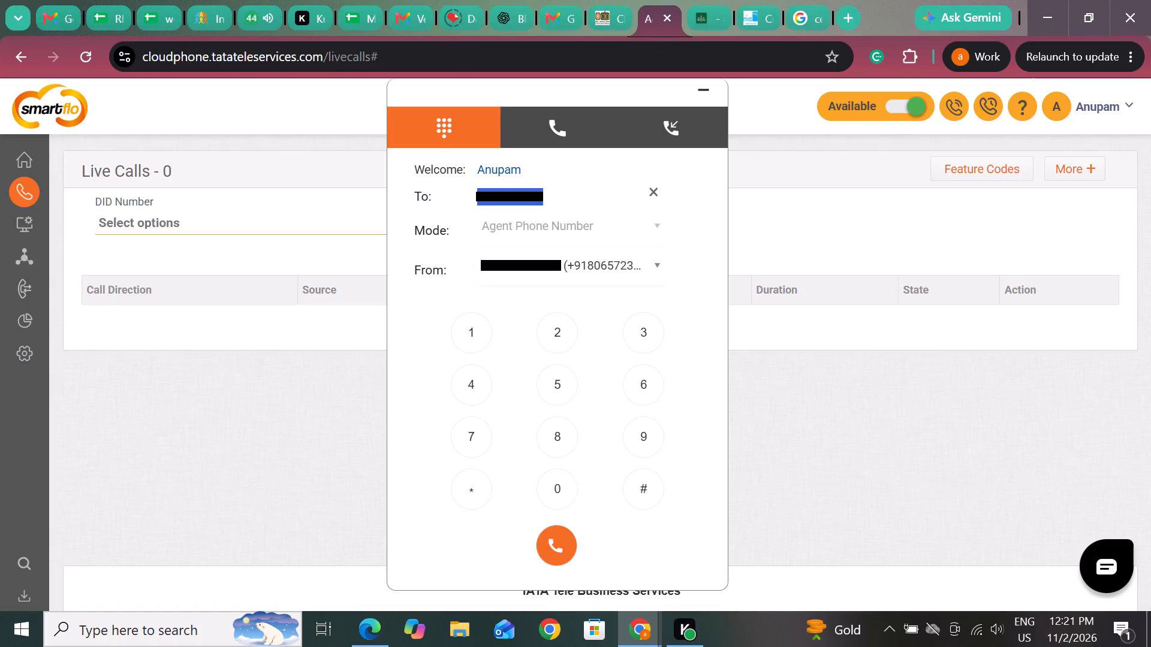
{"action": "key", "text": "ctrl+v"}
{"action": "left_click", "coordinate": [562, 542]}
{"action": "scroll", "coordinate": [0, 116], "scroll_direction": "up", "scroll_amount": 4}
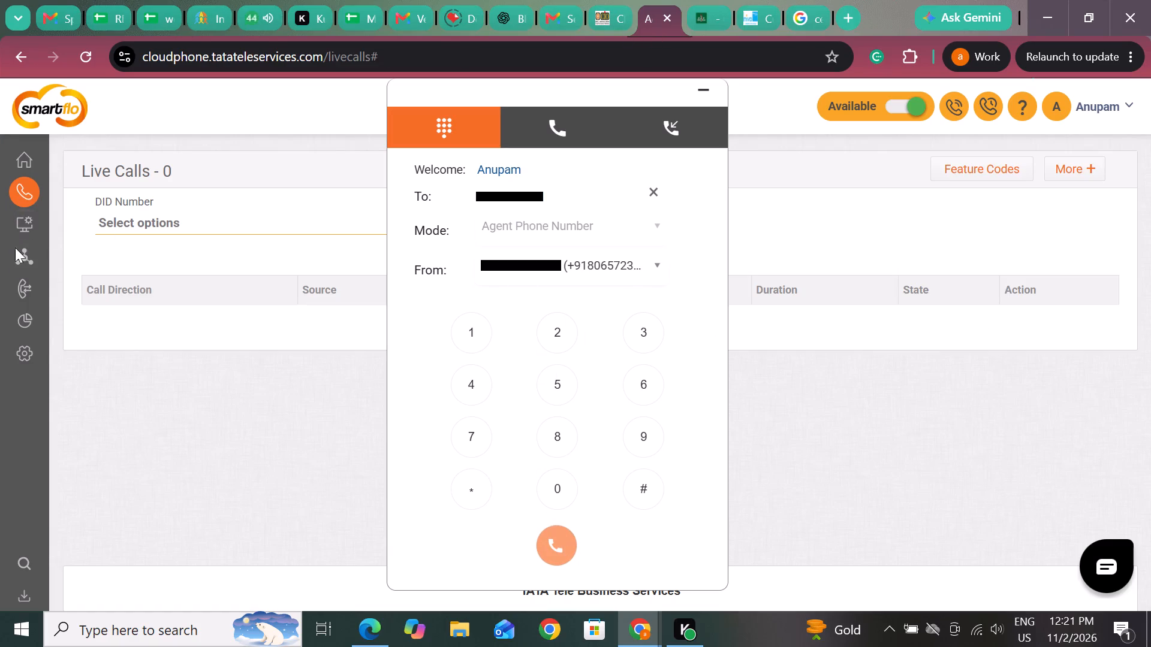
Reopen the Smartflo live calls page and expand its additional details to examine the call summary.
{"action": "left_click", "coordinate": [18, 192]}
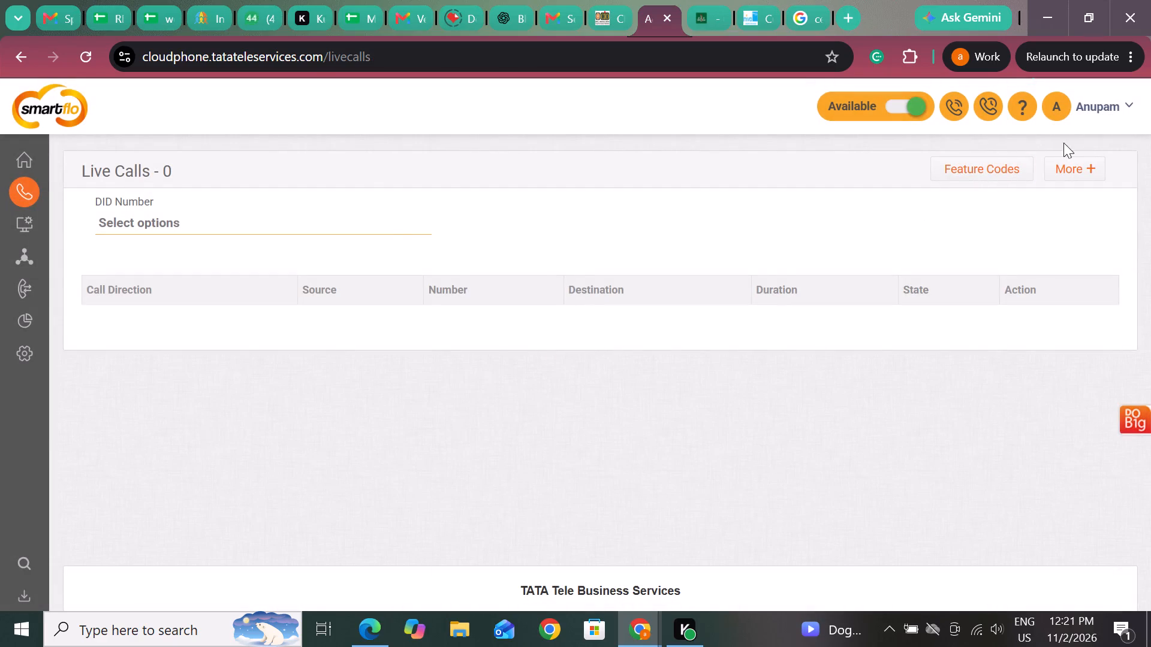
{"action": "left_click", "coordinate": [1088, 168]}
{"action": "scroll", "coordinate": [497, 248], "scroll_direction": "down", "scroll_amount": 5}
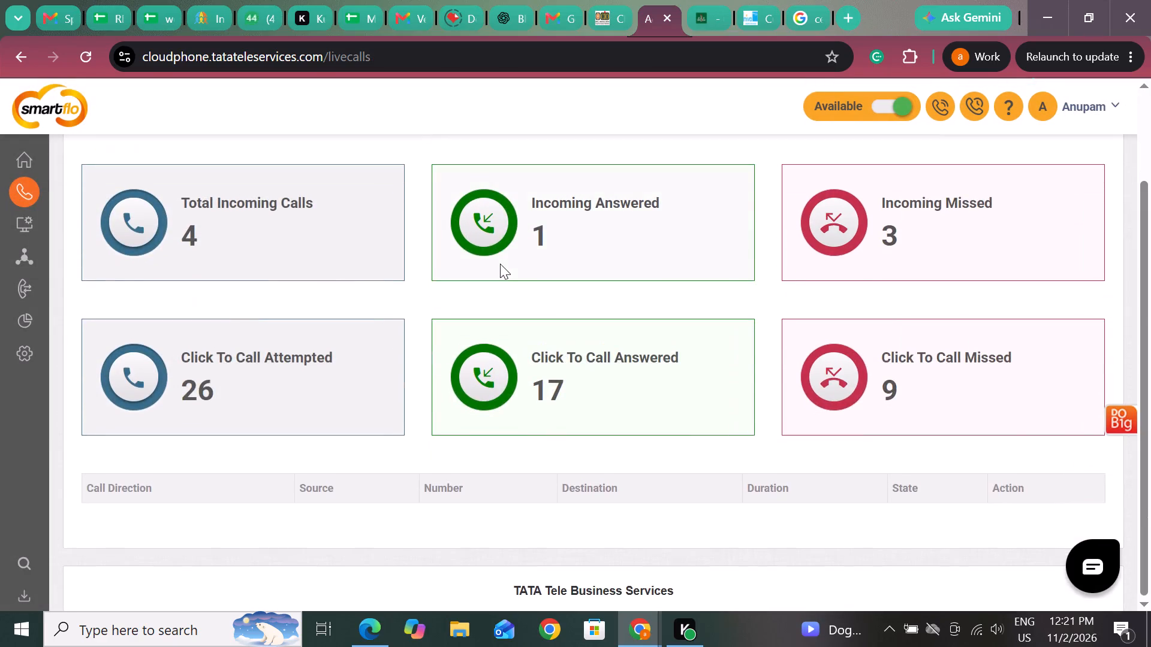
{"action": "scroll", "coordinate": [500, 264], "scroll_direction": "up", "scroll_amount": 6}
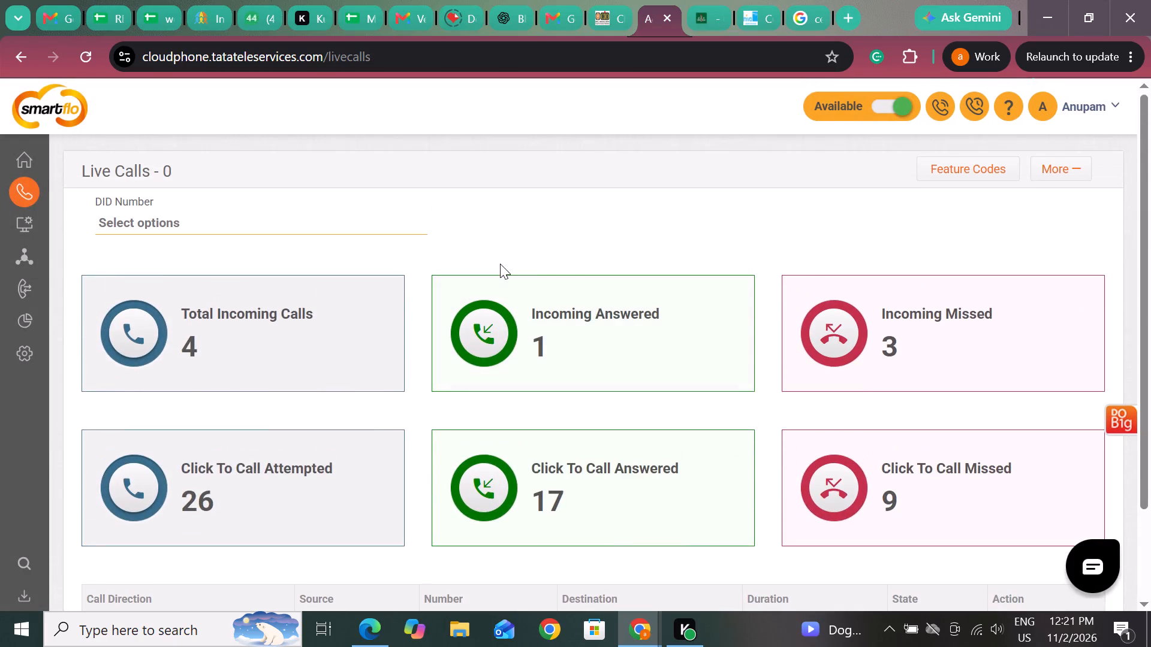
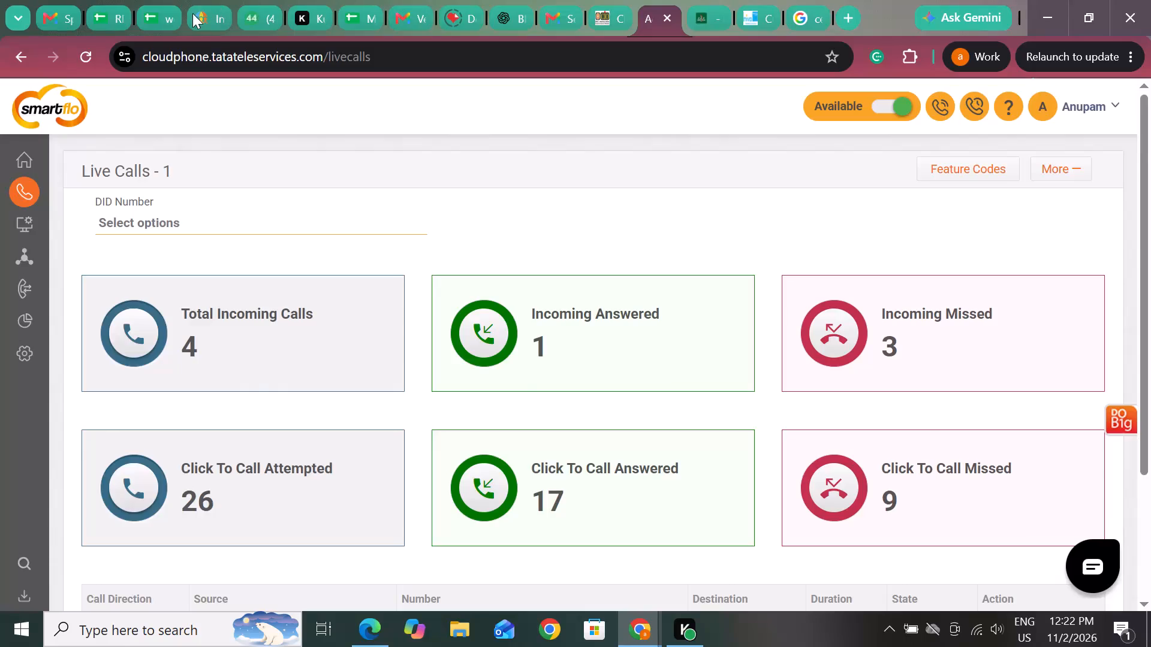
Return to the complaints list and open the communication log of the row 19 customer's Resolved complaint.
{"action": "left_click", "coordinate": [191, 14]}
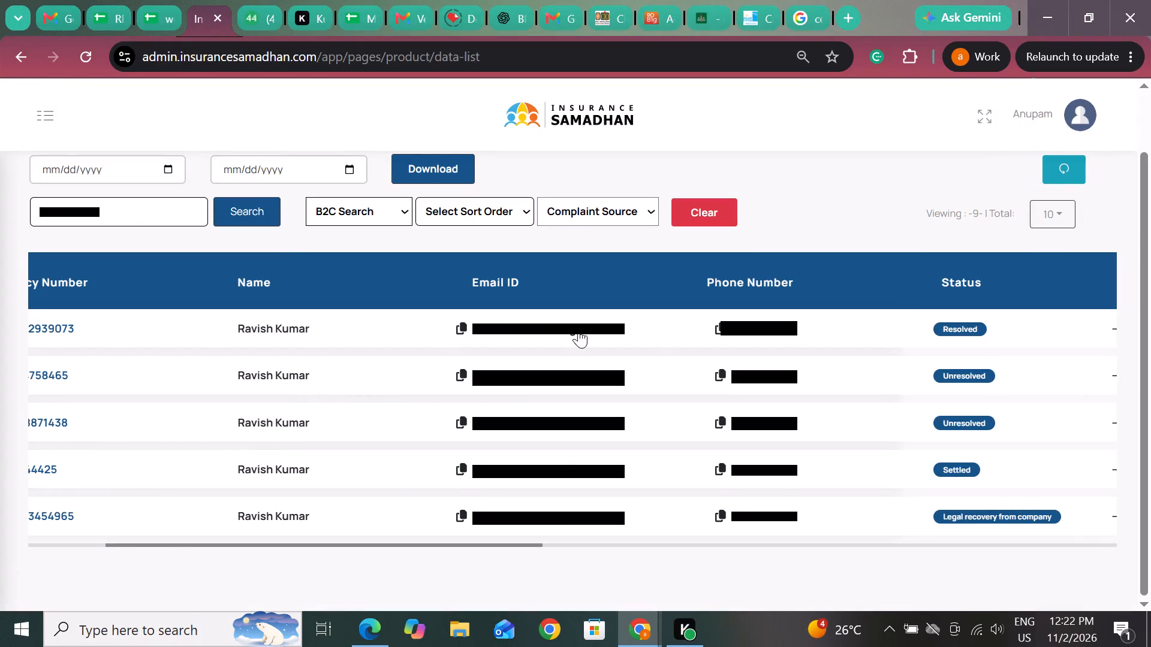
{"action": "left_click", "coordinate": [689, 324]}
{"action": "left_click", "coordinate": [736, 379]}
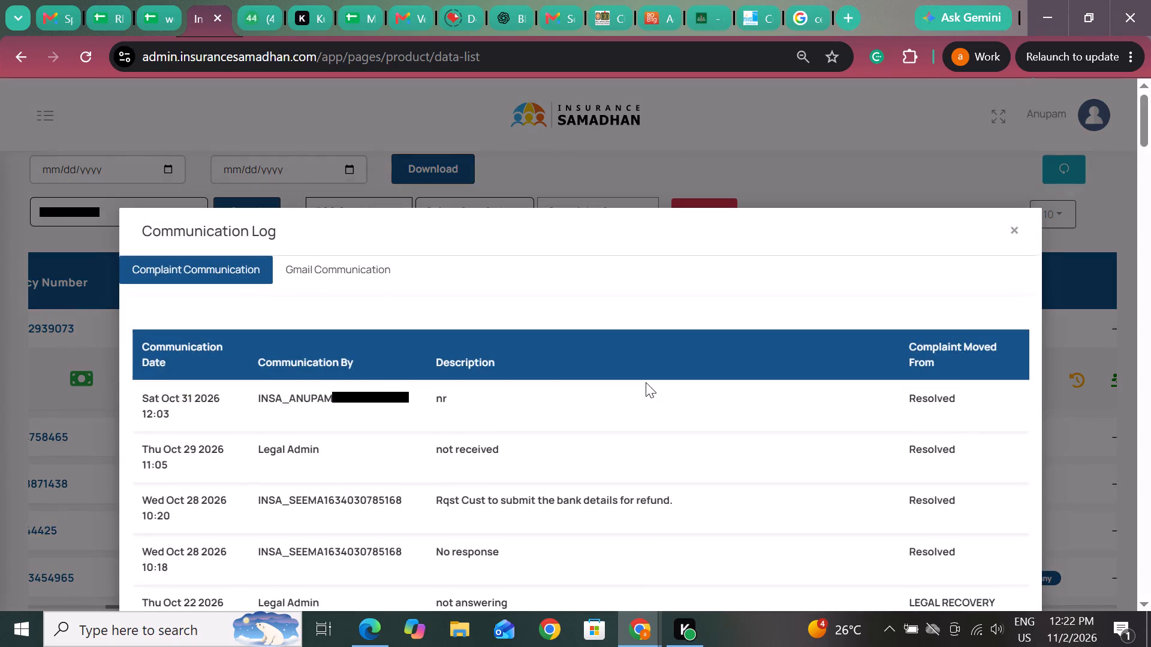
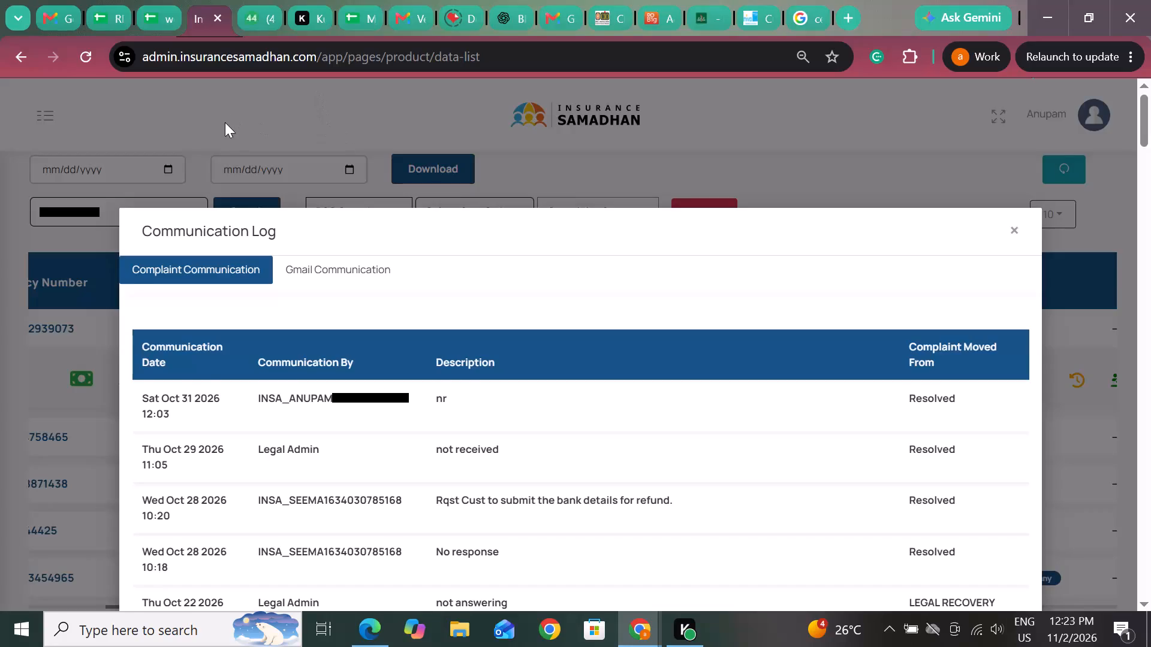
{"action": "left_click", "coordinate": [224, 122]}
{"action": "scroll", "coordinate": [259, 326], "scroll_direction": "right", "scroll_amount": 3}
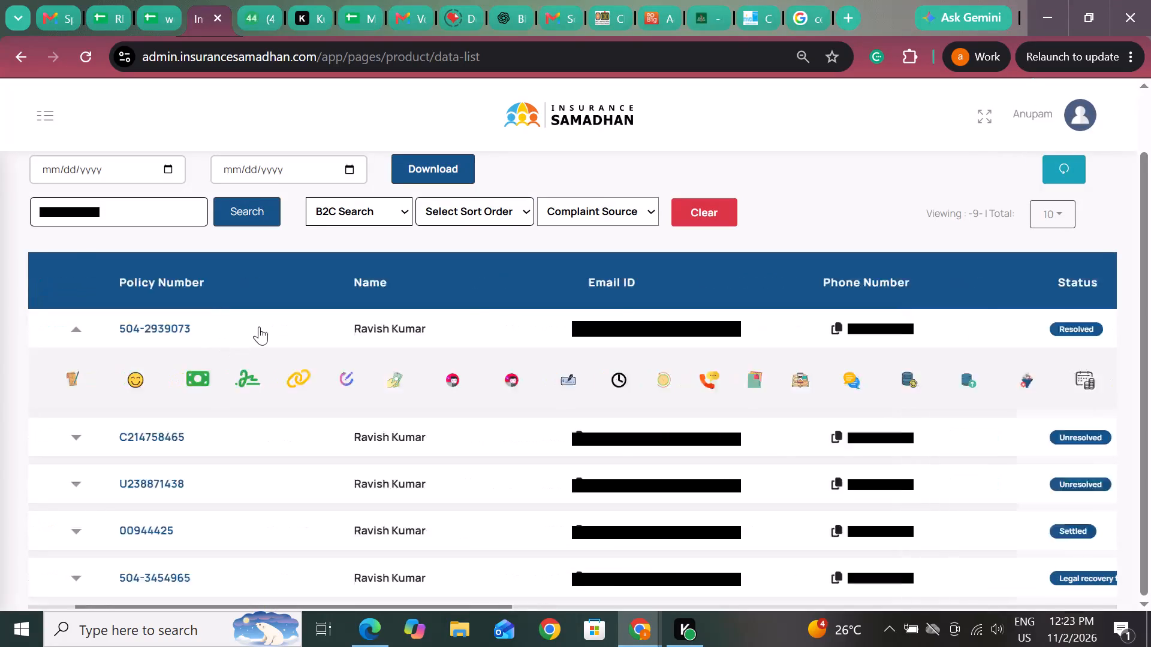
{"action": "scroll", "coordinate": [259, 326], "scroll_direction": "right", "scroll_amount": 1}
{"action": "left_click", "coordinate": [239, 328]}
{"action": "left_click", "coordinate": [641, 377]}
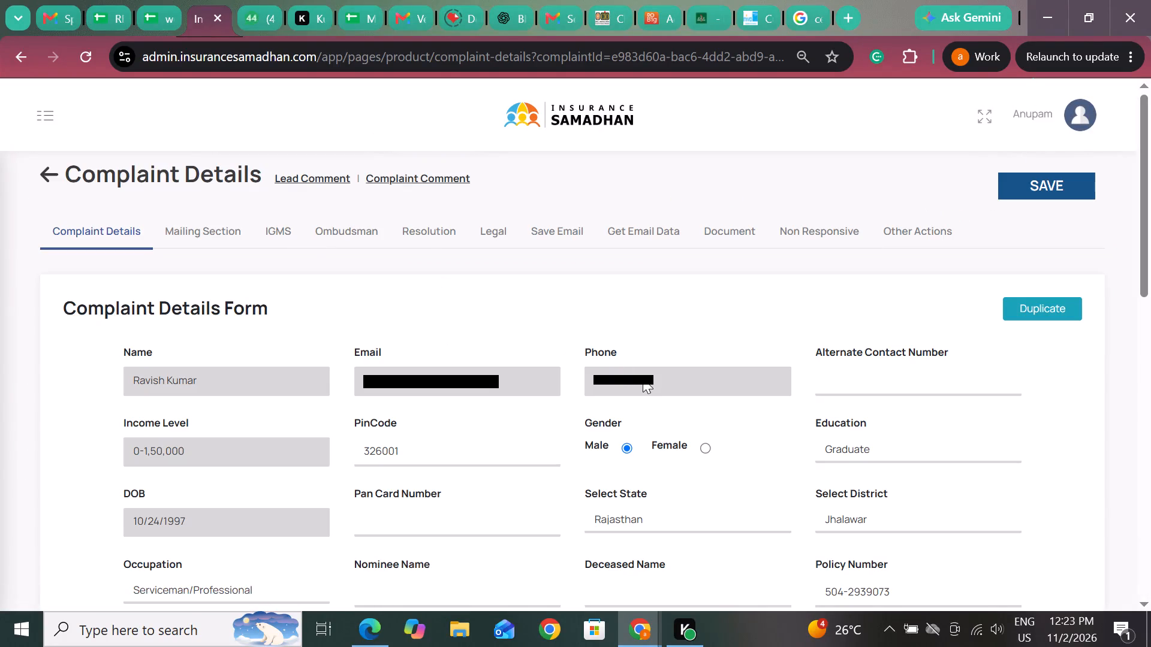
{"action": "left_click_drag", "start_coordinate": [668, 380], "coordinate": [586, 378]}
{"action": "key", "text": "ctrl+c"}
{"action": "key", "text": "ctrl+c"}
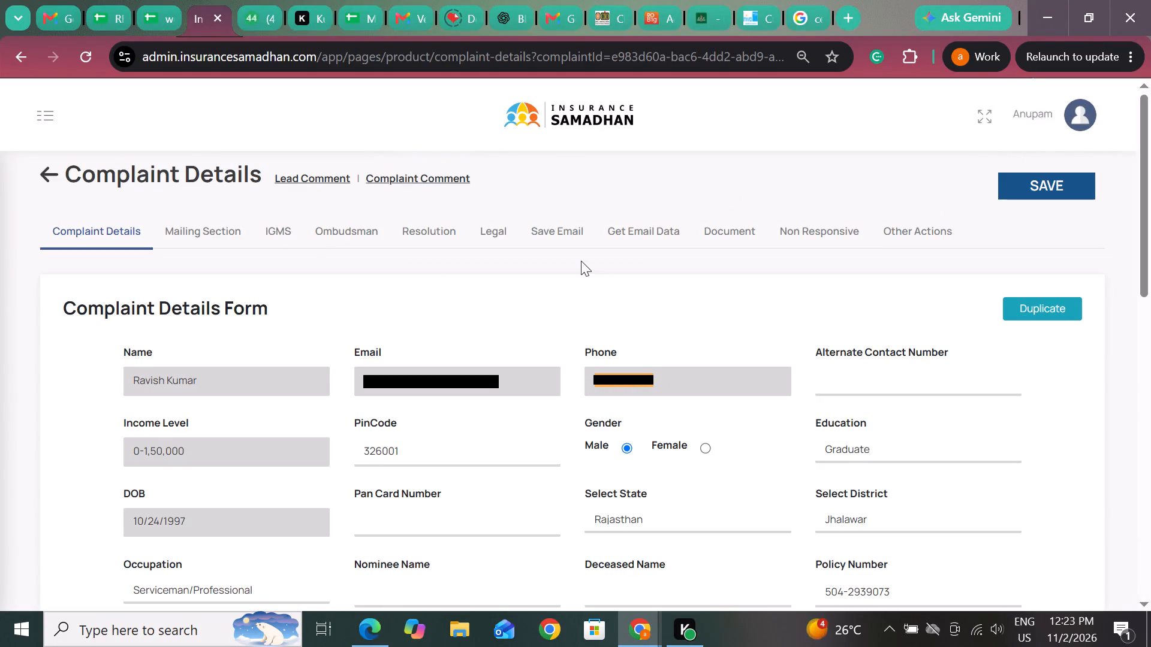
{"action": "key", "text": "ctrl+c"}
{"action": "key", "text": "ctrl+c"}
Switch to the Smartflo live calls page and call the copied customer number with the dialer.
{"action": "left_click", "coordinate": [645, 25]}
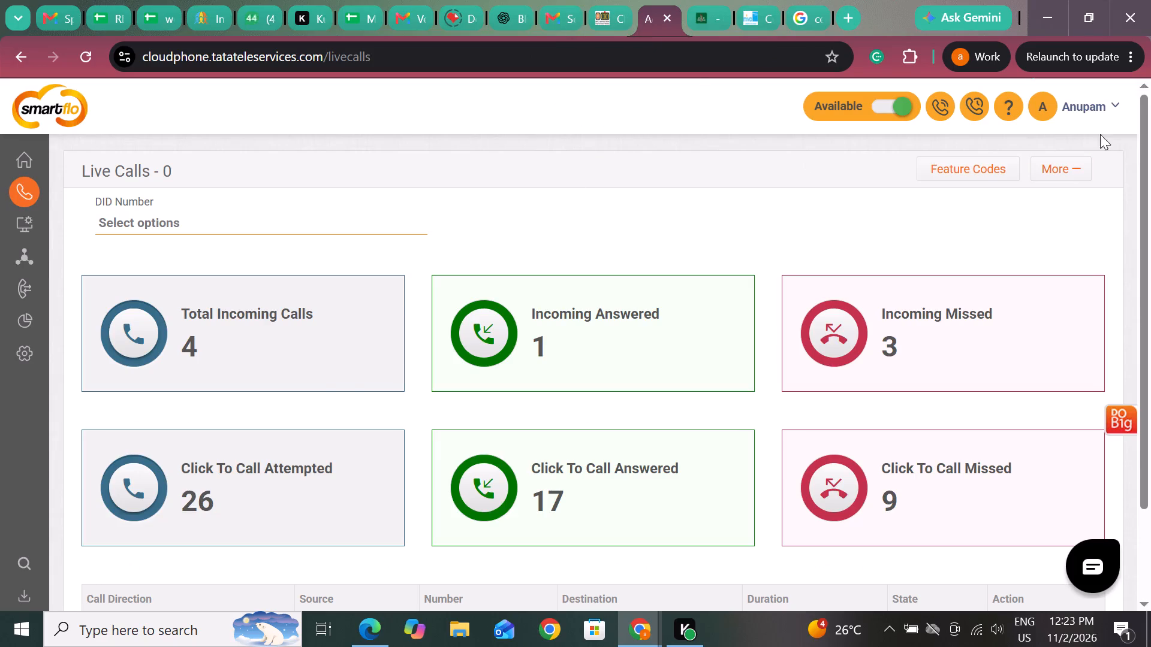
{"action": "left_click", "coordinate": [1072, 161]}
{"action": "left_click", "coordinate": [1065, 169]}
{"action": "scroll", "coordinate": [915, 188], "scroll_direction": "up", "scroll_amount": 5}
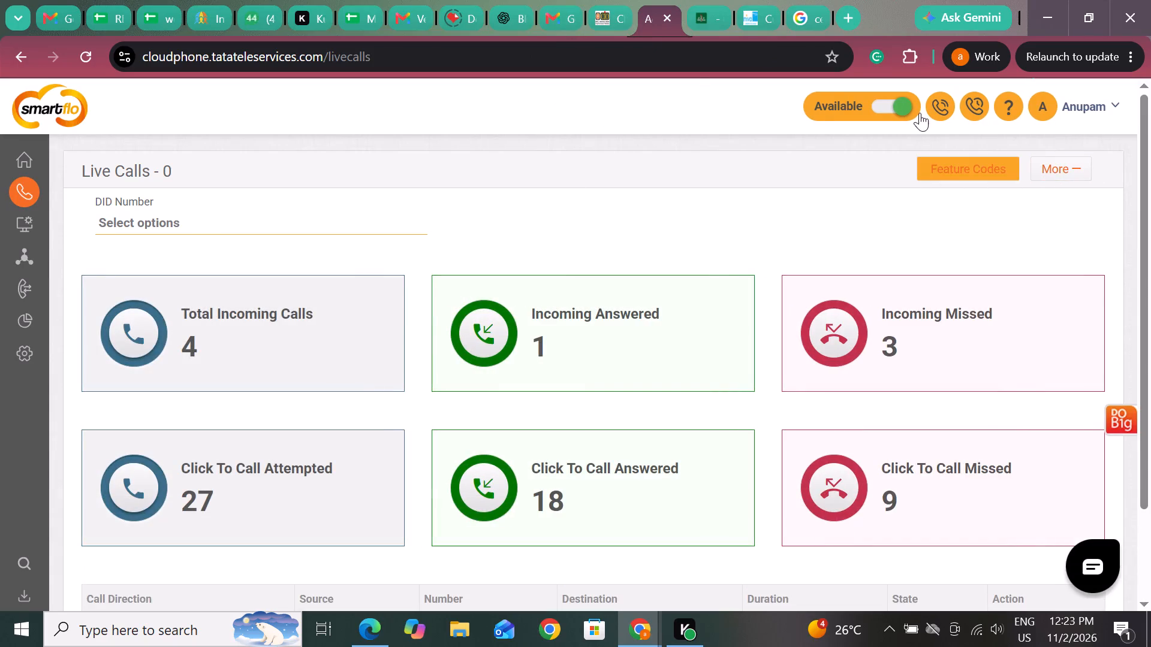
{"action": "left_click", "coordinate": [938, 106]}
{"action": "left_click", "coordinate": [513, 195], "text": "ctrl"}
{"action": "key", "text": "ctrl+v"}
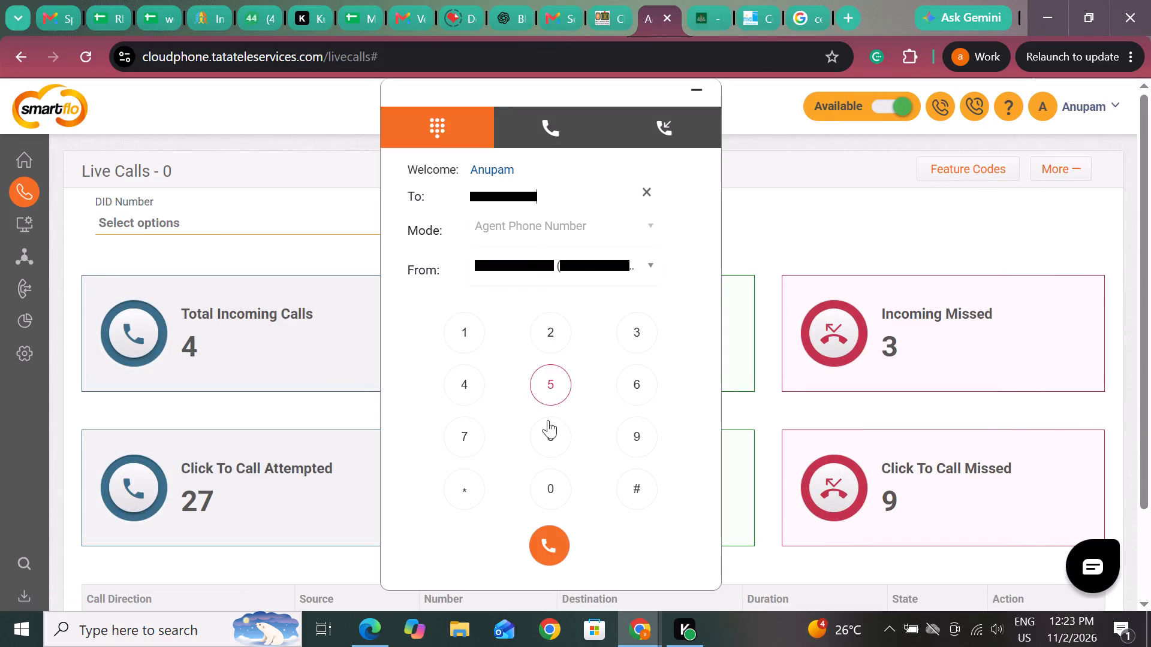
{"action": "left_click", "coordinate": [553, 544]}
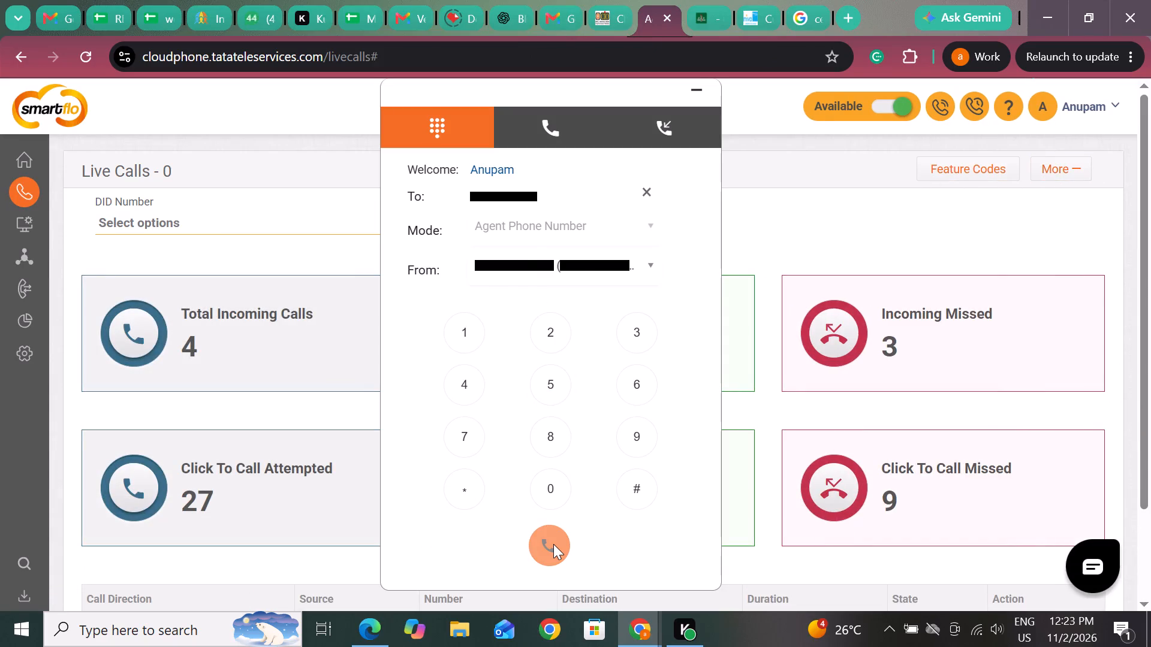
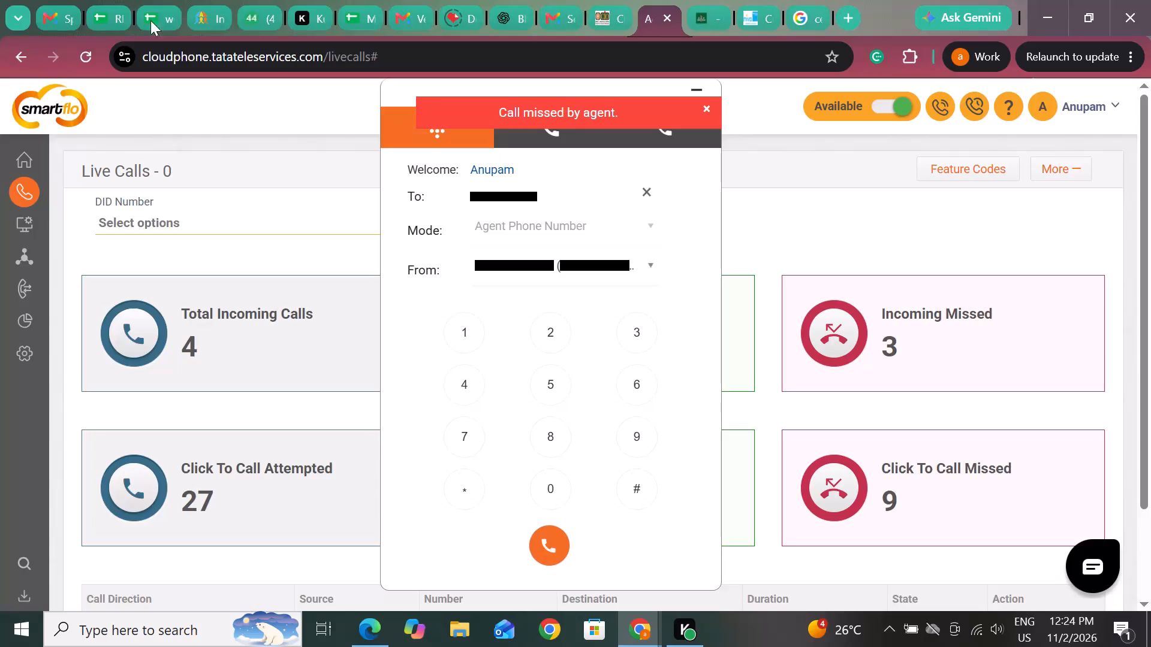
Reload the Smartflo live calls page and call the same copied customer number again with the dialer.
{"action": "left_click", "coordinate": [74, 50]}
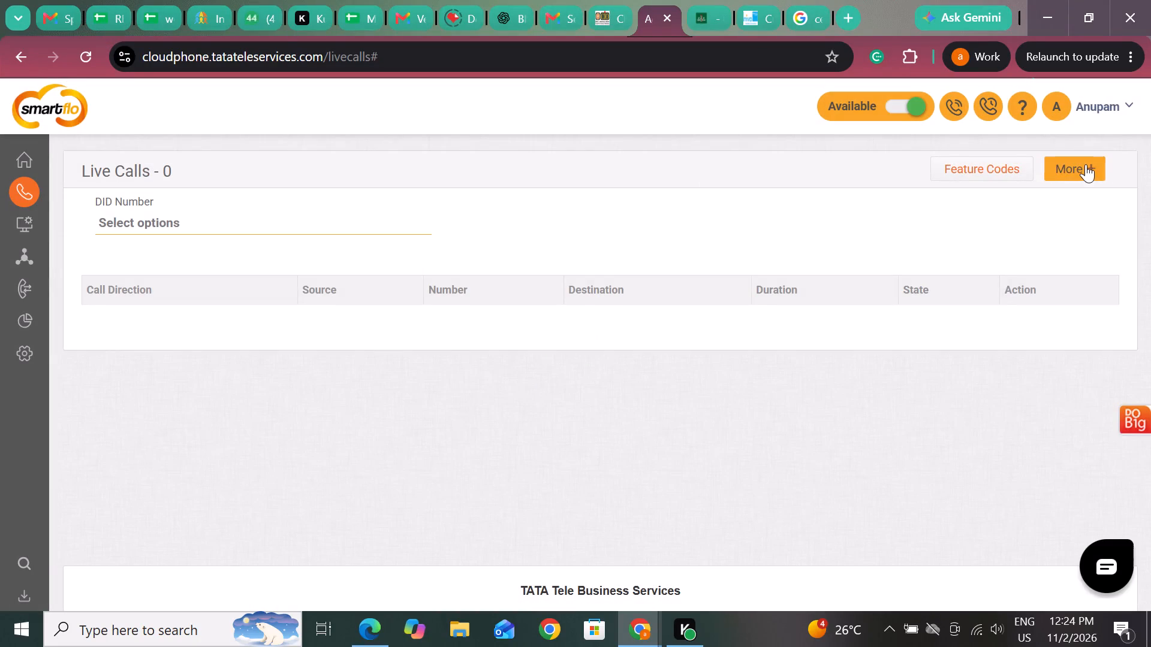
{"action": "left_click", "coordinate": [1086, 164]}
{"action": "left_click", "coordinate": [1081, 165]}
{"action": "scroll", "coordinate": [923, 180], "scroll_direction": "up", "scroll_amount": 6}
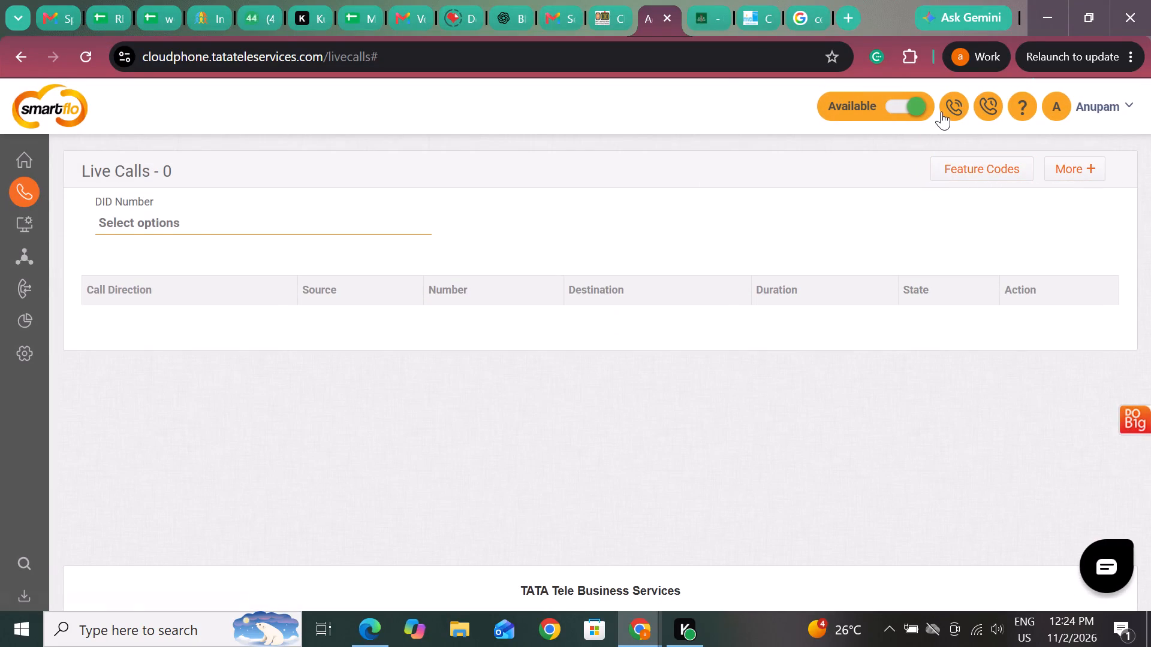
{"action": "left_click", "coordinate": [941, 111]}
{"action": "left_click", "coordinate": [503, 197], "text": "ctrl"}
{"action": "key", "text": "ctrl+v"}
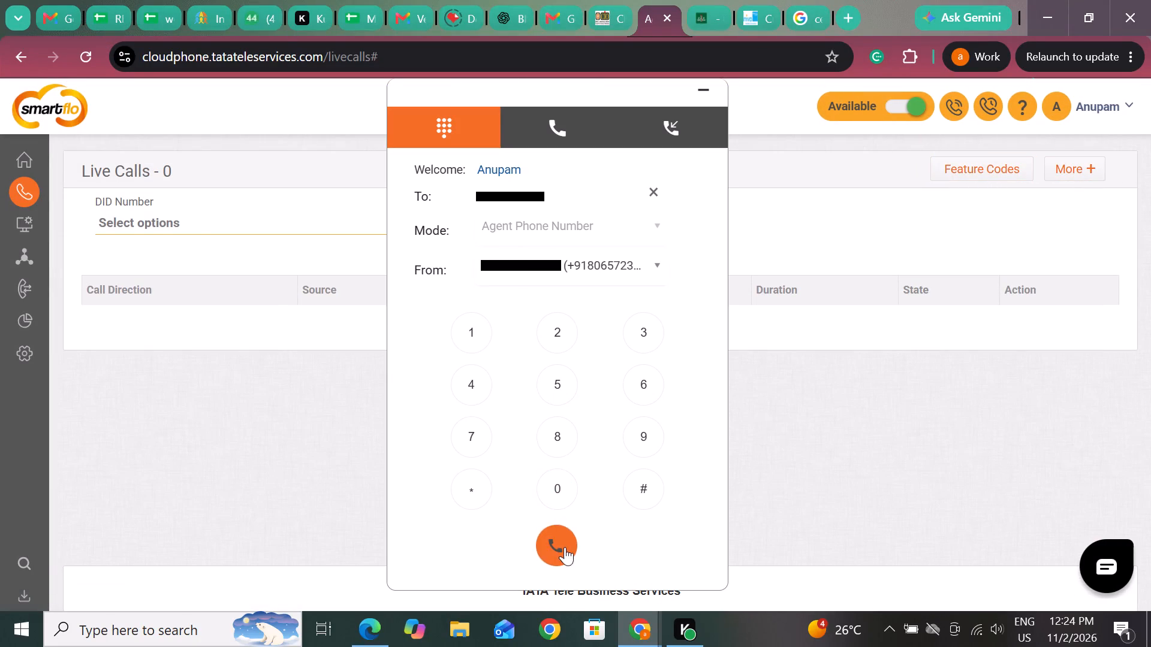
{"action": "left_click", "coordinate": [565, 547]}
{"action": "scroll", "coordinate": [251, 126], "scroll_direction": "up", "scroll_amount": 6}
{"action": "left_click", "coordinate": [204, 23]}
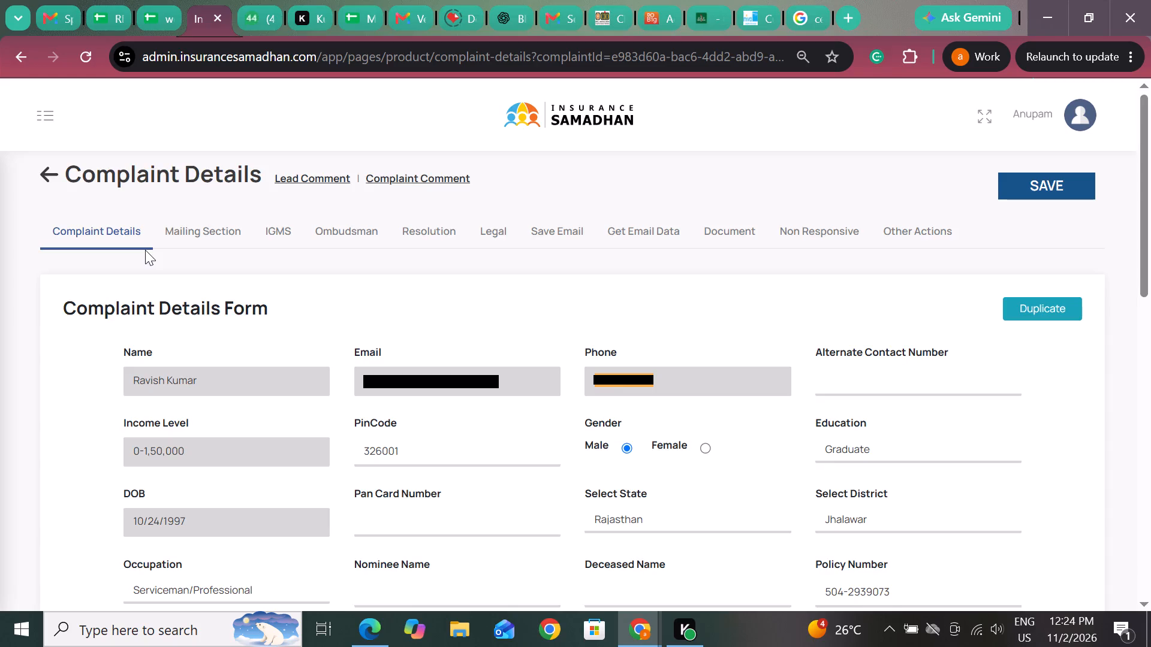
{"action": "scroll", "coordinate": [428, 251], "scroll_direction": "up", "scroll_amount": 4}
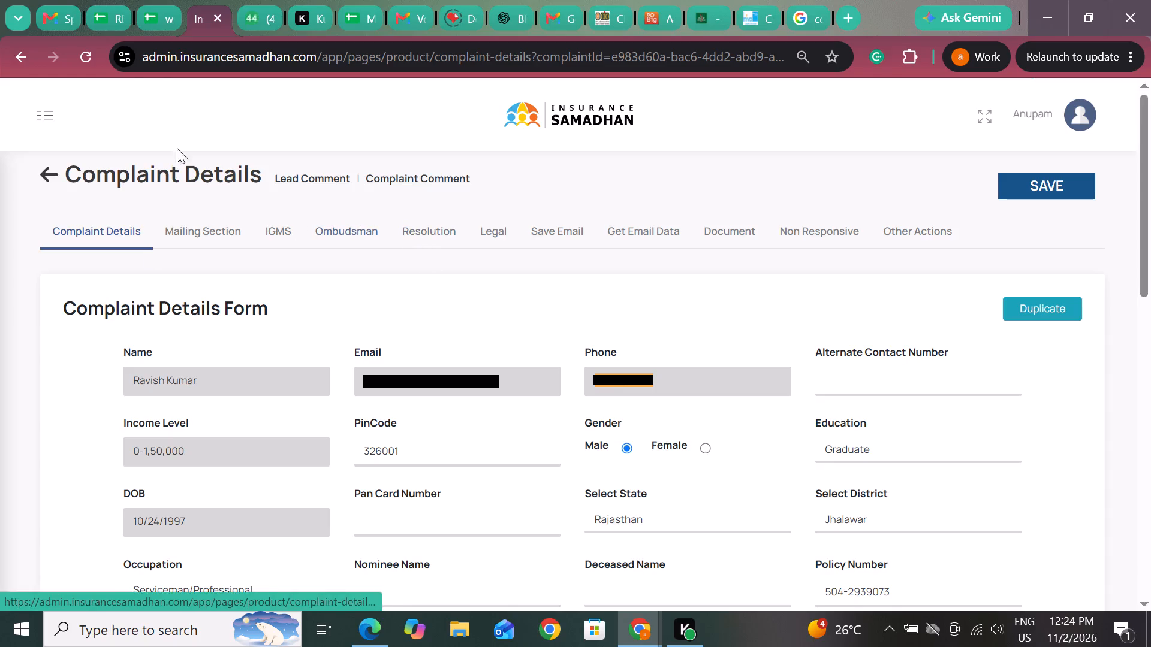
{"action": "left_click", "coordinate": [99, 25]}
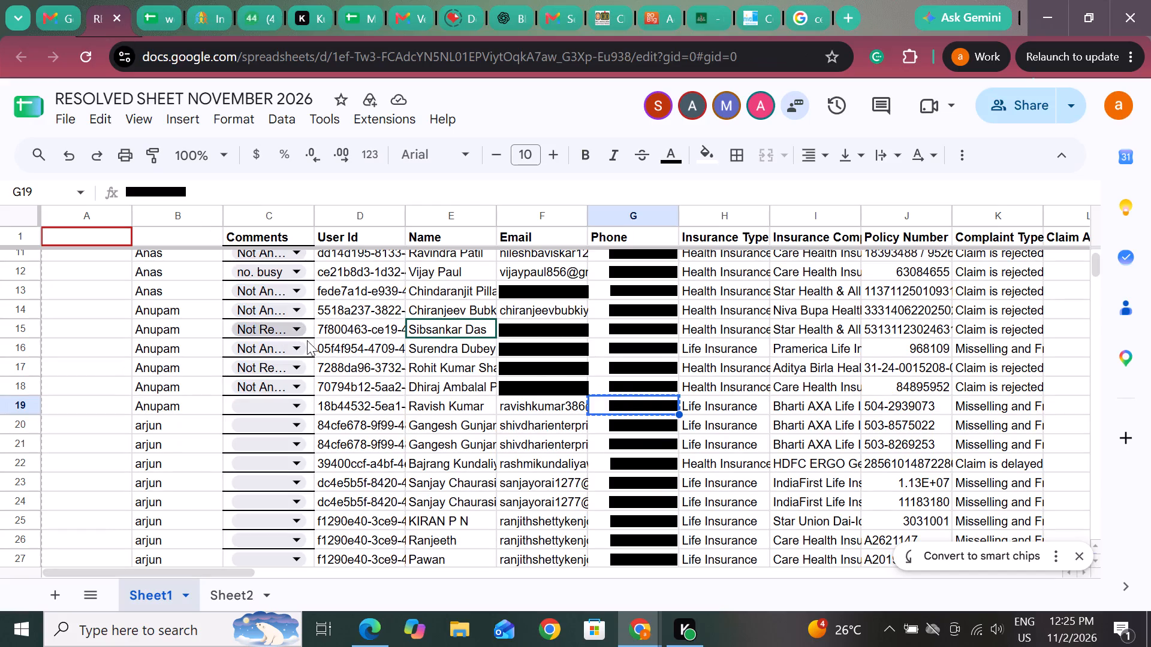
{"action": "left_click", "coordinate": [257, 406]}
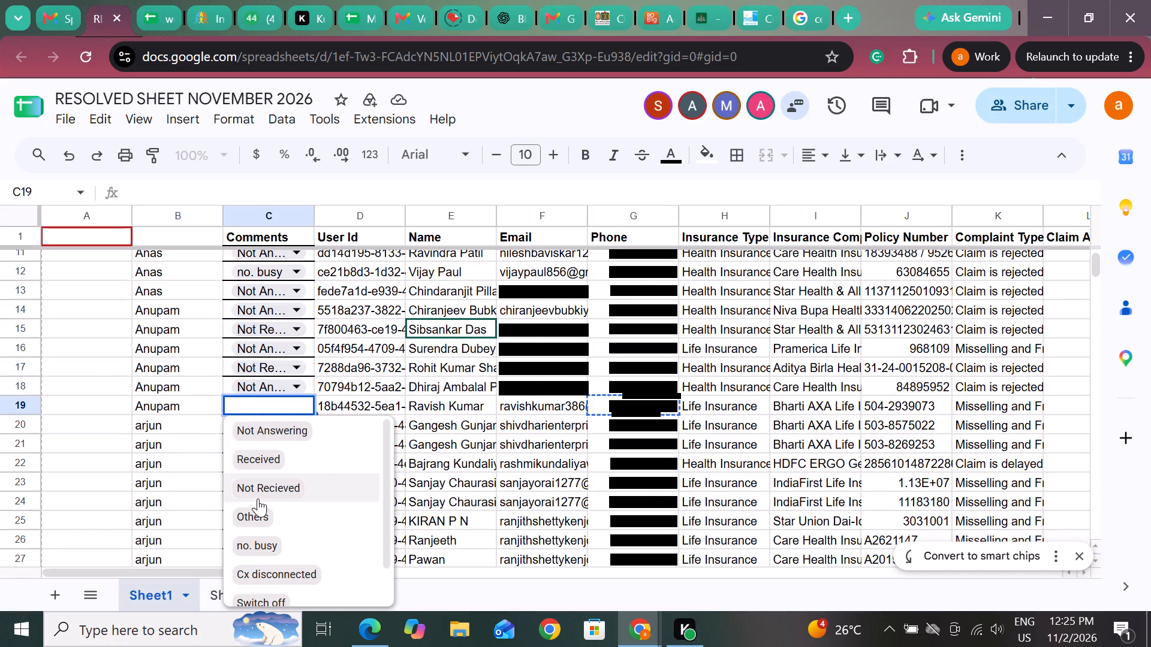
{"action": "left_click", "coordinate": [258, 498]}
{"action": "scroll", "coordinate": [155, 83], "scroll_direction": "up", "scroll_amount": 3}
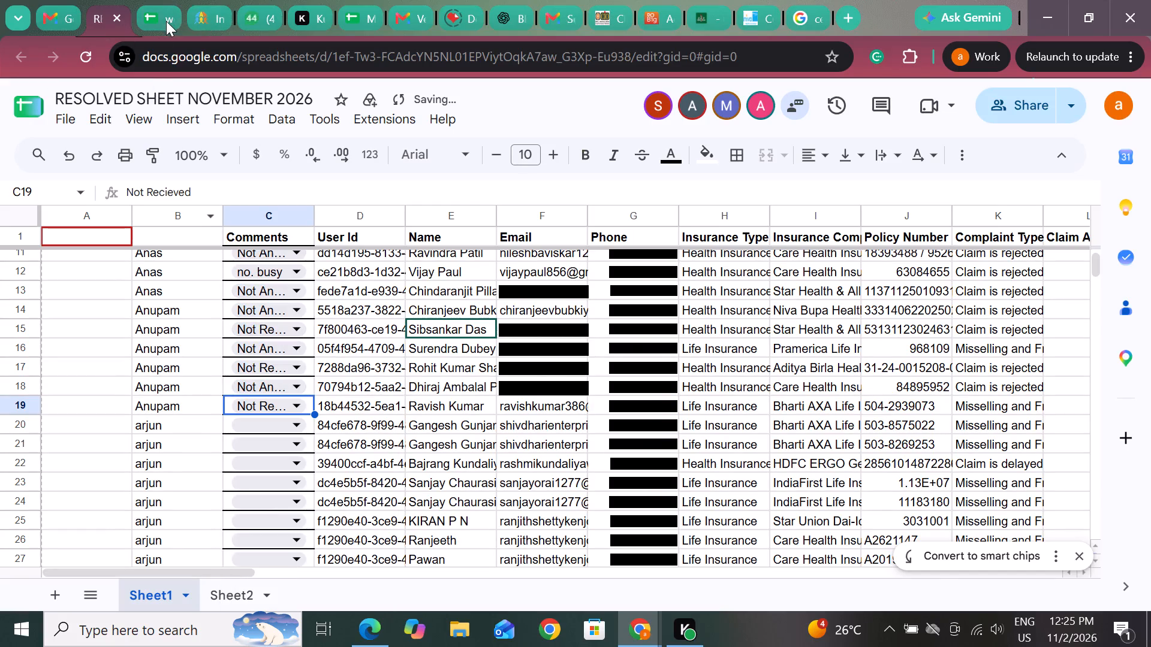
{"action": "left_click", "coordinate": [166, 21]}
{"action": "left_click", "coordinate": [114, 22]}
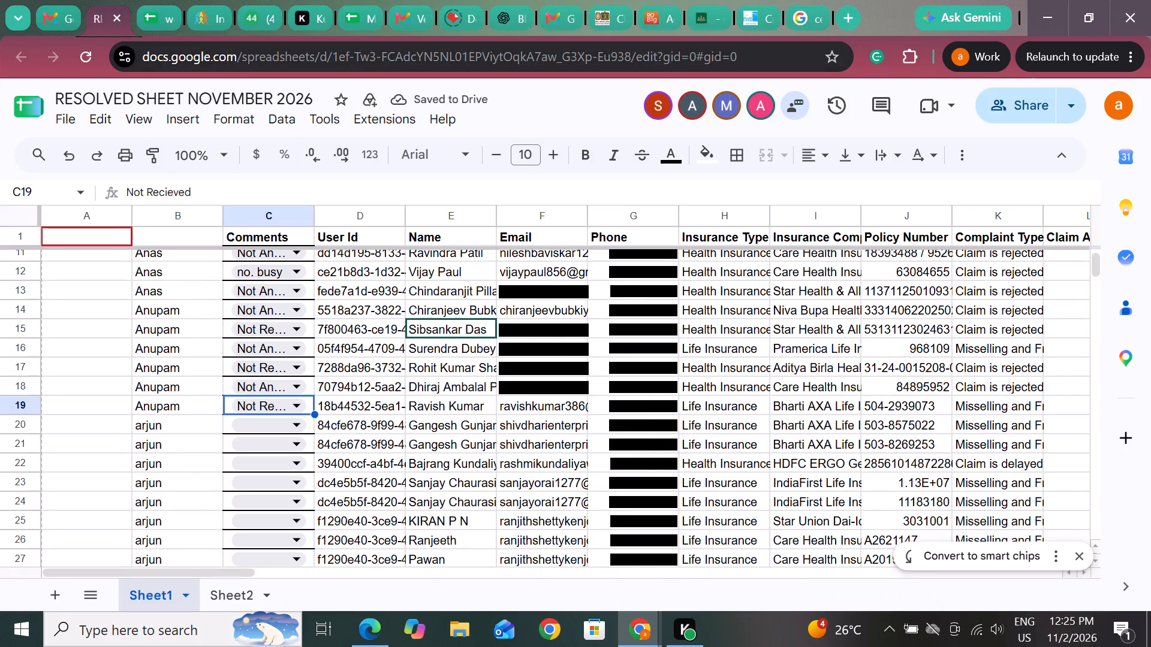
{"action": "left_click", "coordinate": [204, 26]}
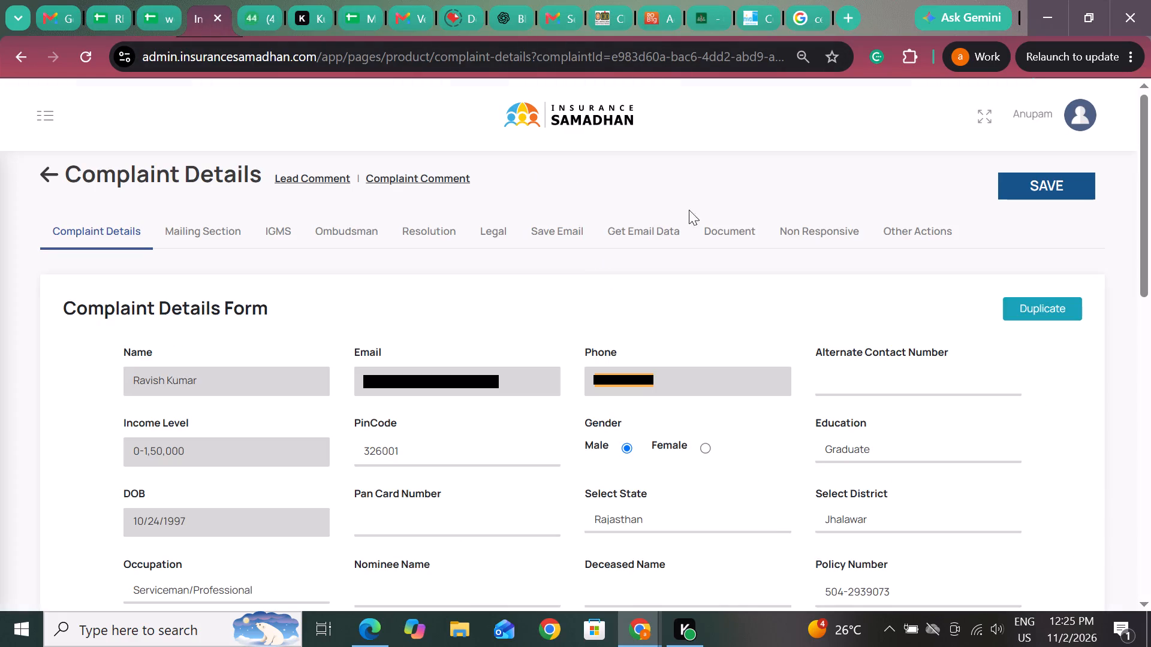
{"action": "left_click", "coordinate": [921, 233]}
{"action": "scroll", "coordinate": [436, 271], "scroll_direction": "down", "scroll_amount": 3}
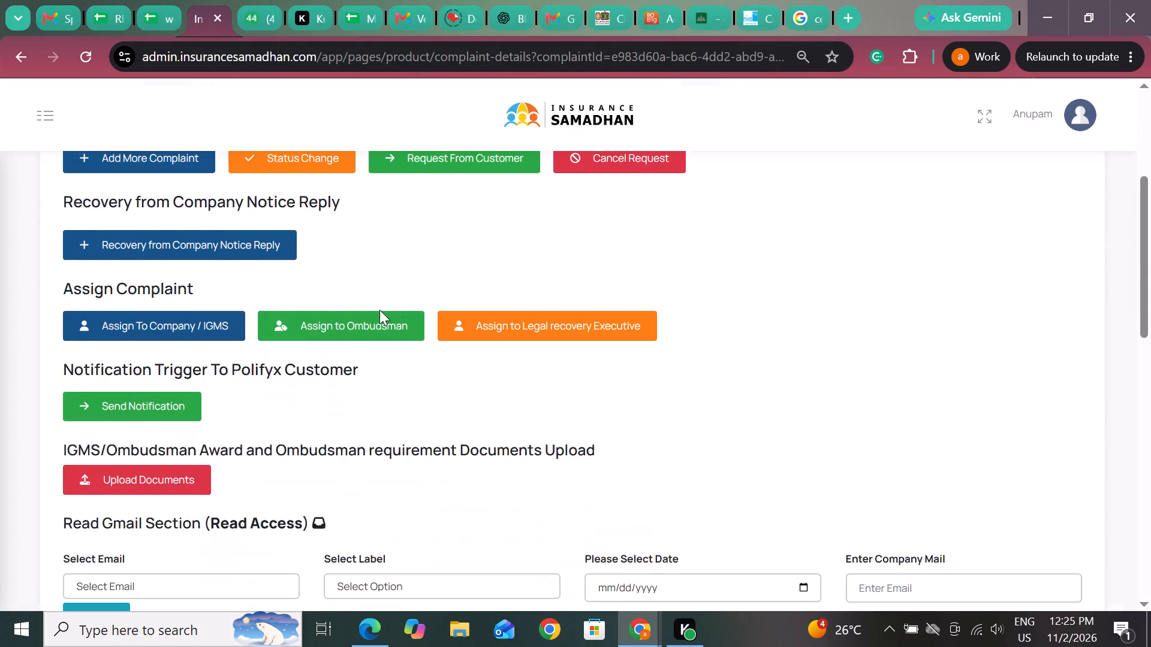
{"action": "scroll", "coordinate": [291, 366], "scroll_direction": "down", "scroll_amount": 4}
{"action": "scroll", "coordinate": [305, 424], "scroll_direction": "up", "scroll_amount": 6}
{"action": "scroll", "coordinate": [267, 325], "scroll_direction": "up", "scroll_amount": 6}
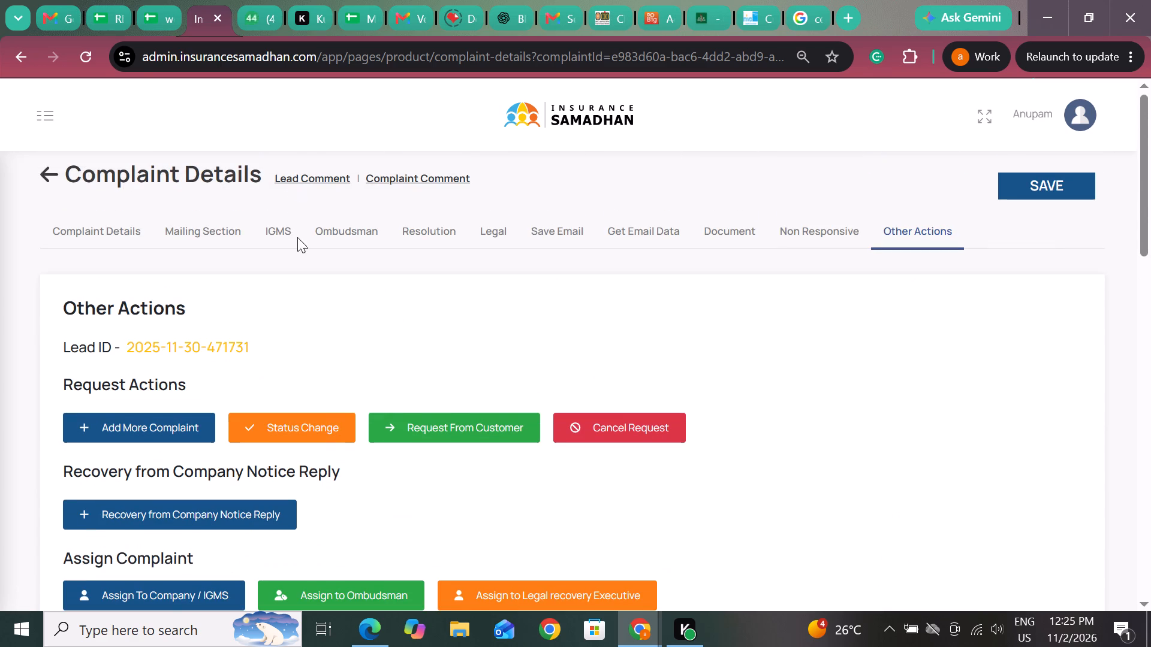
{"action": "left_click", "coordinate": [318, 426]}
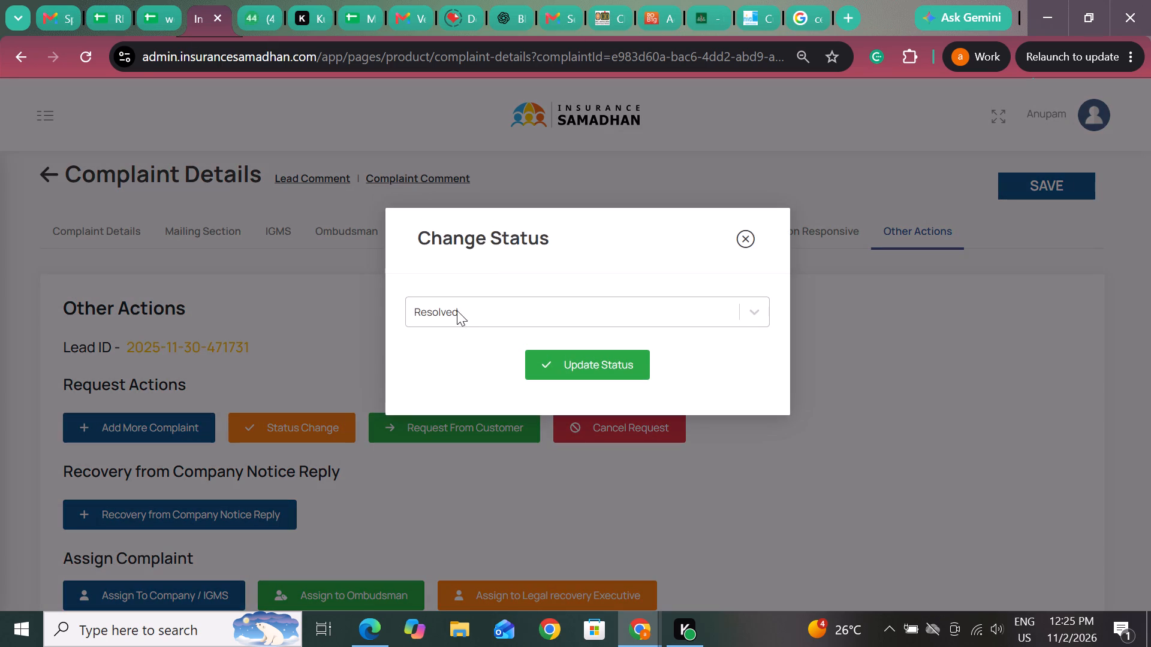
{"action": "left_click", "coordinate": [260, 143]}
Look through the assignee column of the November 2026 resolved sheet for further rows assigned to Anupam.
{"action": "left_click", "coordinate": [107, 22]}
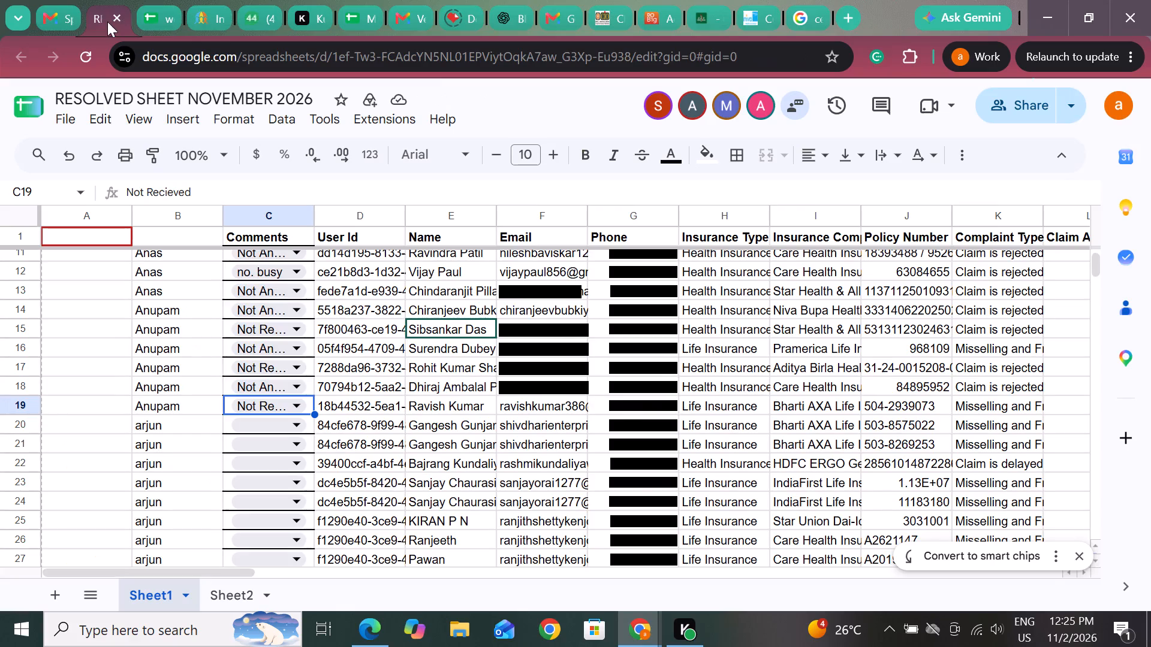
{"action": "left_click", "coordinate": [253, 297]}
{"action": "left_click", "coordinate": [164, 326]}
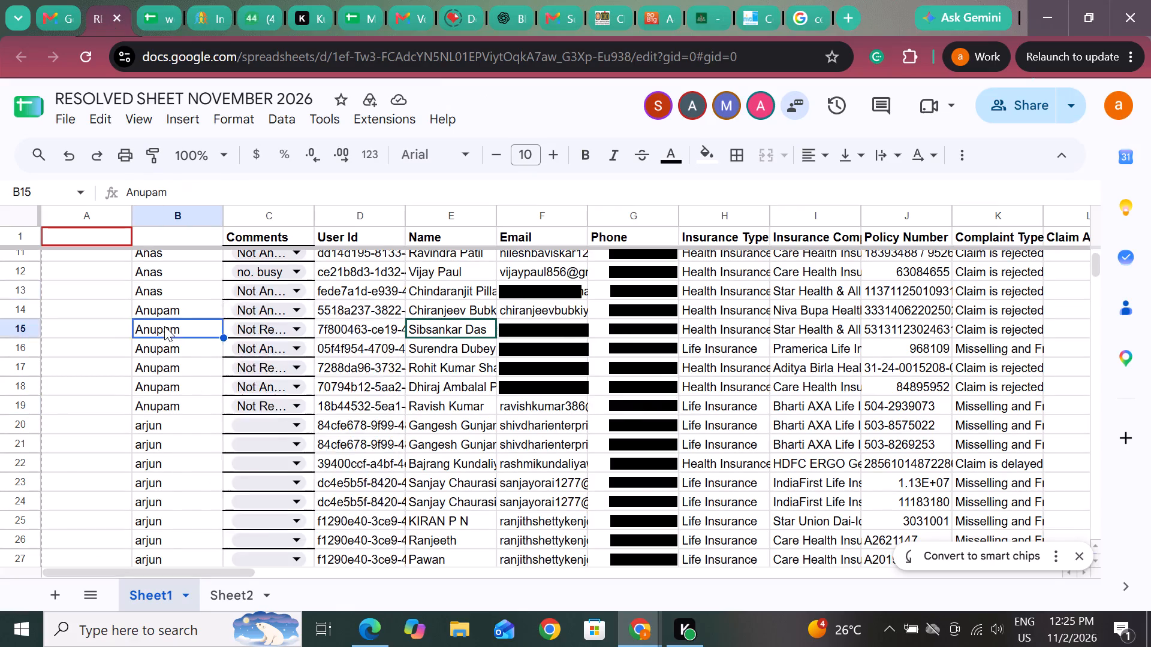
{"action": "scroll", "coordinate": [171, 323], "scroll_direction": "down", "scroll_amount": 17}
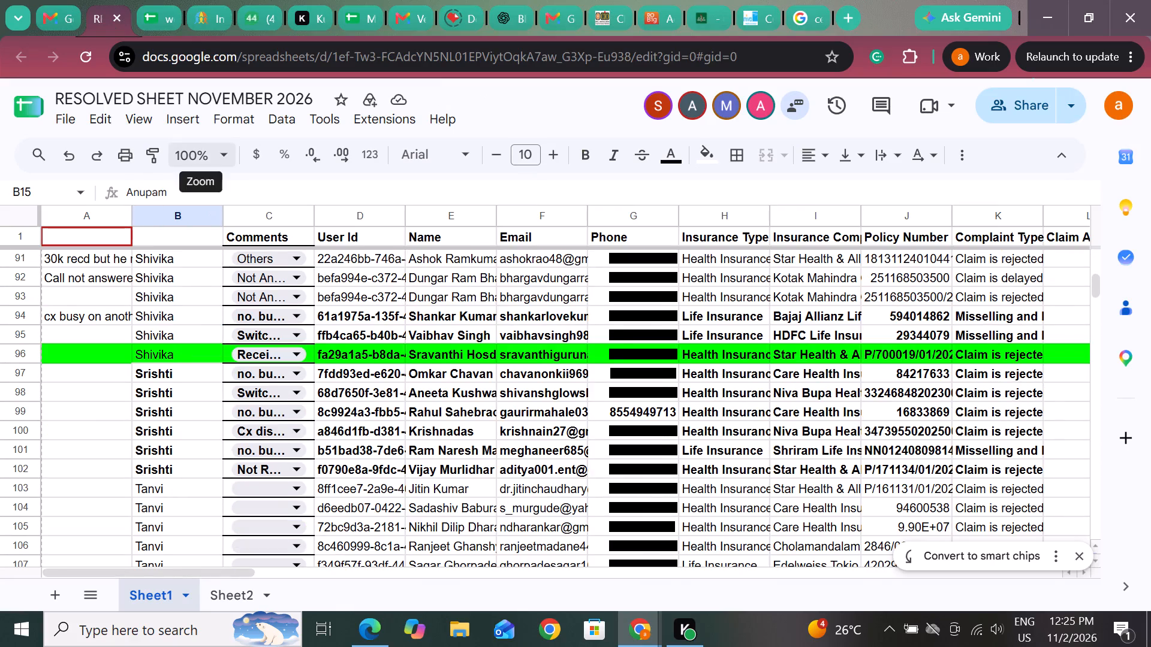
{"action": "scroll", "coordinate": [140, 393], "scroll_direction": "down", "scroll_amount": 5}
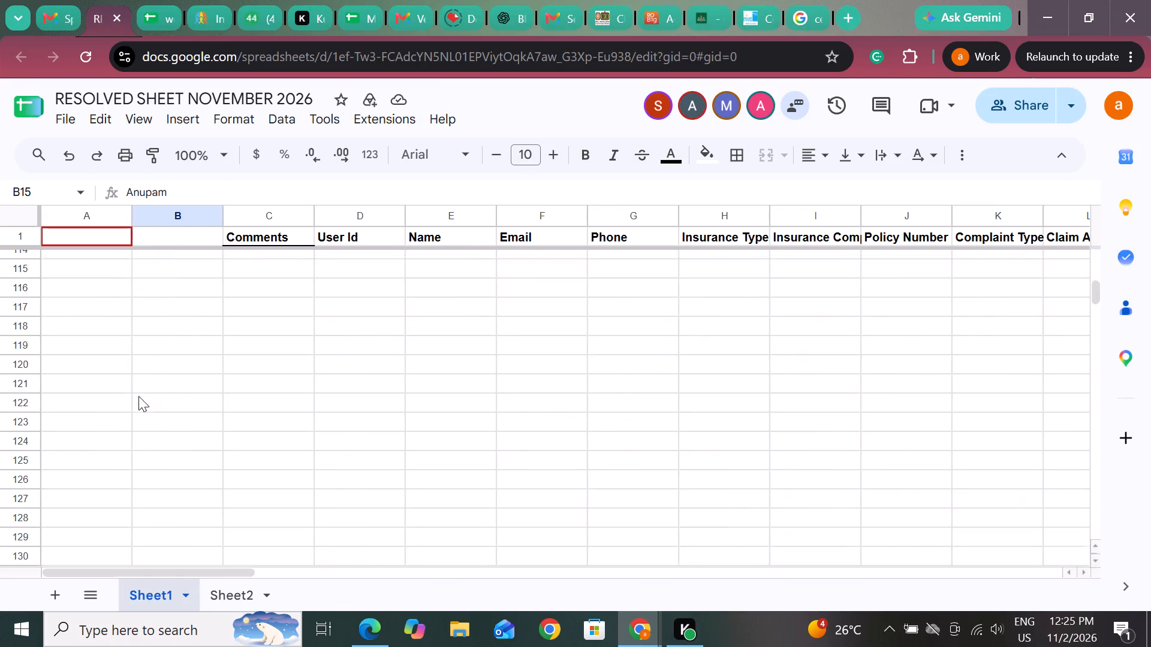
{"action": "scroll", "coordinate": [137, 391], "scroll_direction": "down", "scroll_amount": 3}
{"action": "scroll", "coordinate": [155, 453], "scroll_direction": "up", "scroll_amount": 20}
{"action": "scroll", "coordinate": [155, 453], "scroll_direction": "up", "scroll_amount": 3}
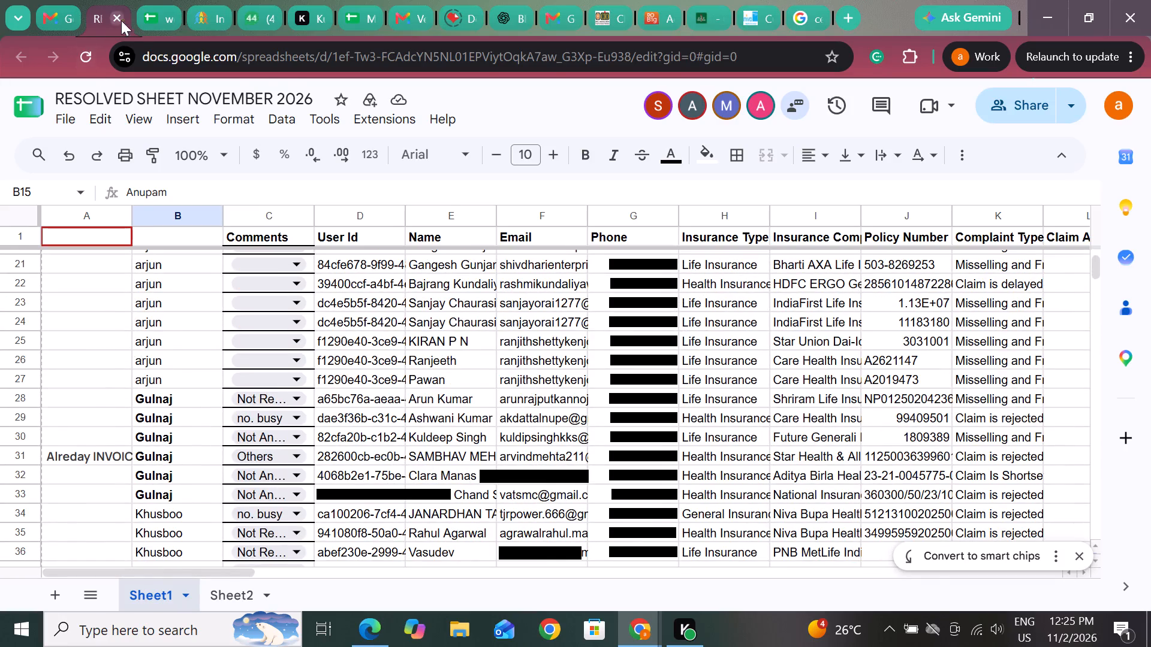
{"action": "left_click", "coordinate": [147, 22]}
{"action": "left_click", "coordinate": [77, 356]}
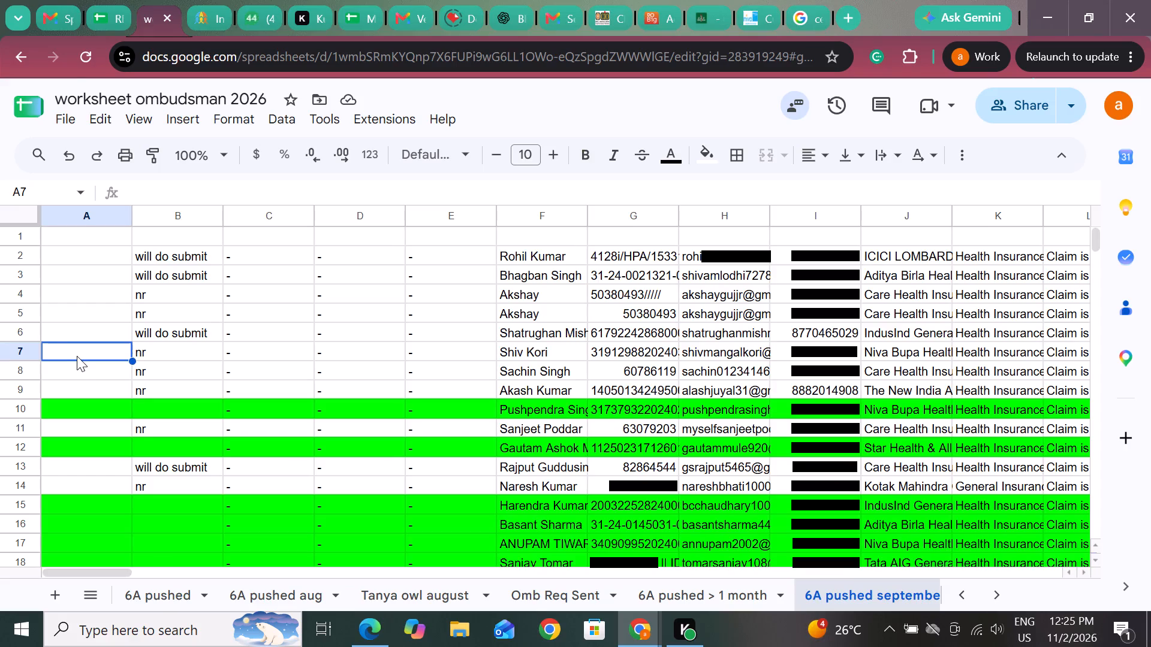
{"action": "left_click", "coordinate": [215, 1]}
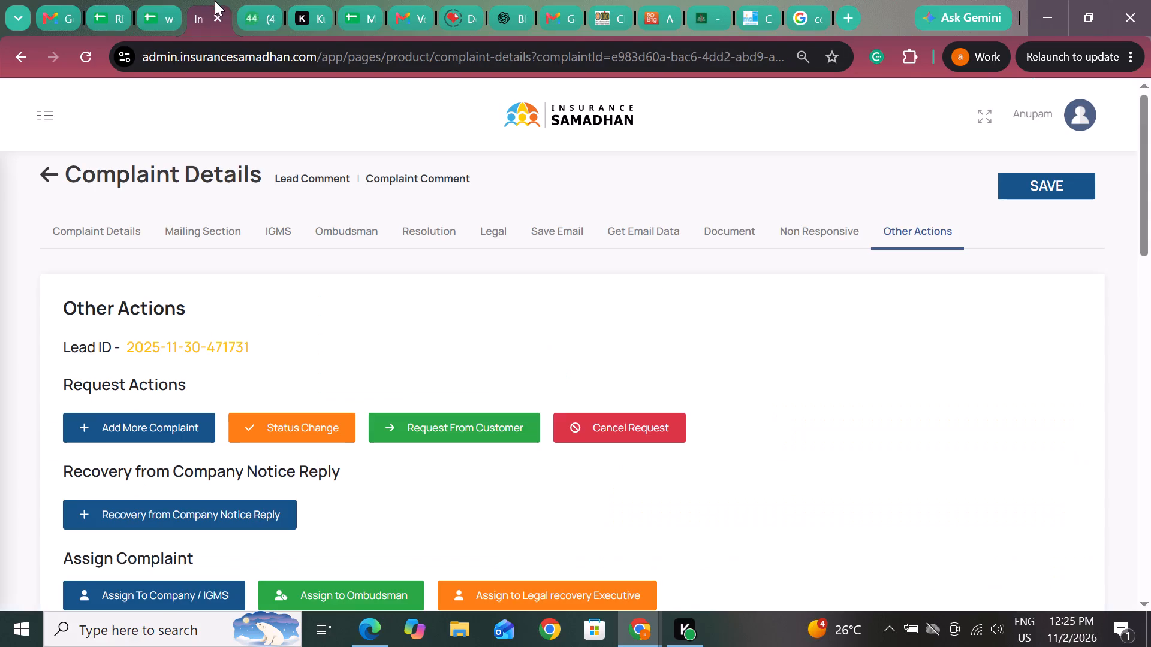
Return to the November 2026 resolved sheet and review the assignee and comments columns, including the rows assigned to Anupam.
{"action": "left_click", "coordinate": [117, 19]}
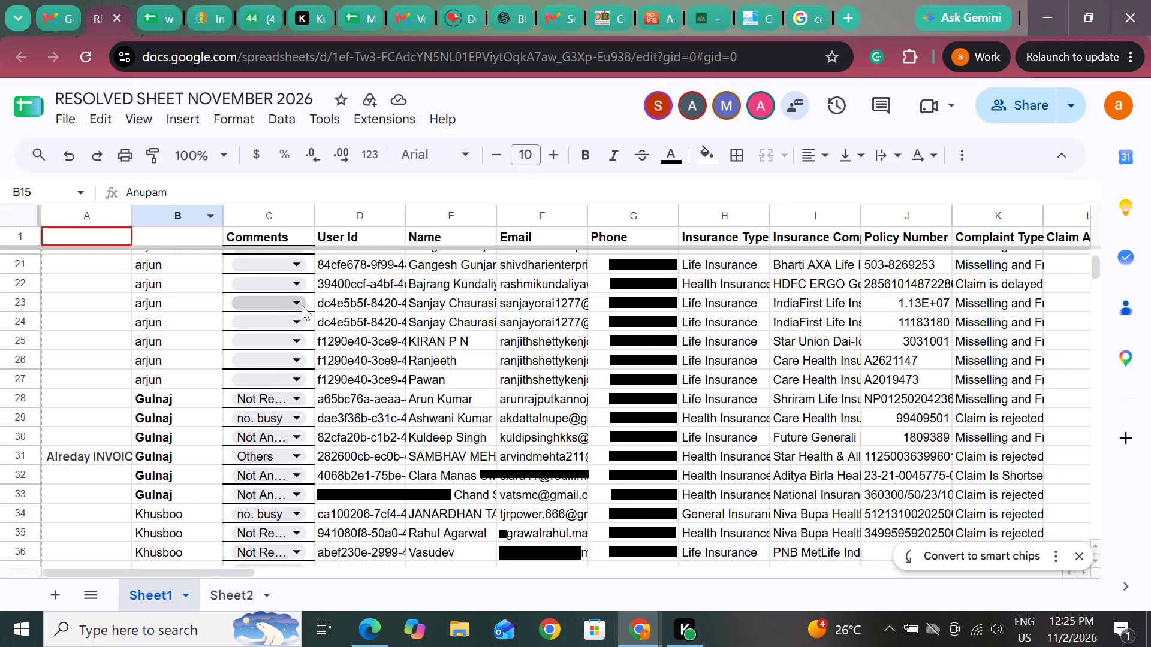
{"action": "scroll", "coordinate": [264, 343], "scroll_direction": "down", "scroll_amount": 4}
{"action": "scroll", "coordinate": [218, 431], "scroll_direction": "up", "scroll_amount": 12}
{"action": "scroll", "coordinate": [188, 421], "scroll_direction": "down", "scroll_amount": 4}
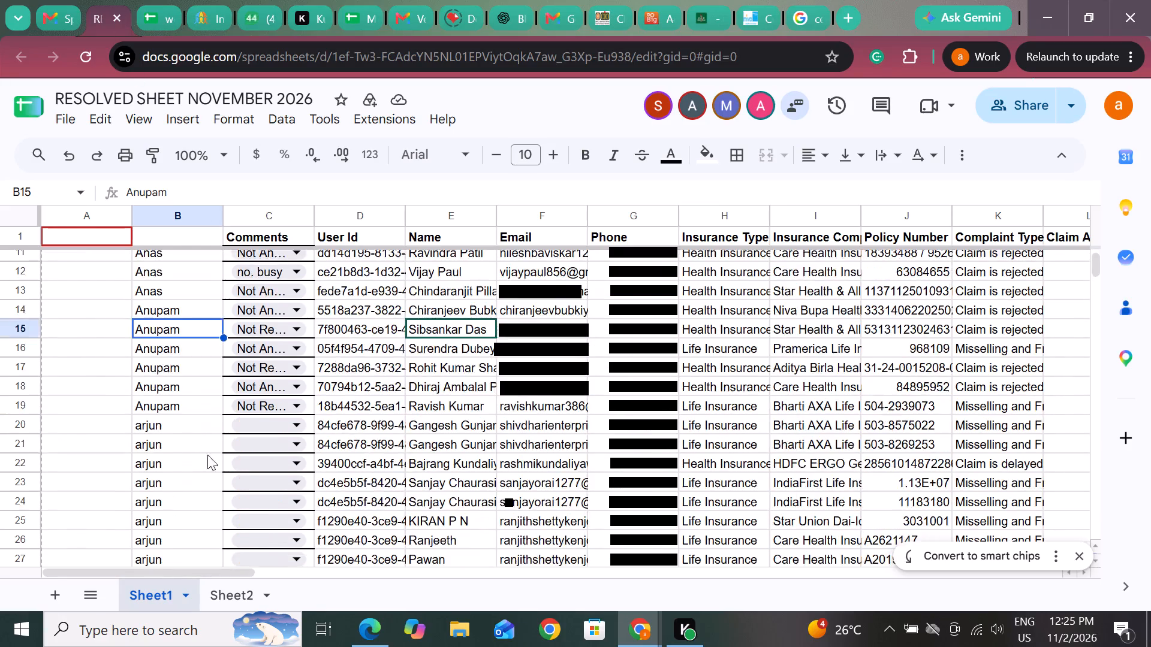
{"action": "scroll", "coordinate": [181, 335], "scroll_direction": "down", "scroll_amount": 6}
{"action": "scroll", "coordinate": [177, 386], "scroll_direction": "down", "scroll_amount": 13}
{"action": "scroll", "coordinate": [177, 395], "scroll_direction": "up", "scroll_amount": 20}
{"action": "scroll", "coordinate": [177, 395], "scroll_direction": "up", "scroll_amount": 9}
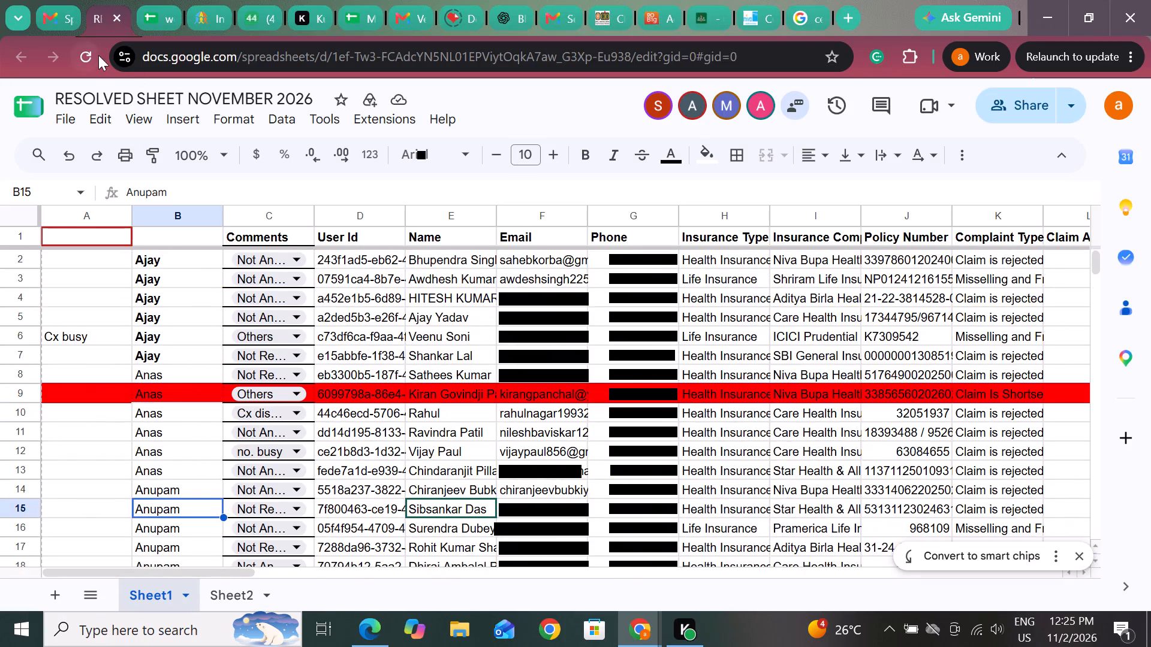
{"action": "scroll", "coordinate": [109, 189], "scroll_direction": "down", "scroll_amount": 2}
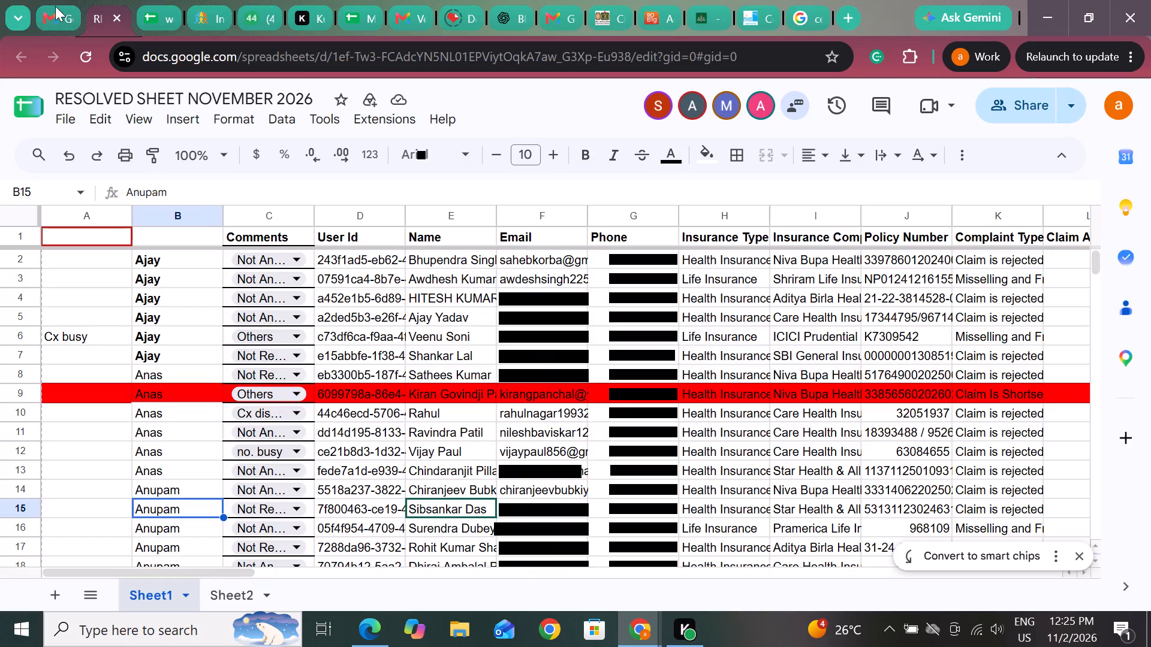
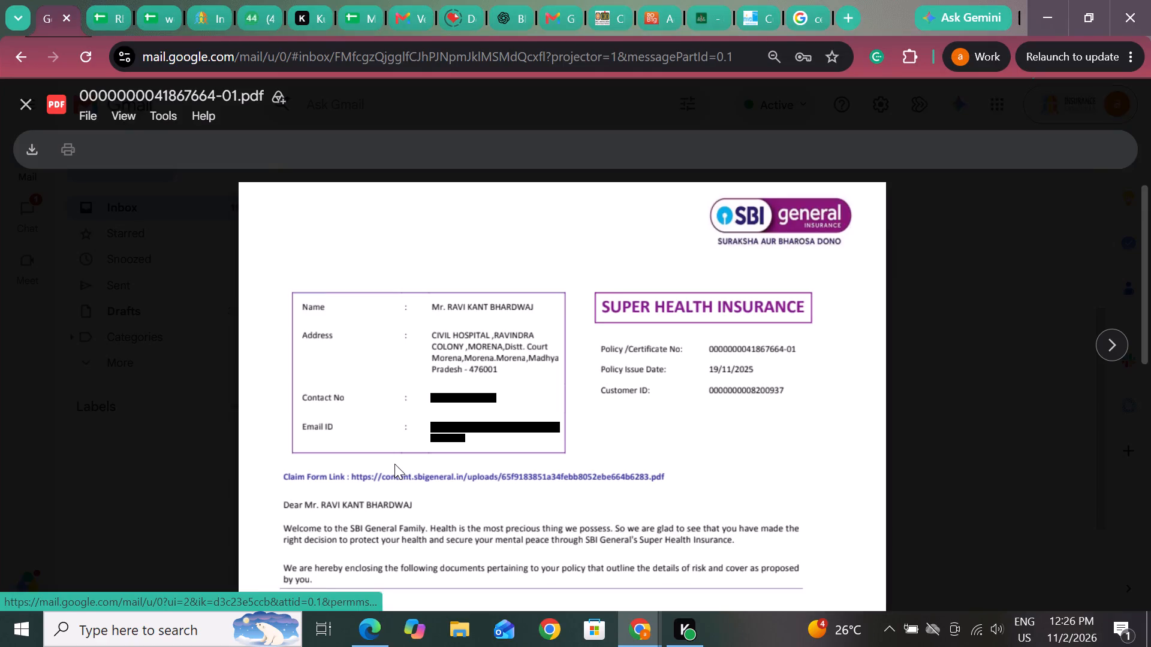
{"action": "scroll", "coordinate": [290, 273], "scroll_direction": "down", "scroll_amount": 12}
{"action": "left_click", "coordinate": [25, 100]}
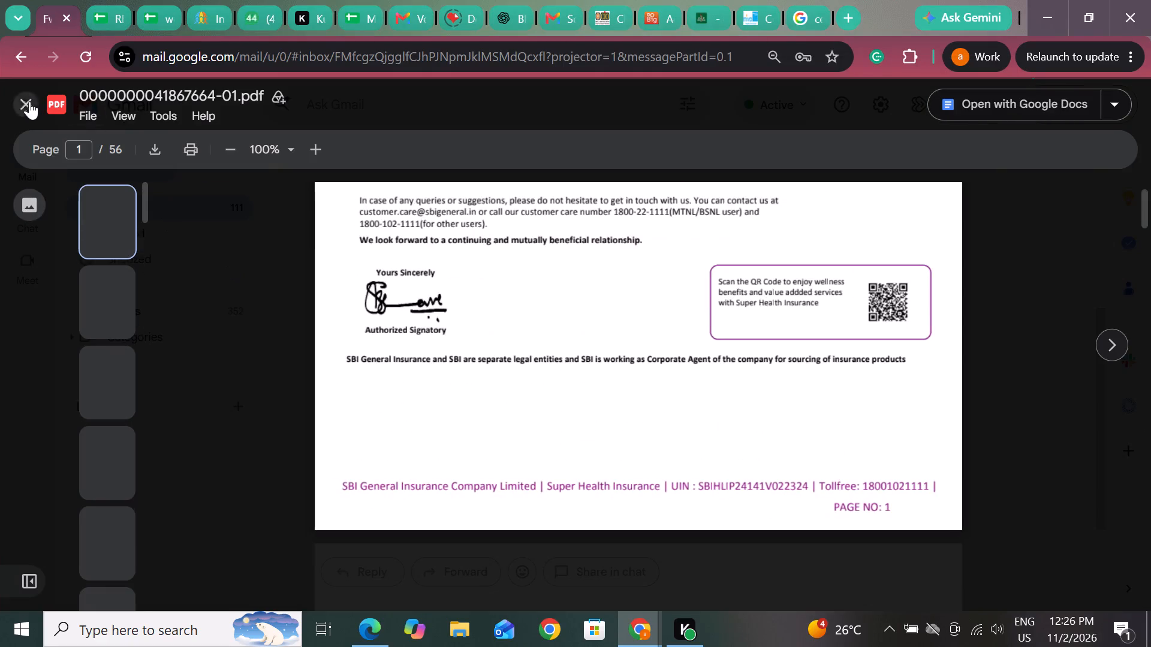
Copy the original sender's email address from the forwarded message and search the Insurance Samadhan complaints list for it.
{"action": "scroll", "coordinate": [285, 281], "scroll_direction": "up", "scroll_amount": 6}
{"action": "scroll", "coordinate": [490, 288], "scroll_direction": "down", "scroll_amount": 2}
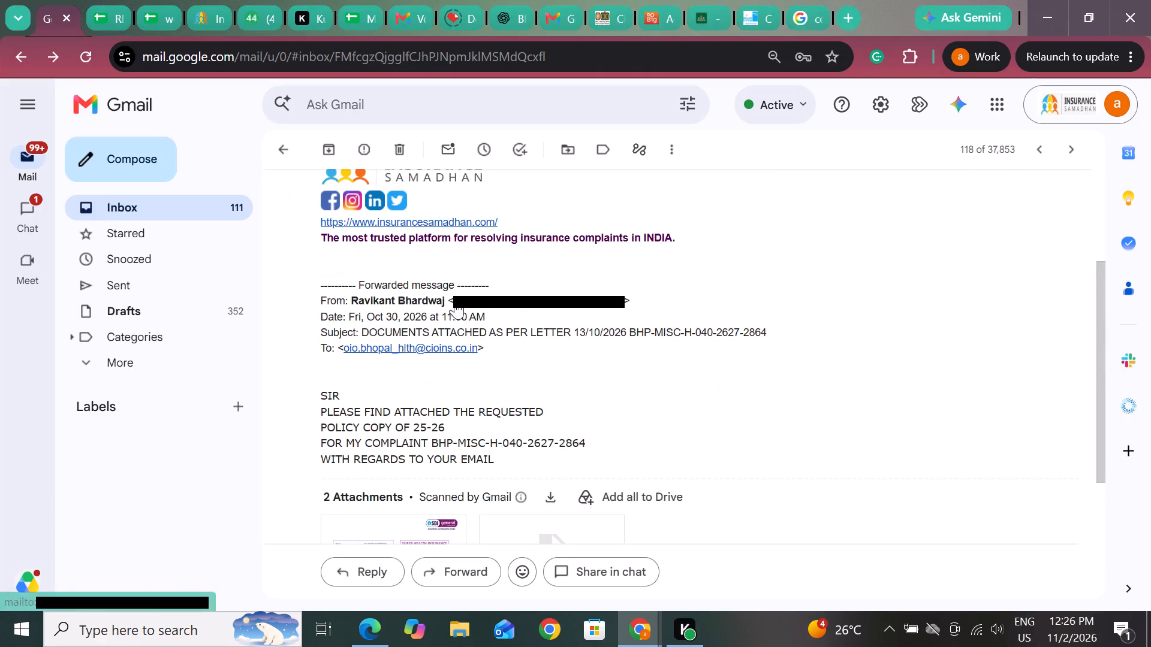
{"action": "left_click_drag", "start_coordinate": [451, 302], "coordinate": [626, 306]}
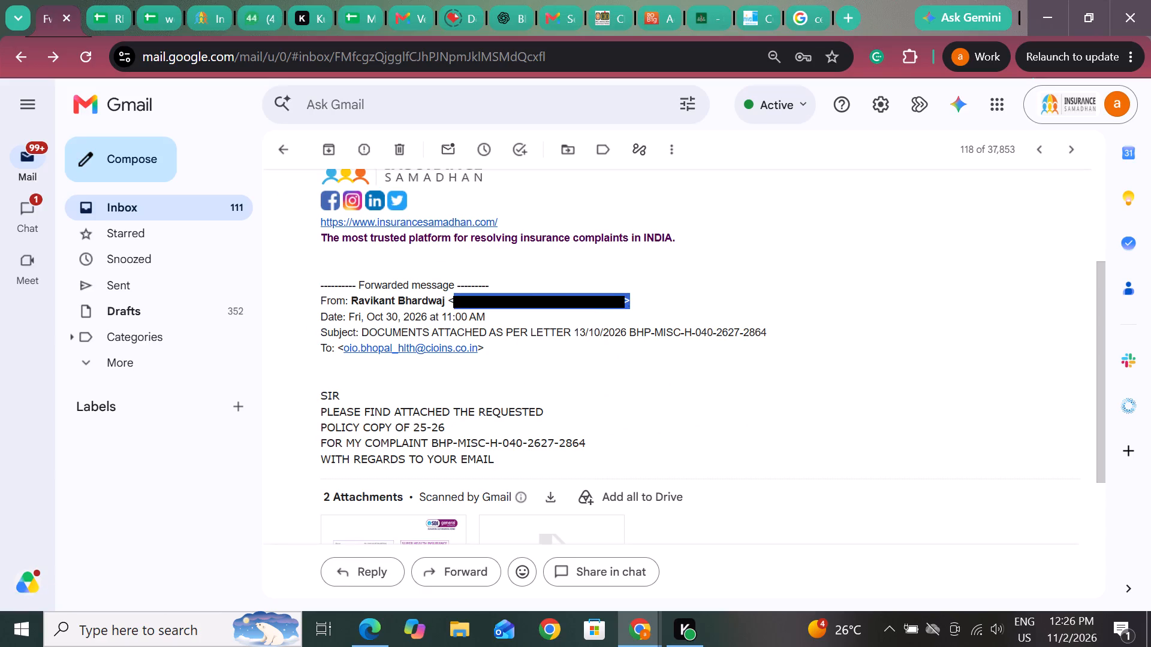
{"action": "left_click_drag", "start_coordinate": [626, 306], "coordinate": [625, 306]}
{"action": "key", "text": "ctrl+c"}
{"action": "key", "text": "ctrl+c"}
{"action": "key", "text": "ctrl+c"}
{"action": "left_click", "coordinate": [206, 30]}
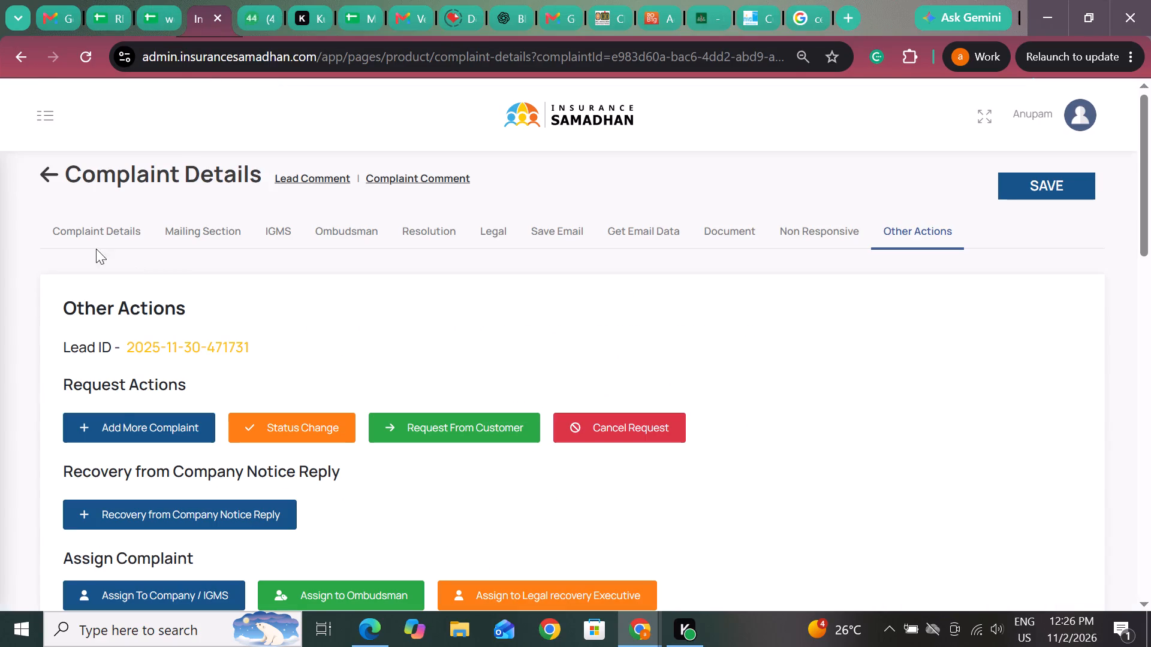
{"action": "left_click", "coordinate": [45, 176]}
{"action": "double_click", "coordinate": [106, 282], "text": "ctrl"}
{"action": "key", "text": "ctrl+v"}
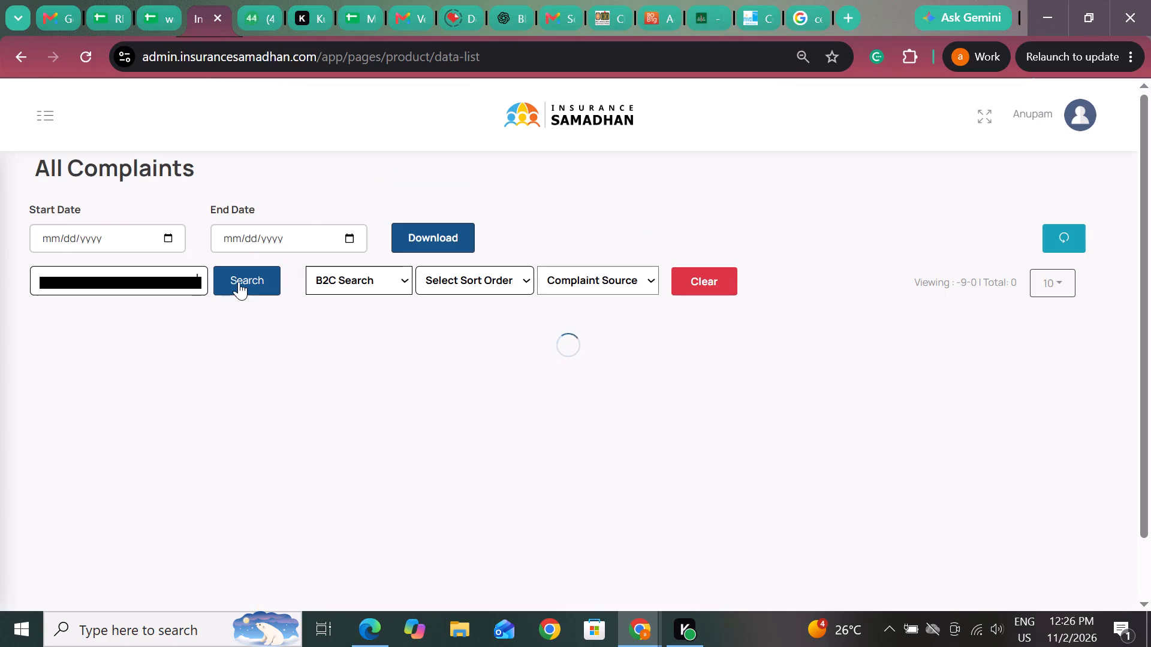
{"action": "left_click", "coordinate": [240, 282], "text": "ctrl"}
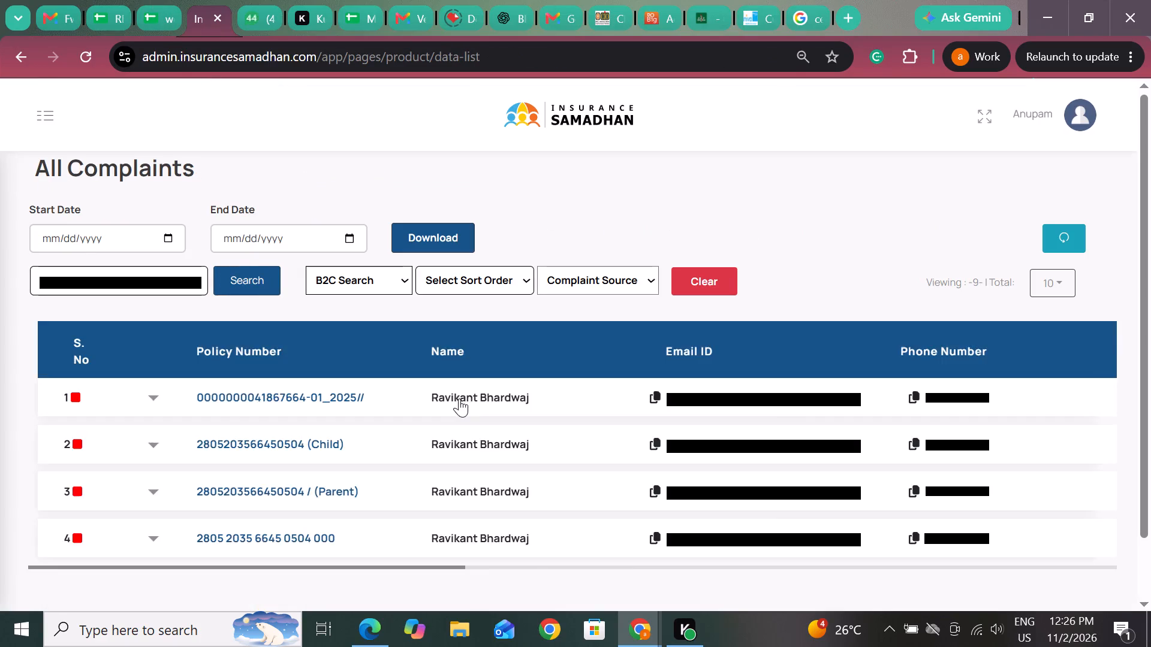
{"action": "scroll", "coordinate": [459, 398], "scroll_direction": "up", "scroll_amount": 1}
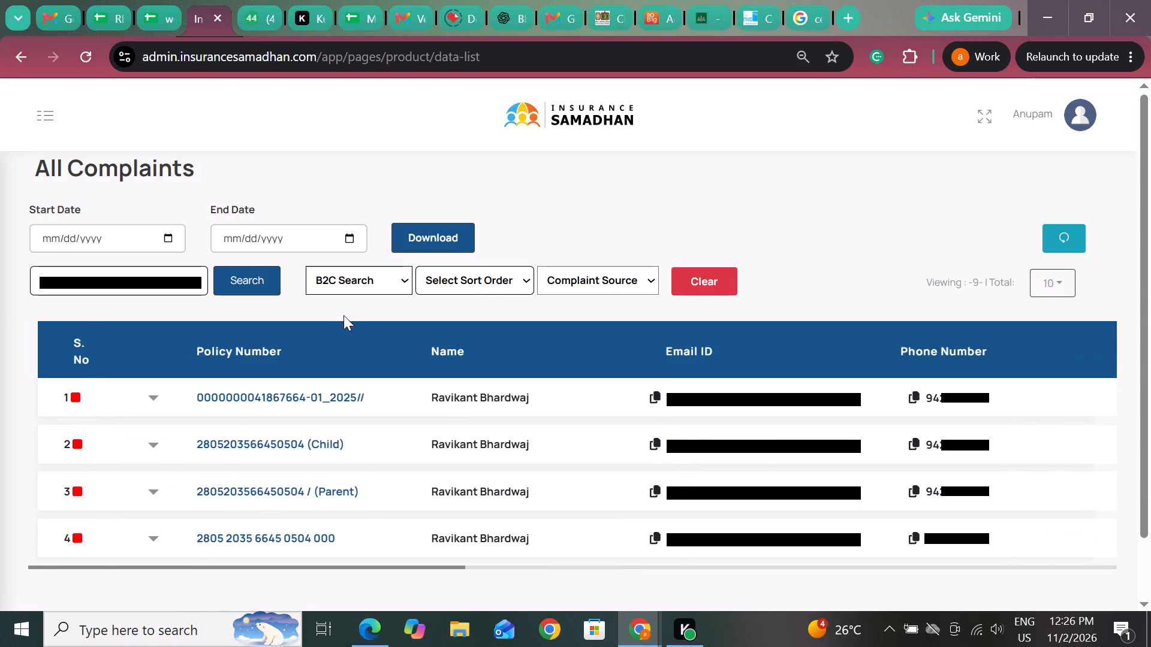
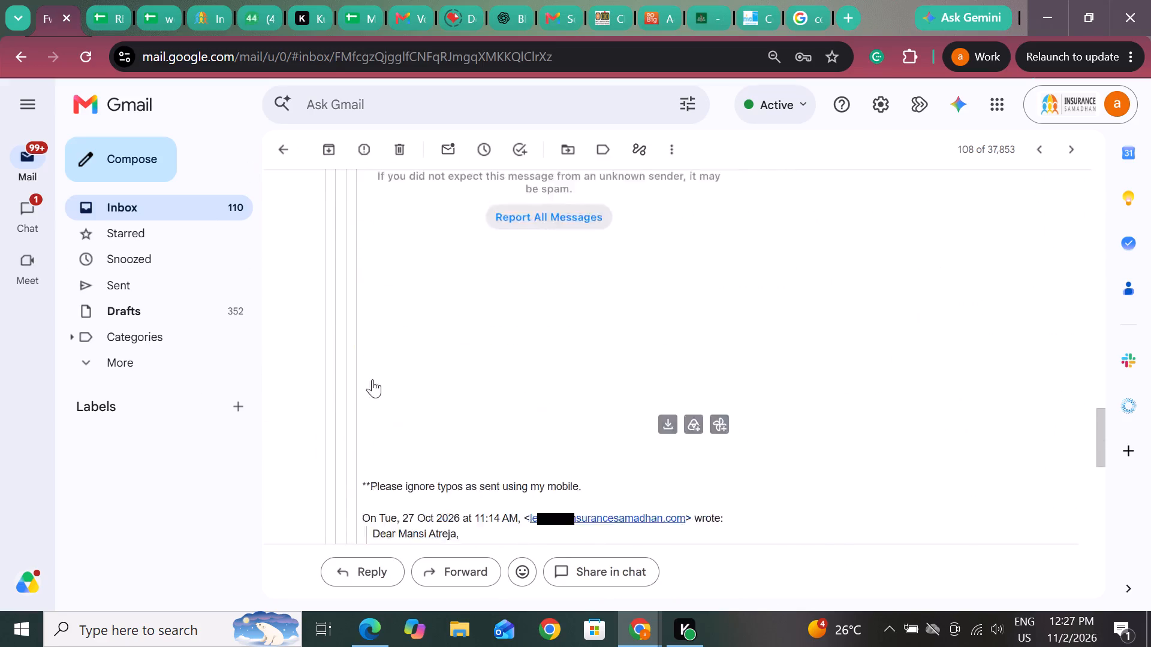
Open the Delhi ombudsman's Annex-V PDF dated 29-OCT-2026 attached to the forwarded email and copy the policy number from its subject line.
{"action": "scroll", "coordinate": [497, 261], "scroll_direction": "down", "scroll_amount": 6}
{"action": "scroll", "coordinate": [432, 299], "scroll_direction": "down", "scroll_amount": 4}
{"action": "left_click", "coordinate": [397, 301]}
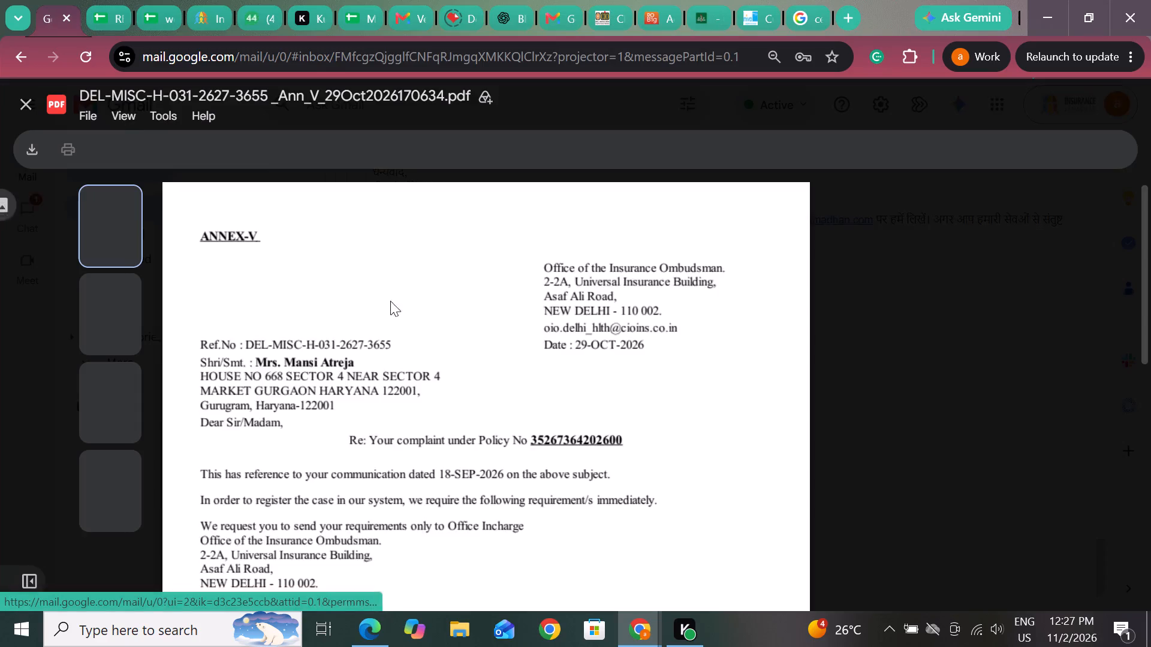
{"action": "scroll", "coordinate": [384, 313], "scroll_direction": "down", "scroll_amount": 3}
{"action": "scroll", "coordinate": [507, 334], "scroll_direction": "up", "scroll_amount": 2}
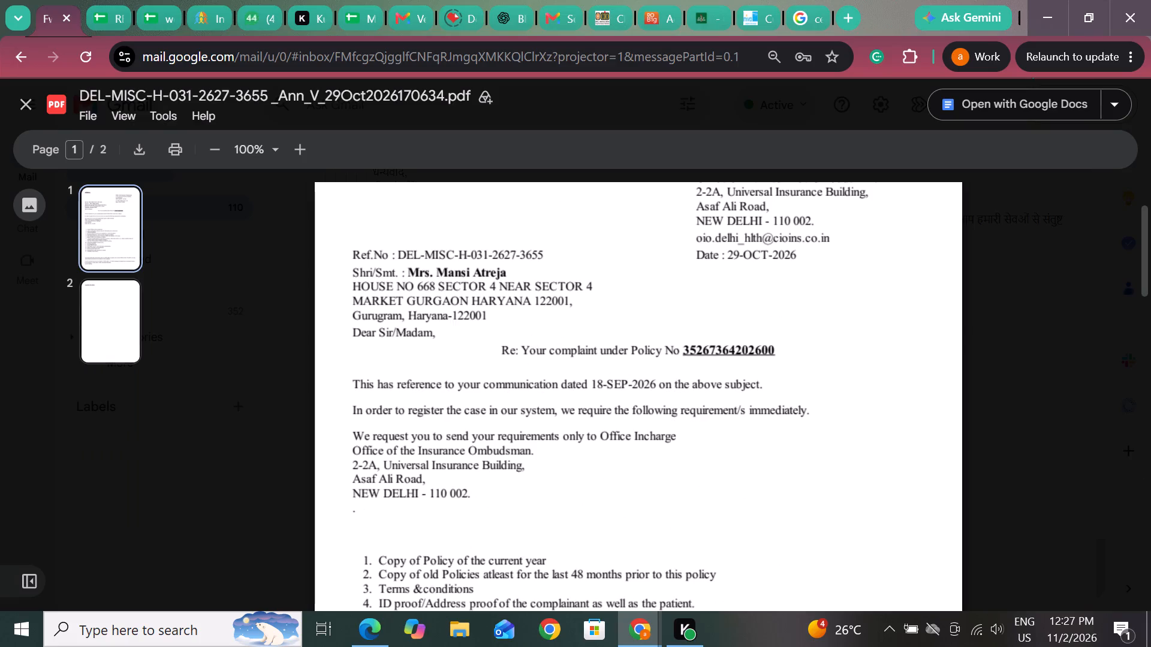
{"action": "left_click_drag", "start_coordinate": [683, 354], "coordinate": [698, 355]}
{"action": "key", "text": "ctrl+c"}
{"action": "key", "text": "ctrl+c"}
{"action": "key", "text": "ctrl+c"}
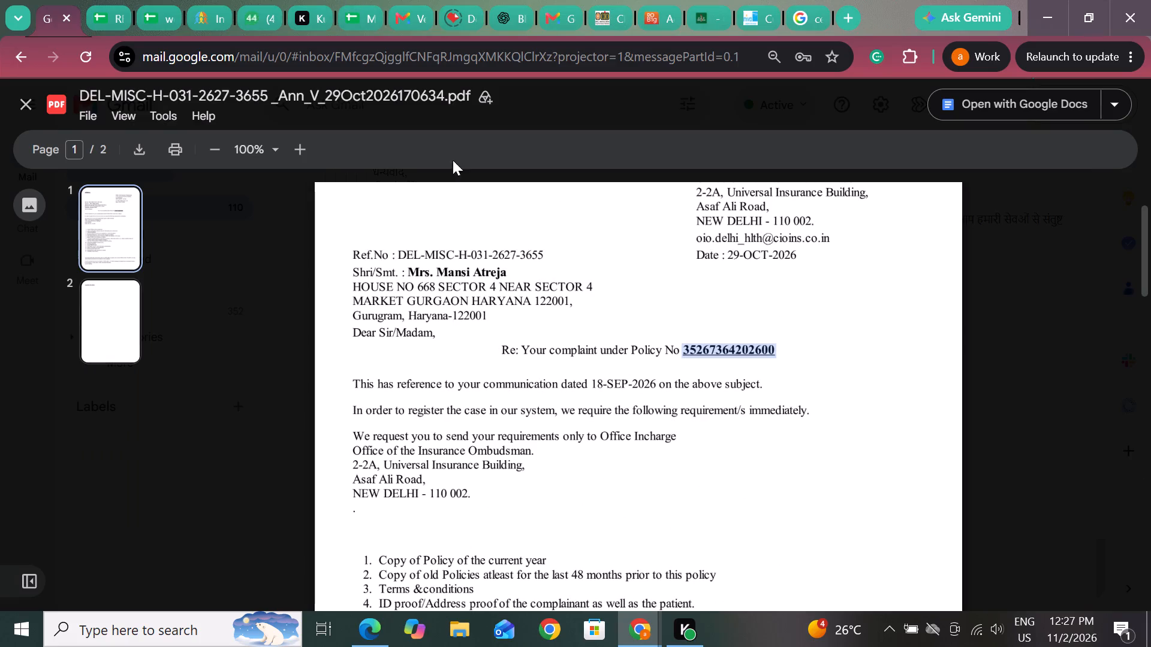
Search the All Complaints list in the Insurance Samadhan admin for the copied policy number and check the customer's complaint row.
{"action": "left_click", "coordinate": [203, 21]}
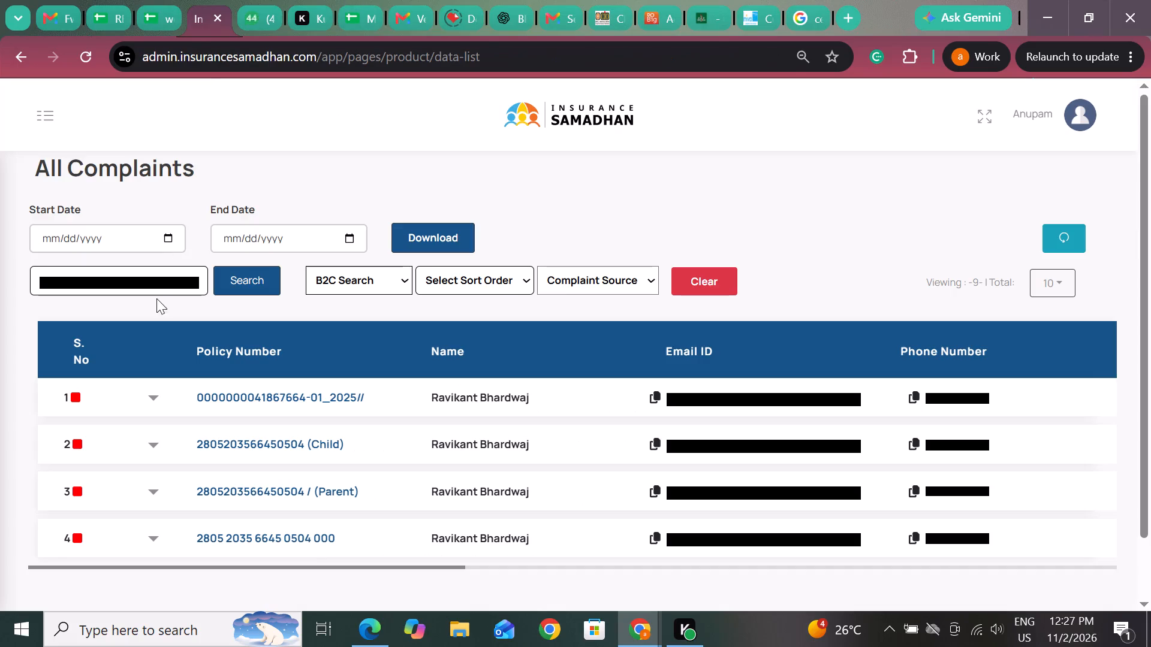
{"action": "triple_click", "coordinate": [157, 287], "text": "ctrl"}
{"action": "key", "text": "ctrl+v"}
{"action": "left_click", "coordinate": [219, 287]}
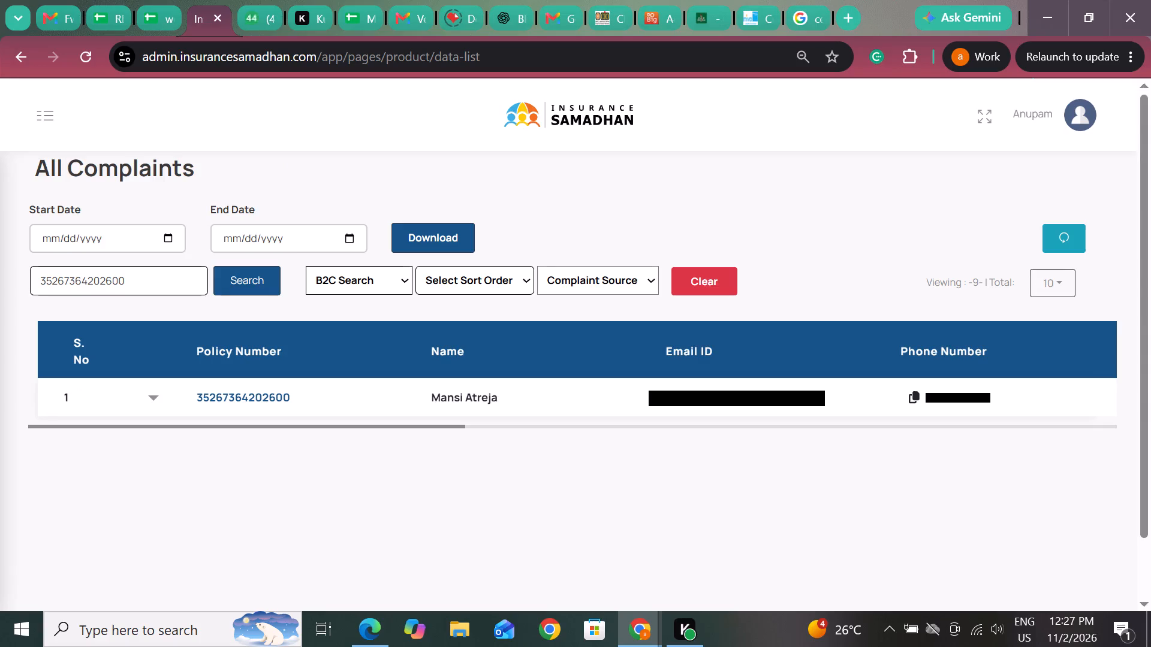
{"action": "scroll", "coordinate": [417, 366], "scroll_direction": "down", "scroll_amount": 1}
{"action": "scroll", "coordinate": [421, 398], "scroll_direction": "left", "scroll_amount": 7}
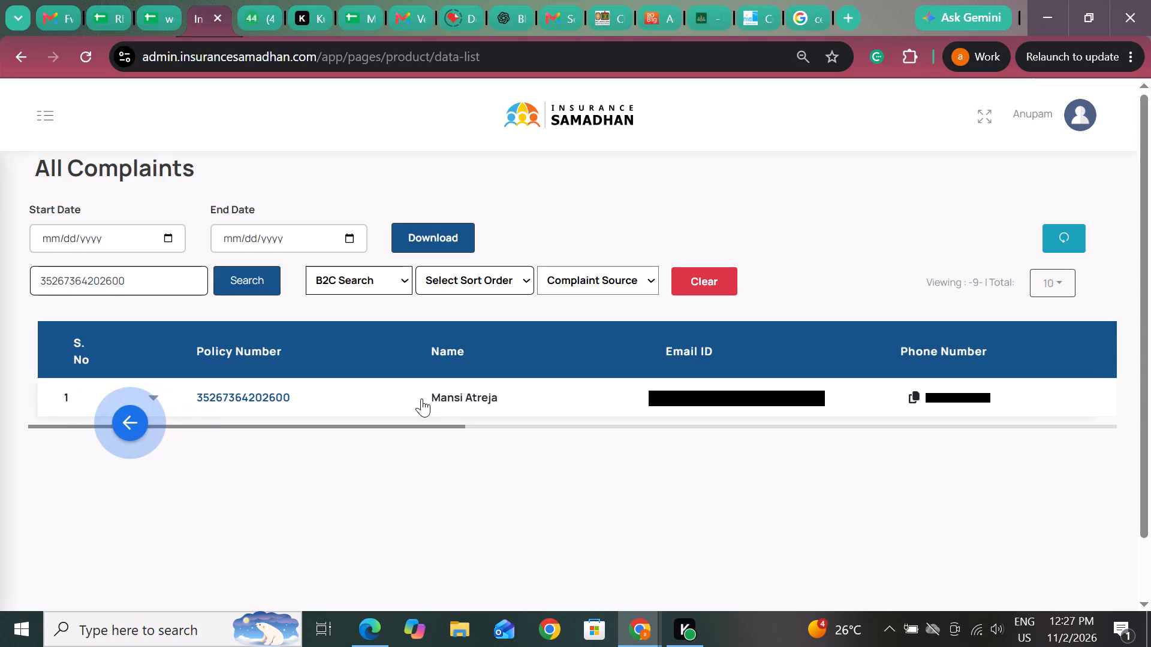
{"action": "scroll", "coordinate": [421, 398], "scroll_direction": "left", "scroll_amount": 1}
{"action": "left_click", "coordinate": [42, 165]}
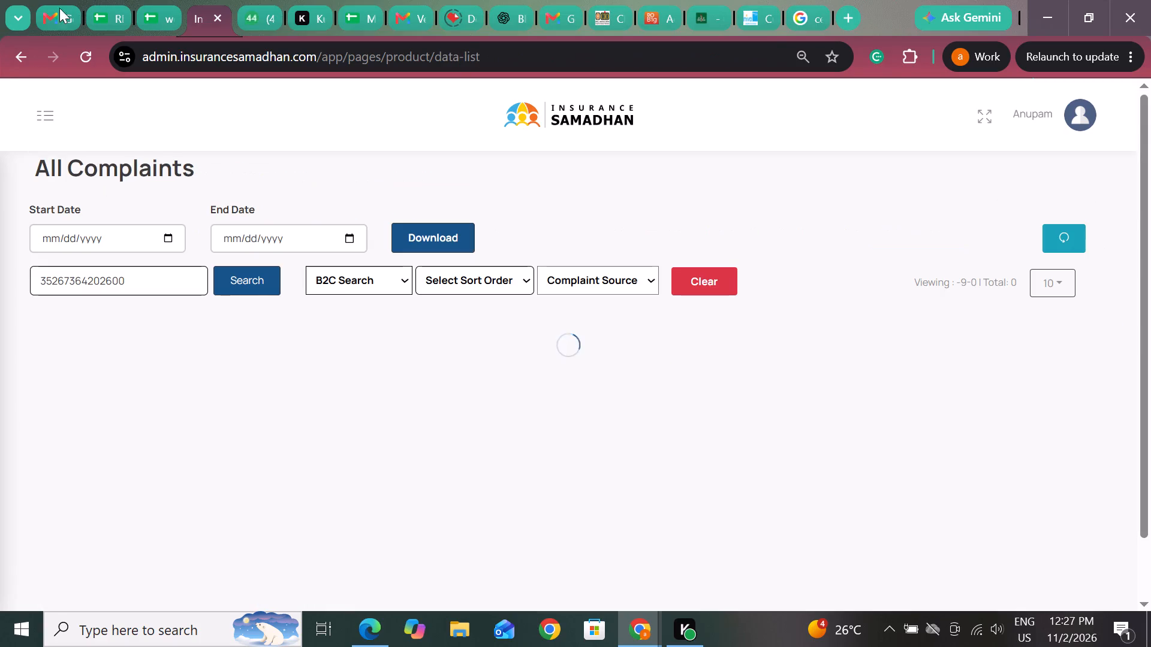
{"action": "scroll", "coordinate": [306, 279], "scroll_direction": "down", "scroll_amount": 3}
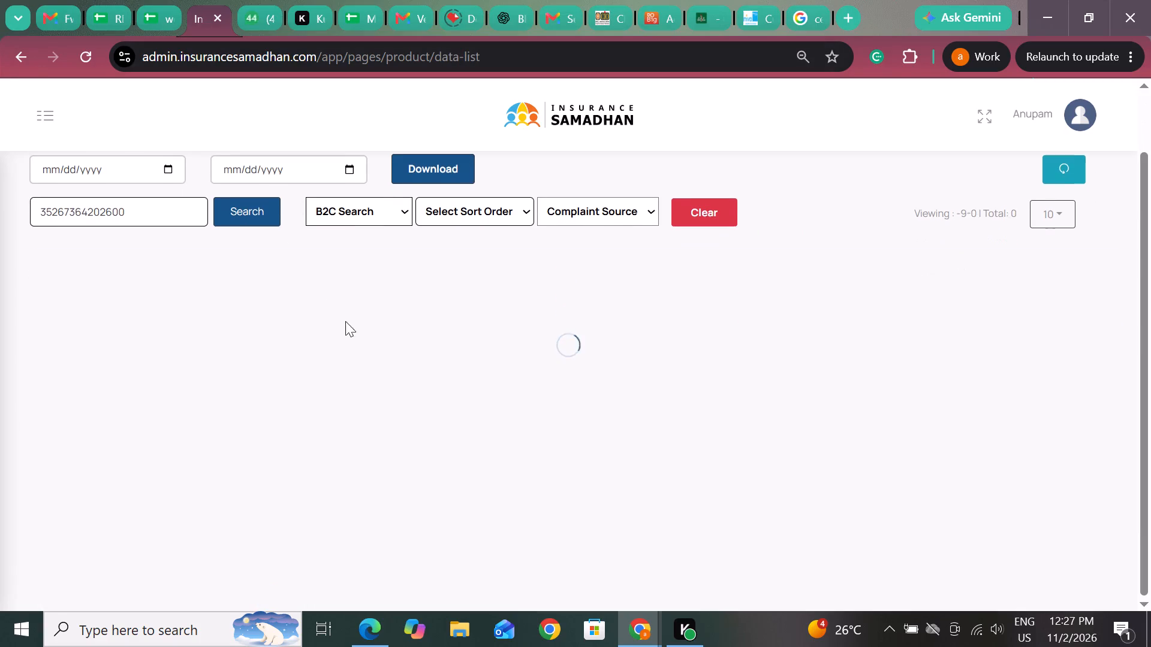
{"action": "scroll", "coordinate": [406, 322], "scroll_direction": "up", "scroll_amount": 1}
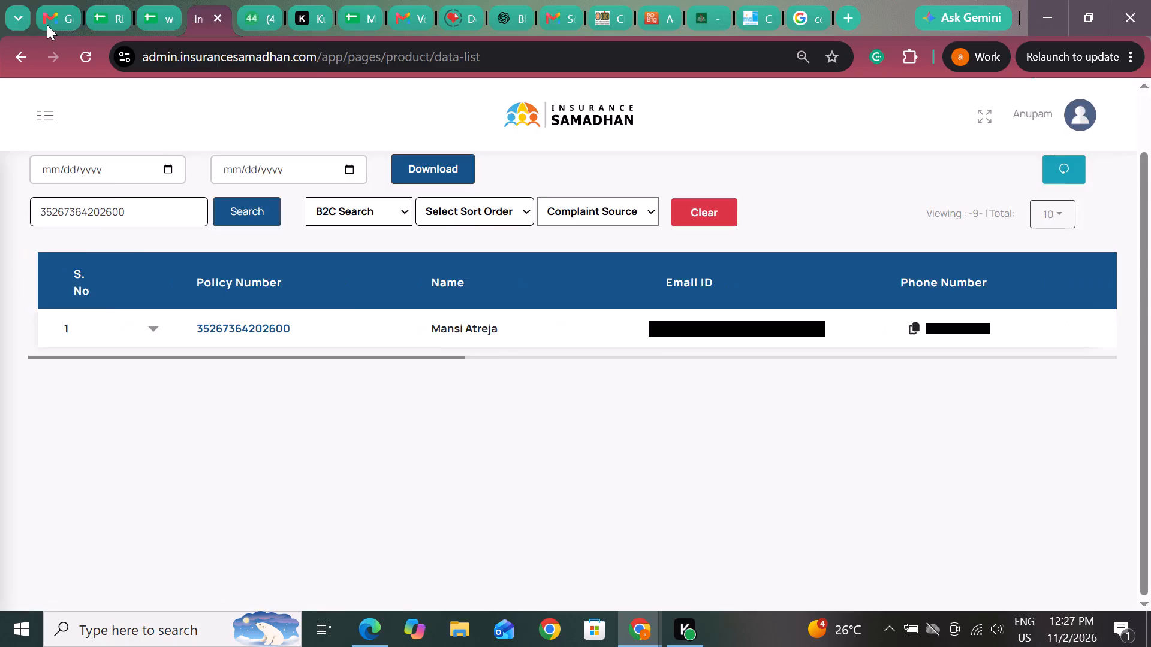
{"action": "left_click", "coordinate": [47, 25]}
{"action": "scroll", "coordinate": [672, 347], "scroll_direction": "up", "scroll_amount": 3}
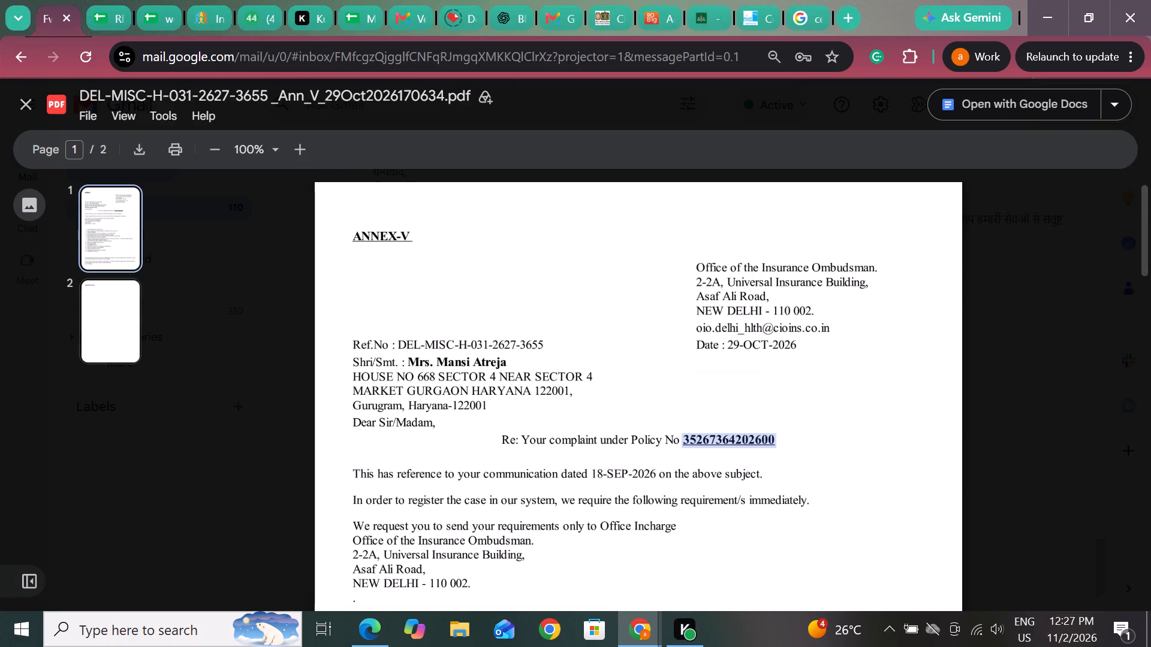
{"action": "left_click", "coordinate": [508, 348]}
{"action": "key", "text": "ctrl+c"}
{"action": "key", "text": "ctrl+c"}
{"action": "key", "text": "ctrl+c"}
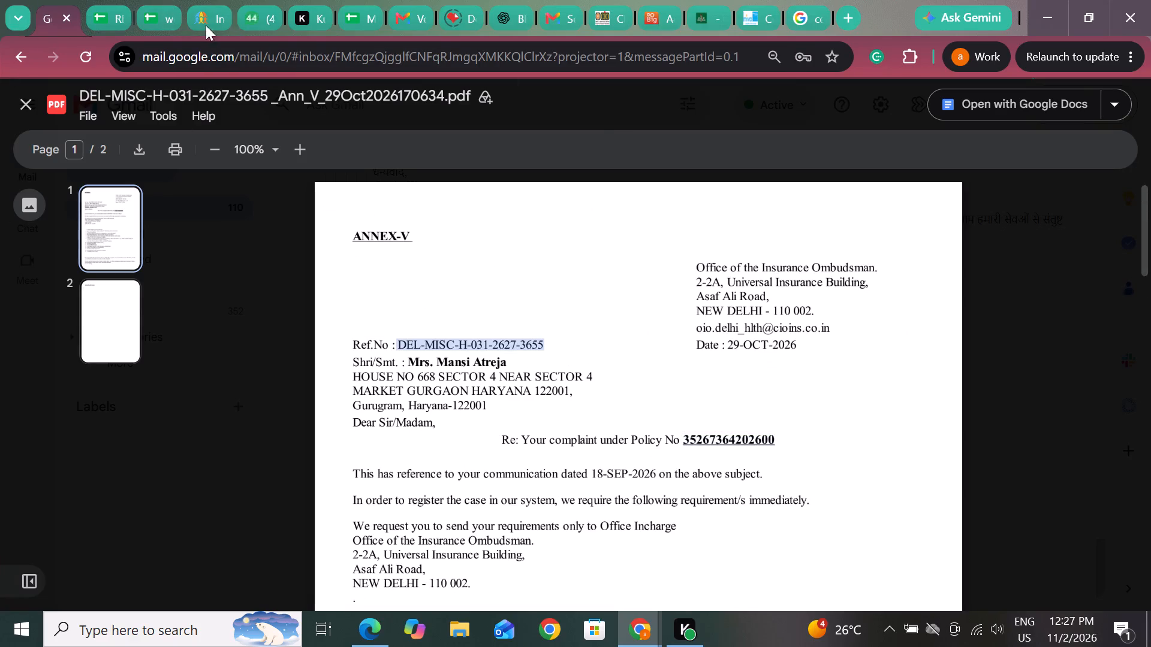
{"action": "left_click", "coordinate": [207, 27], "text": "ctrl"}
{"action": "scroll", "coordinate": [361, 331], "scroll_direction": "left", "scroll_amount": 6}
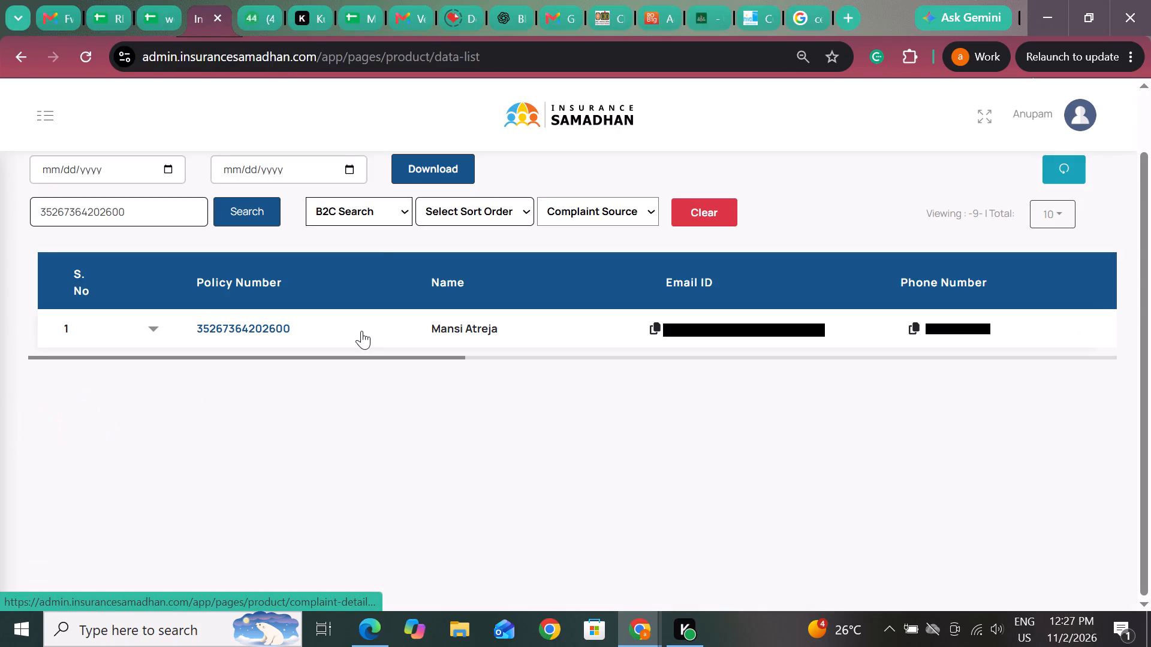
{"action": "scroll", "coordinate": [360, 331], "scroll_direction": "right", "scroll_amount": 2}
{"action": "left_click", "coordinate": [275, 329]}
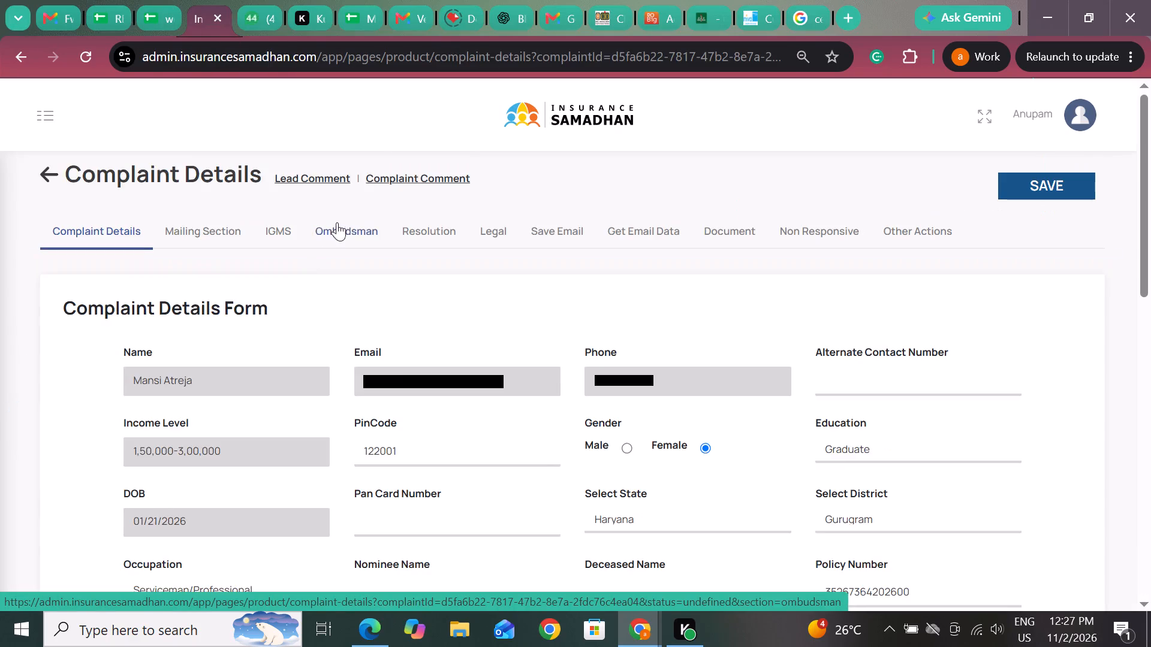
{"action": "left_click", "coordinate": [350, 226]}
{"action": "scroll", "coordinate": [840, 254], "scroll_direction": "down", "scroll_amount": 5}
{"action": "left_click", "coordinate": [923, 498], "text": "ctrl"}
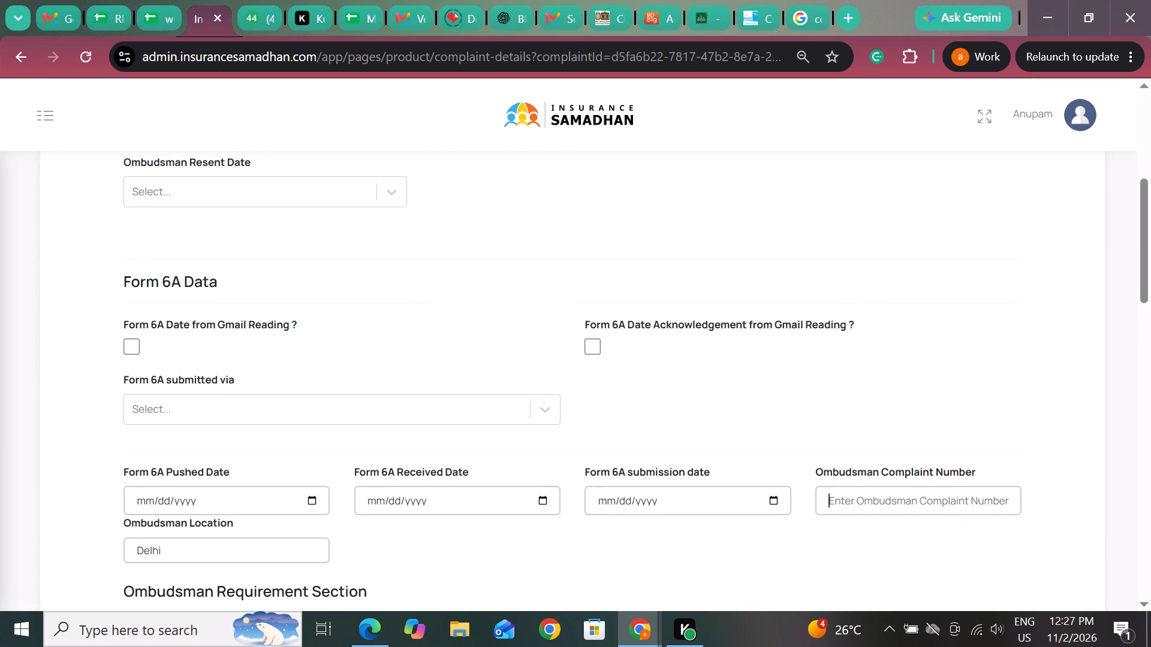
{"action": "key", "text": "ctrl+v"}
Set the Form 6A Received Date to today, November 2, 2026, save the complaint and return to the complaints list.
{"action": "left_click", "coordinate": [544, 503]}
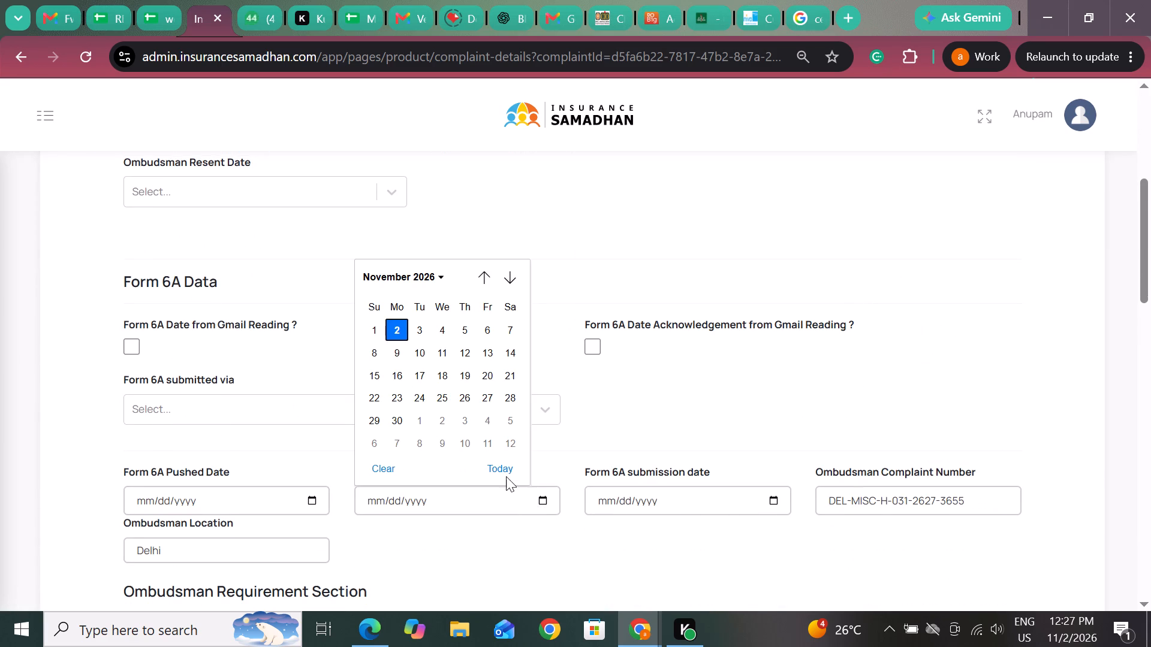
{"action": "left_click", "coordinate": [506, 474]}
{"action": "scroll", "coordinate": [730, 294], "scroll_direction": "up", "scroll_amount": 5}
{"action": "scroll", "coordinate": [781, 281], "scroll_direction": "up", "scroll_amount": 5}
{"action": "left_click", "coordinate": [1056, 183]}
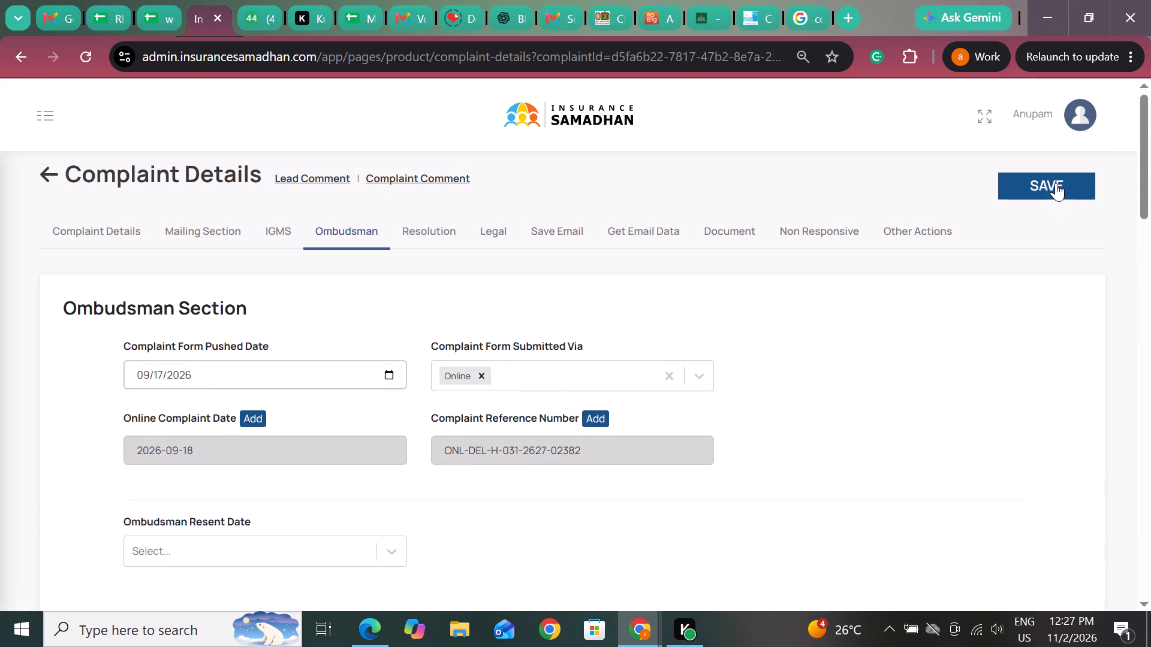
{"action": "left_click", "coordinate": [47, 176]}
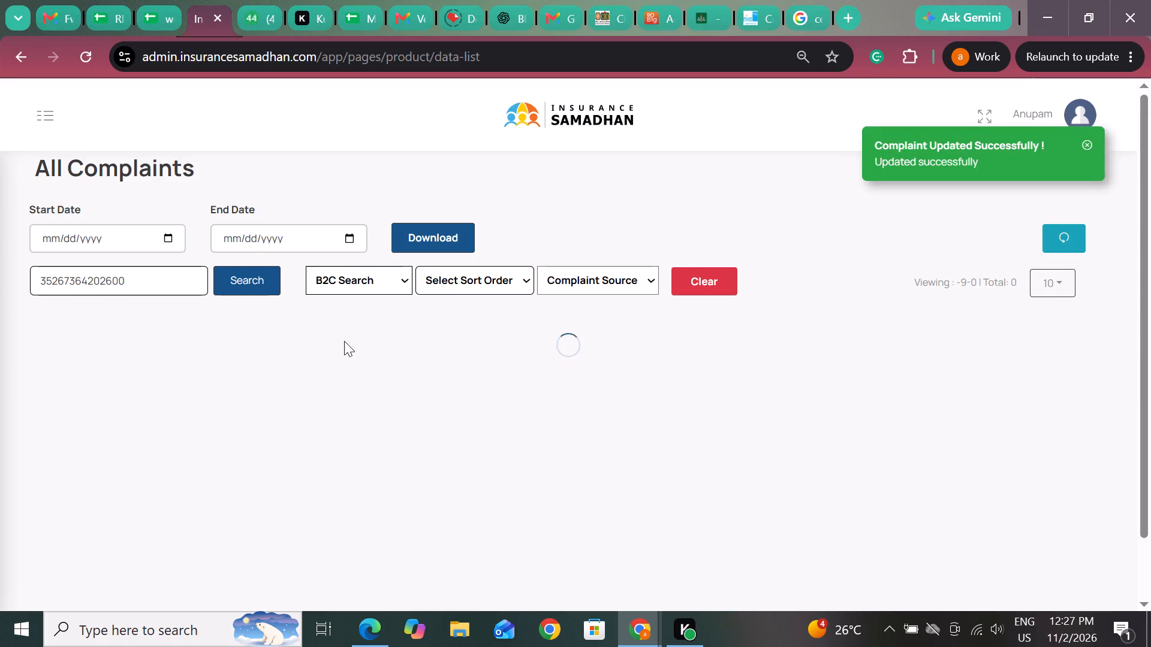
{"action": "scroll", "coordinate": [540, 286], "scroll_direction": "down", "scroll_amount": 2}
{"action": "scroll", "coordinate": [507, 322], "scroll_direction": "left", "scroll_amount": 3}
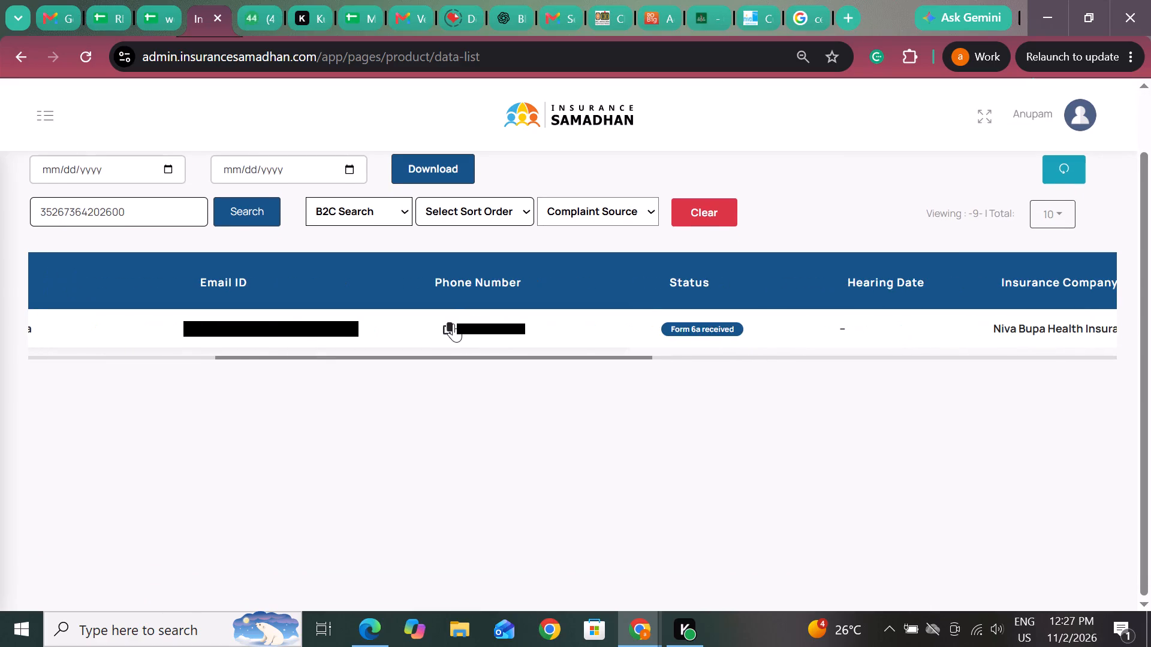
{"action": "scroll", "coordinate": [453, 325], "scroll_direction": "left", "scroll_amount": 1}
{"action": "left_click", "coordinate": [448, 328]}
{"action": "scroll", "coordinate": [448, 328], "scroll_direction": "left", "scroll_amount": 1}
{"action": "left_click", "coordinate": [644, 20]}
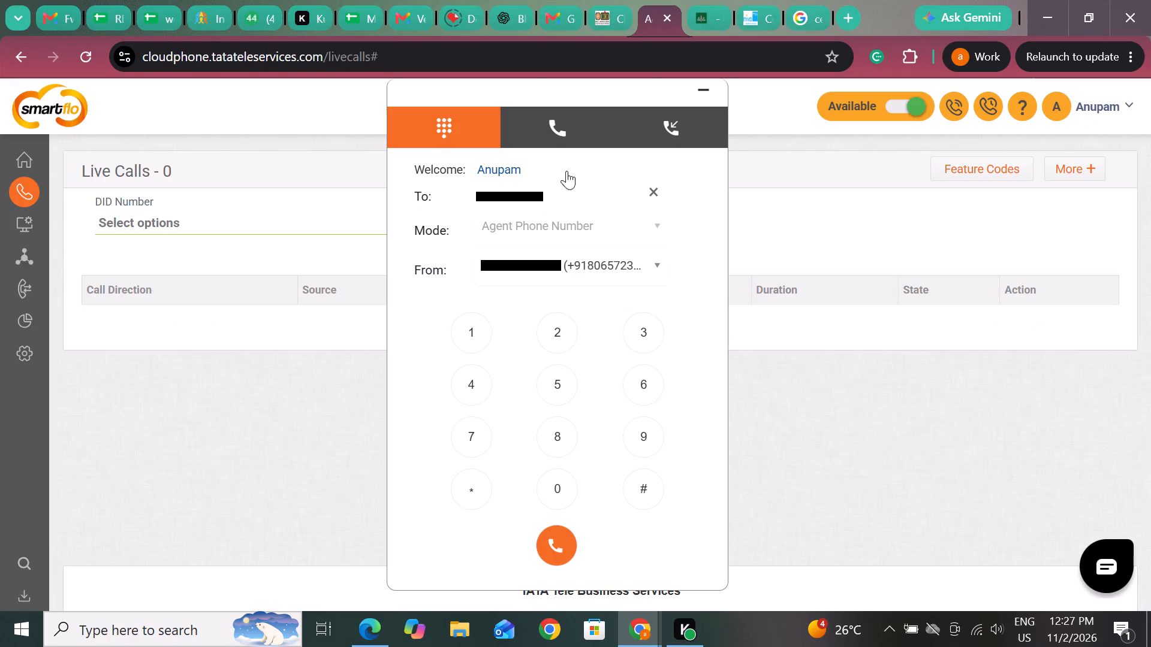
{"action": "double_click", "coordinate": [514, 200], "text": "ctrl"}
{"action": "key", "text": "ctrl+v"}
{"action": "left_click", "coordinate": [550, 530]}
{"action": "scroll", "coordinate": [146, 4], "scroll_direction": "up", "scroll_amount": 4}
Switch to the complaints list and check the contact and status columns of the searched complaint.
{"action": "left_click", "coordinate": [204, 27]}
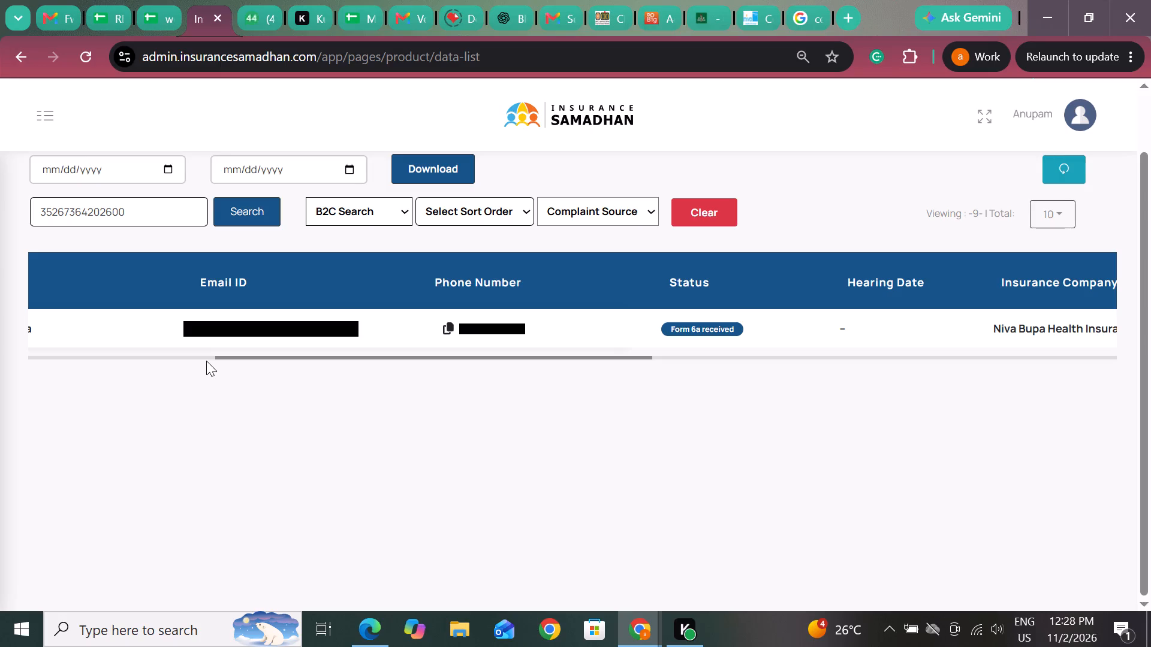
{"action": "left_click", "coordinate": [200, 358]}
{"action": "left_click_drag", "start_coordinate": [200, 358], "coordinate": [219, 359]}
Switch to Gmail, review and close the ombudsman's Annex-V letter, and open the sender's address in the forwarded complaint update.
{"action": "left_click", "coordinate": [63, 17]}
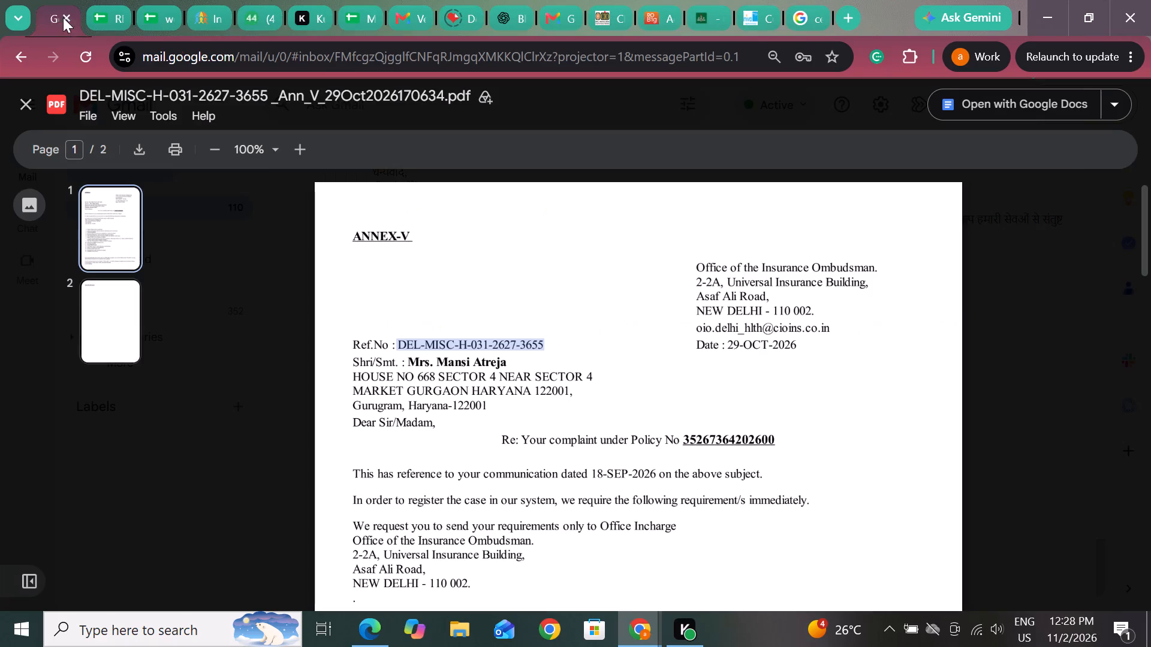
{"action": "scroll", "coordinate": [320, 320], "scroll_direction": "down", "scroll_amount": 6}
{"action": "scroll", "coordinate": [283, 332], "scroll_direction": "up", "scroll_amount": 11}
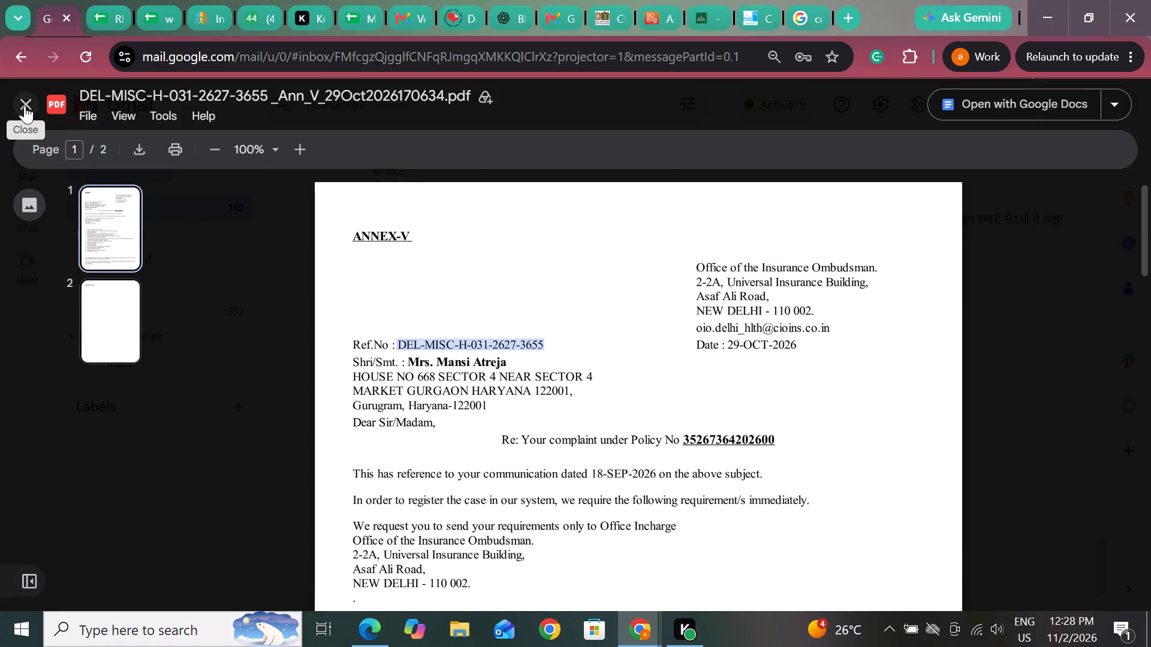
{"action": "left_click", "coordinate": [25, 105]}
{"action": "scroll", "coordinate": [368, 340], "scroll_direction": "up", "scroll_amount": 6}
{"action": "scroll", "coordinate": [431, 332], "scroll_direction": "up", "scroll_amount": 5}
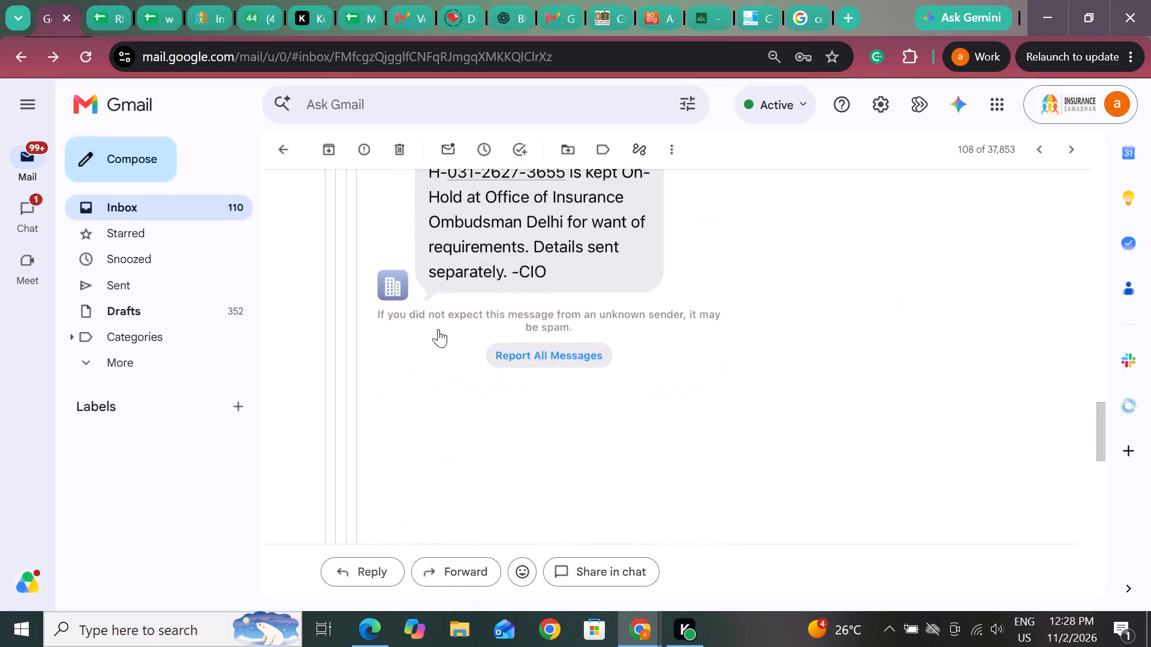
{"action": "scroll", "coordinate": [463, 316], "scroll_direction": "up", "scroll_amount": 12}
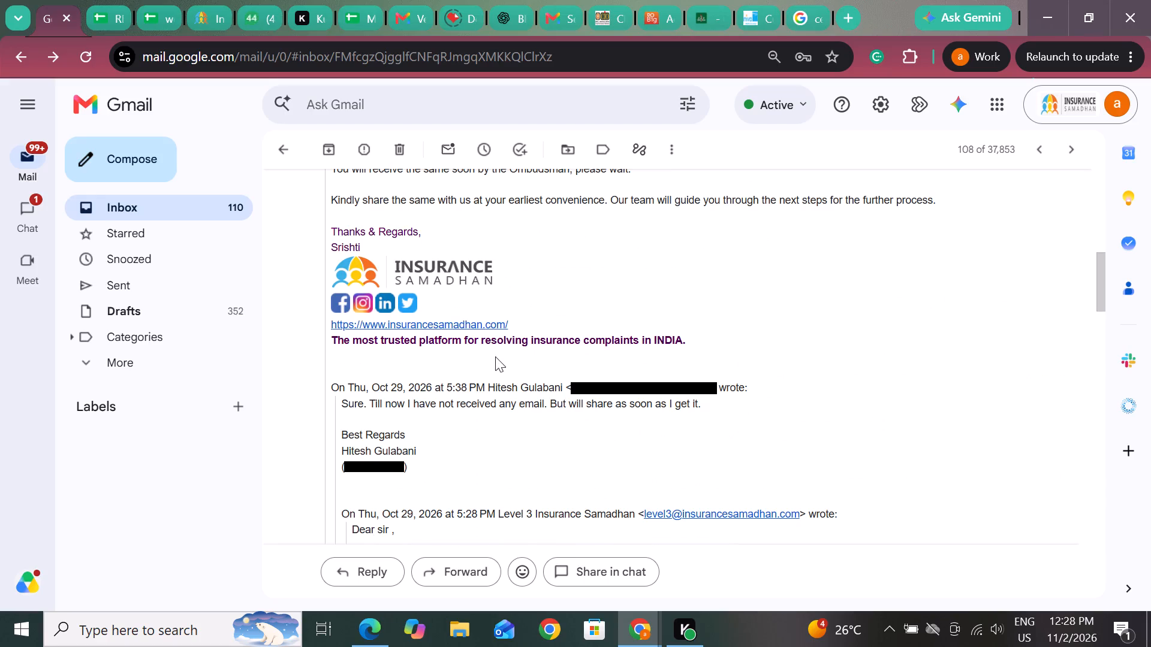
{"action": "scroll", "coordinate": [531, 364], "scroll_direction": "up", "scroll_amount": 5}
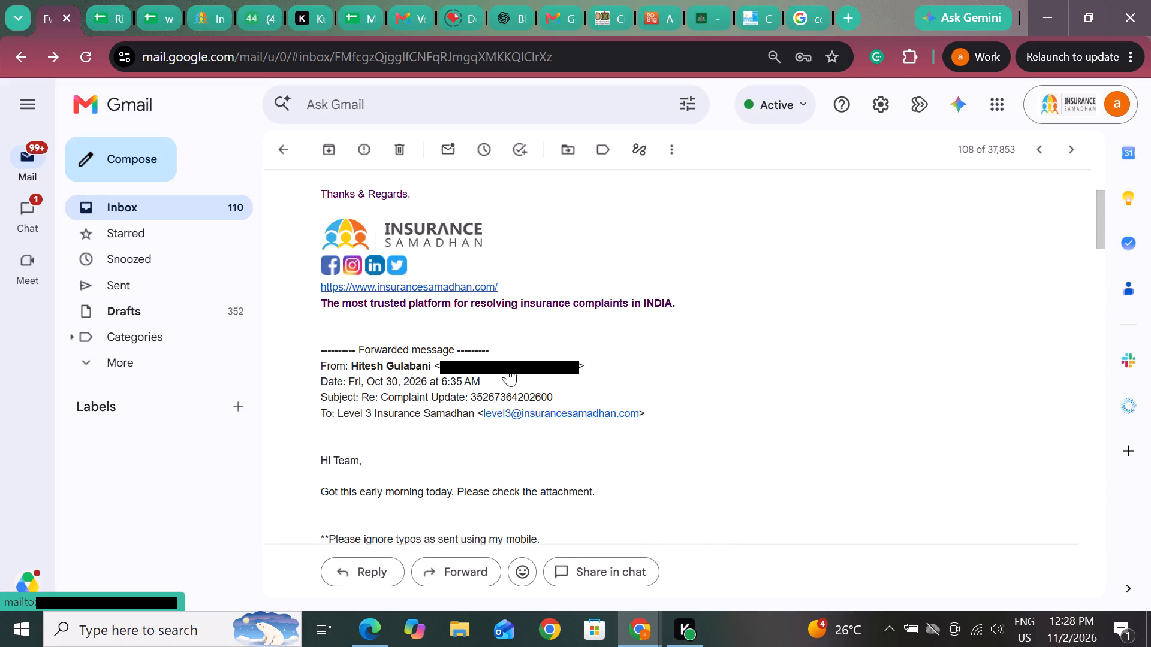
{"action": "left_click", "coordinate": [507, 365]}
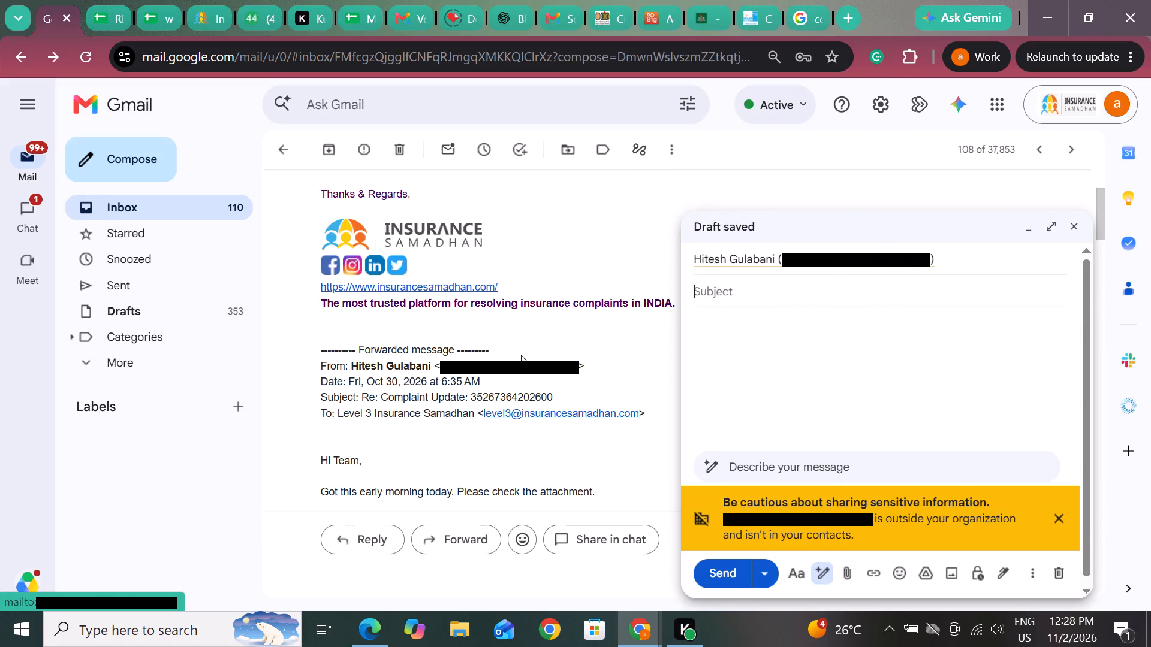
Copy the customer's phone number from the searched record in the complaints list and call it with the Smartflo dialer.
{"action": "left_click", "coordinate": [207, 26]}
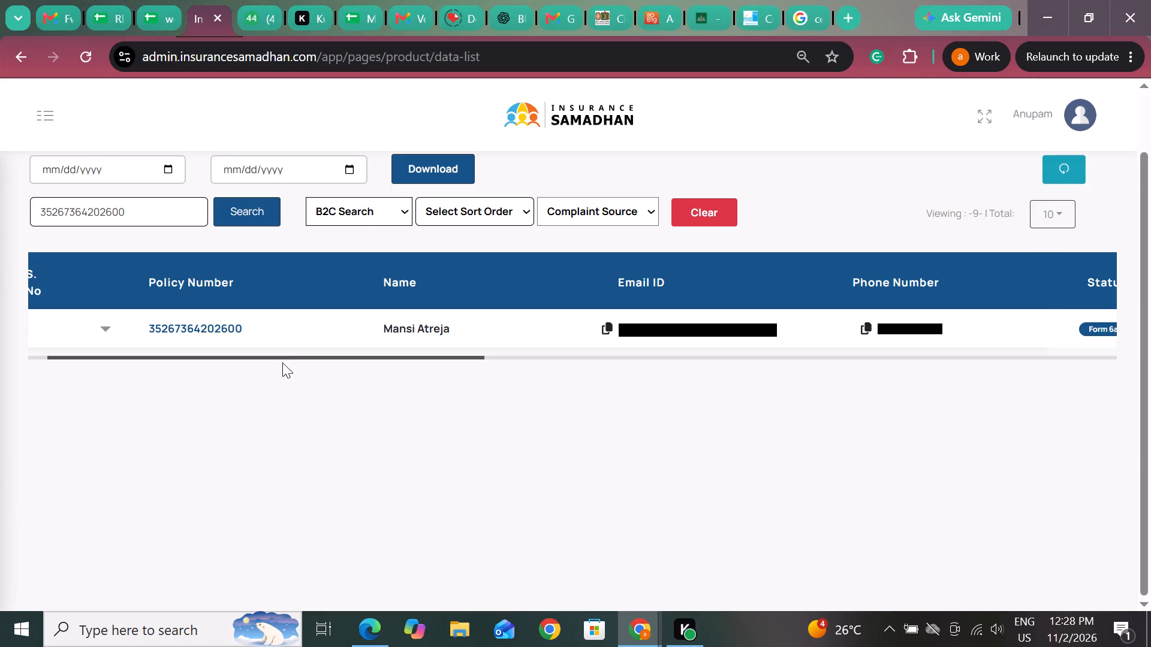
{"action": "scroll", "coordinate": [454, 337], "scroll_direction": "up", "scroll_amount": 2}
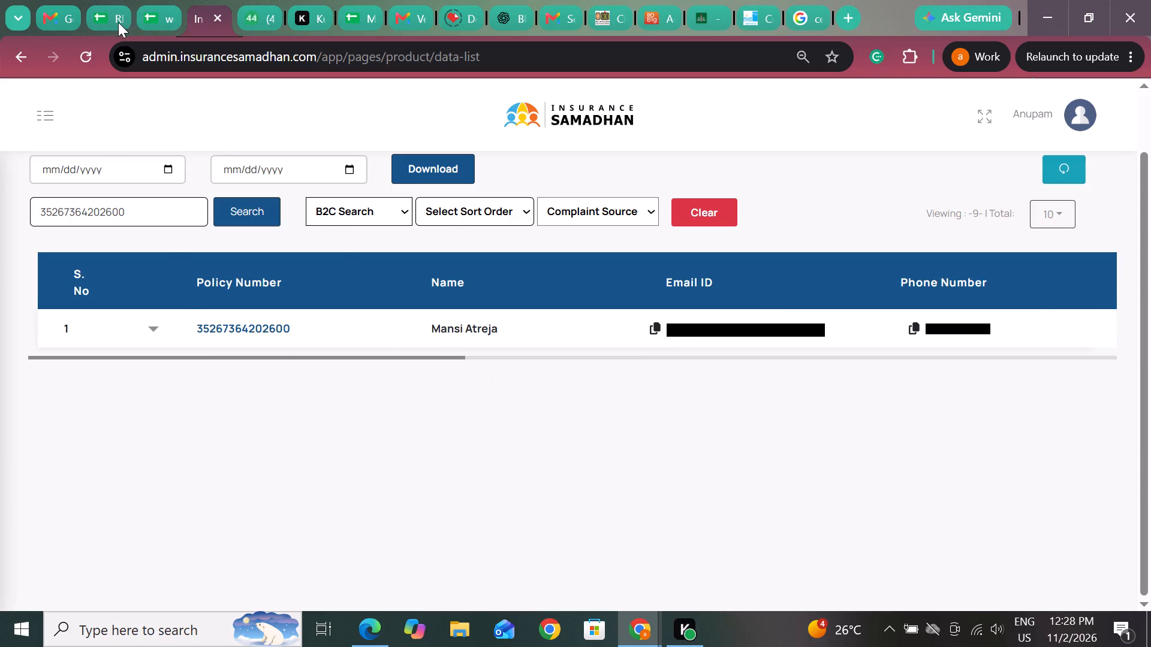
{"action": "left_click", "coordinate": [912, 332]}
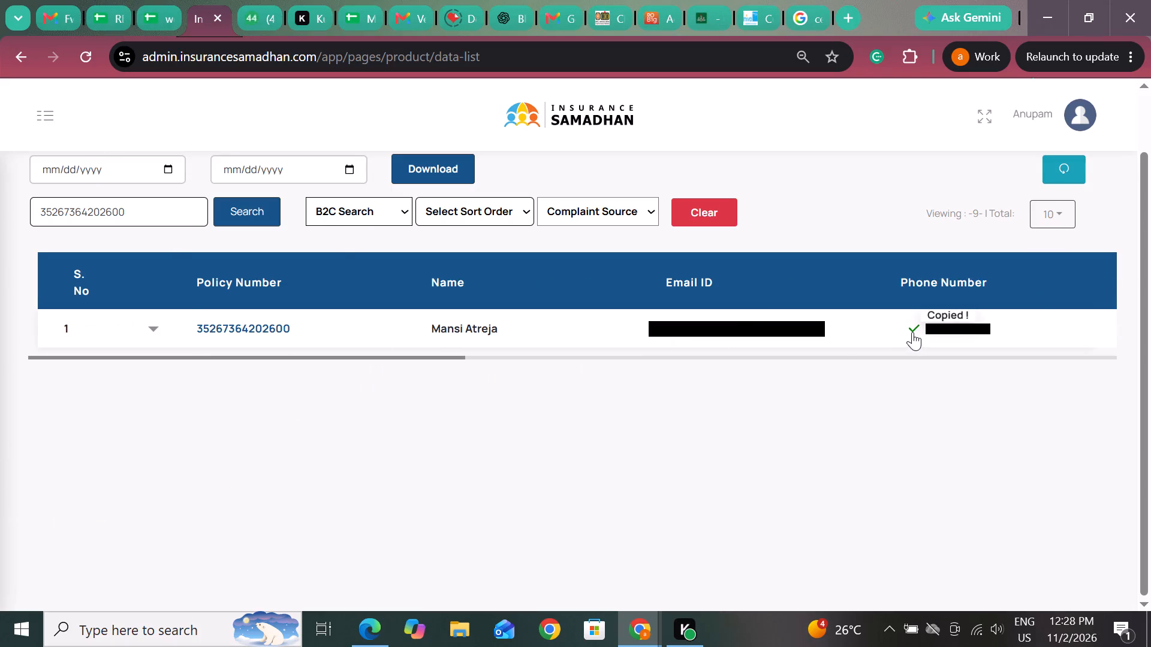
{"action": "scroll", "coordinate": [484, 22], "scroll_direction": "up", "scroll_amount": 5}
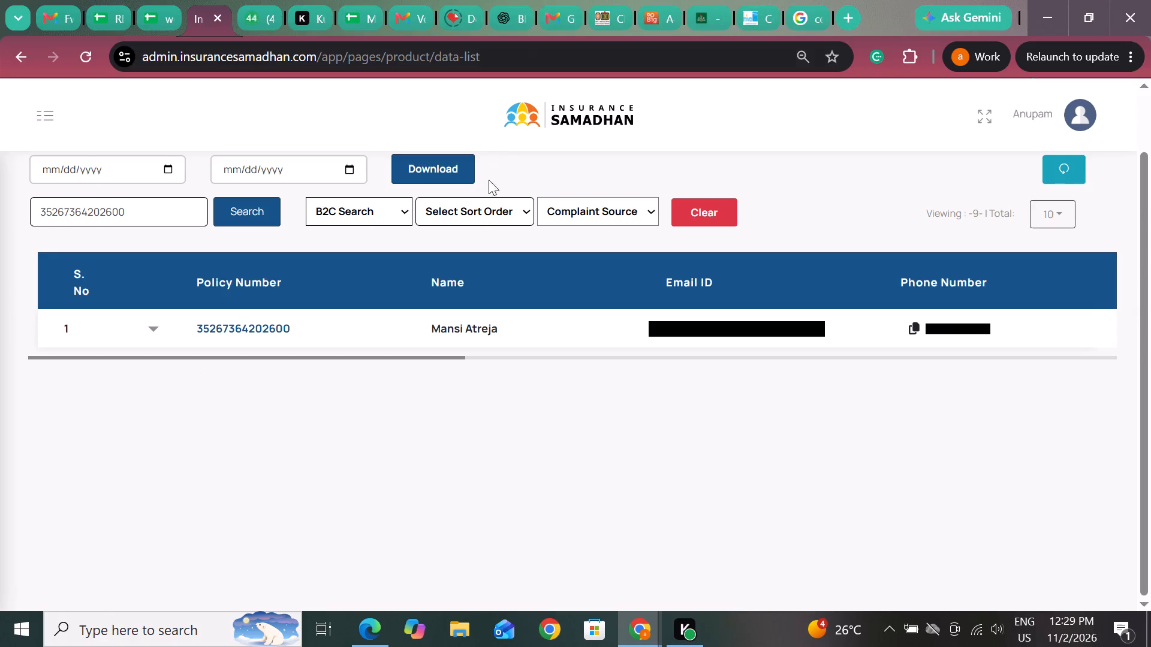
{"action": "left_click", "coordinate": [657, 26]}
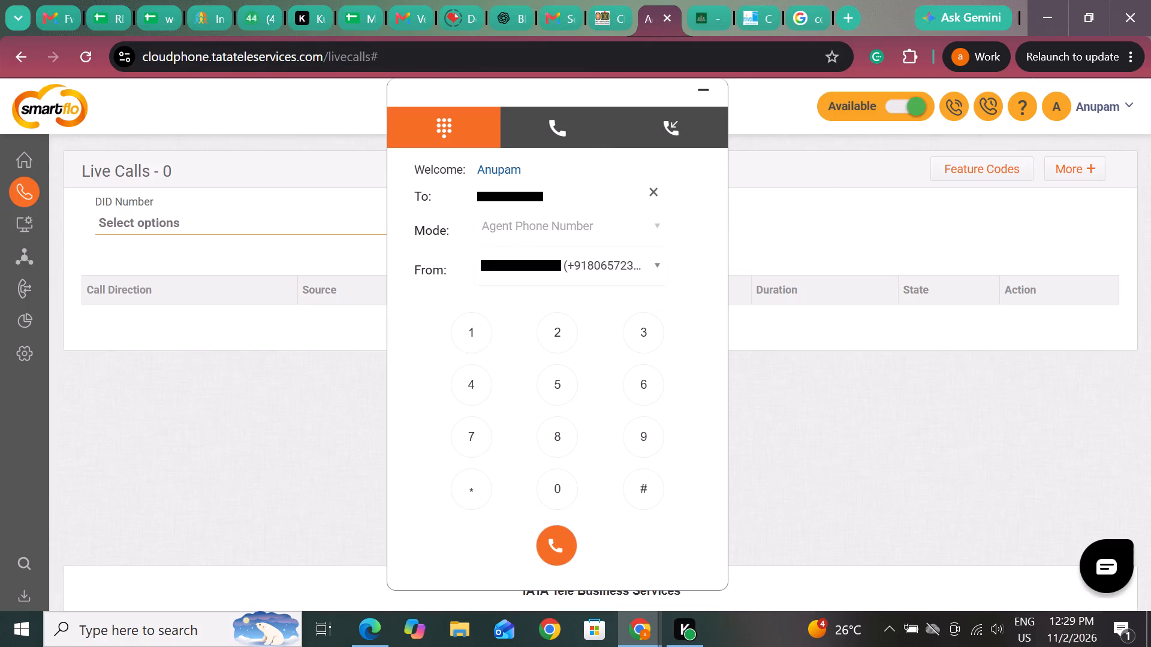
{"action": "double_click", "coordinate": [481, 191]}
{"action": "key", "text": "ctrl+v"}
{"action": "left_click", "coordinate": [548, 540]}
{"action": "scroll", "coordinate": [291, 73], "scroll_direction": "up", "scroll_amount": 5}
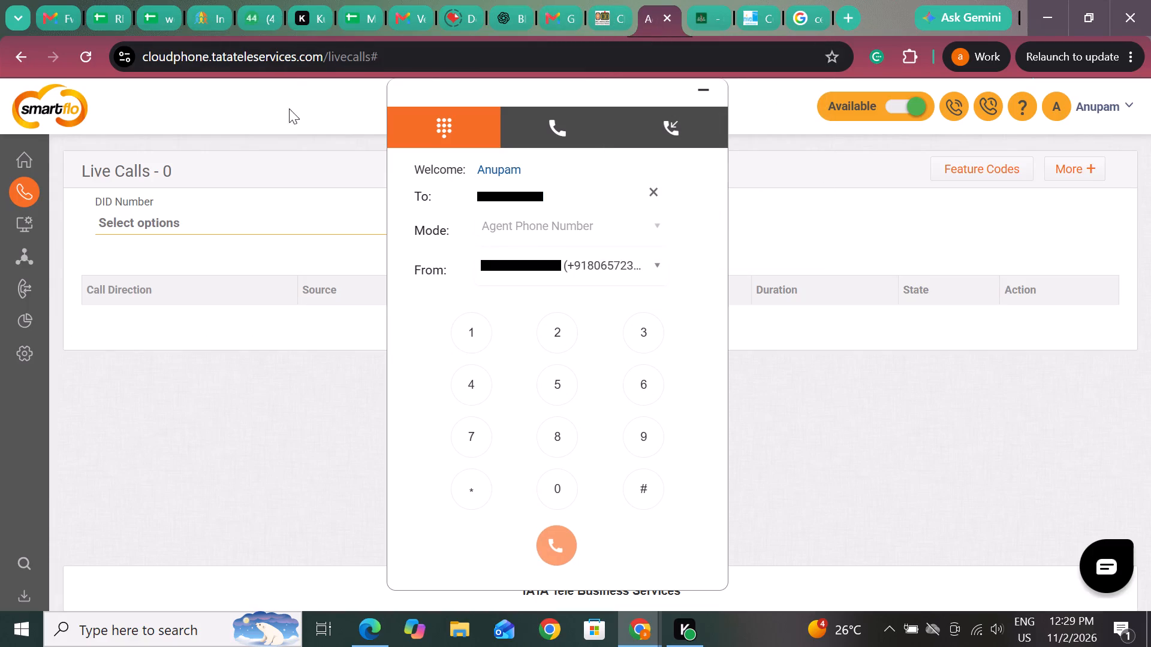
{"action": "left_click", "coordinate": [200, 27]}
{"action": "scroll", "coordinate": [406, 341], "scroll_direction": "left", "scroll_amount": 1}
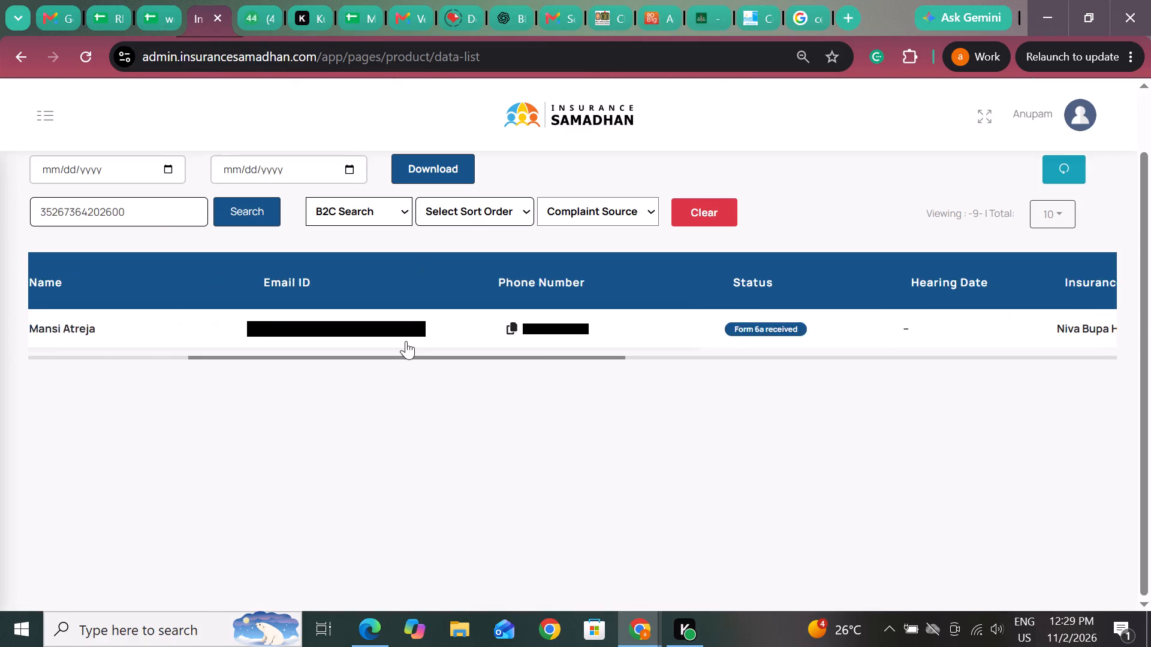
{"action": "scroll", "coordinate": [406, 341], "scroll_direction": "left", "scroll_amount": 2}
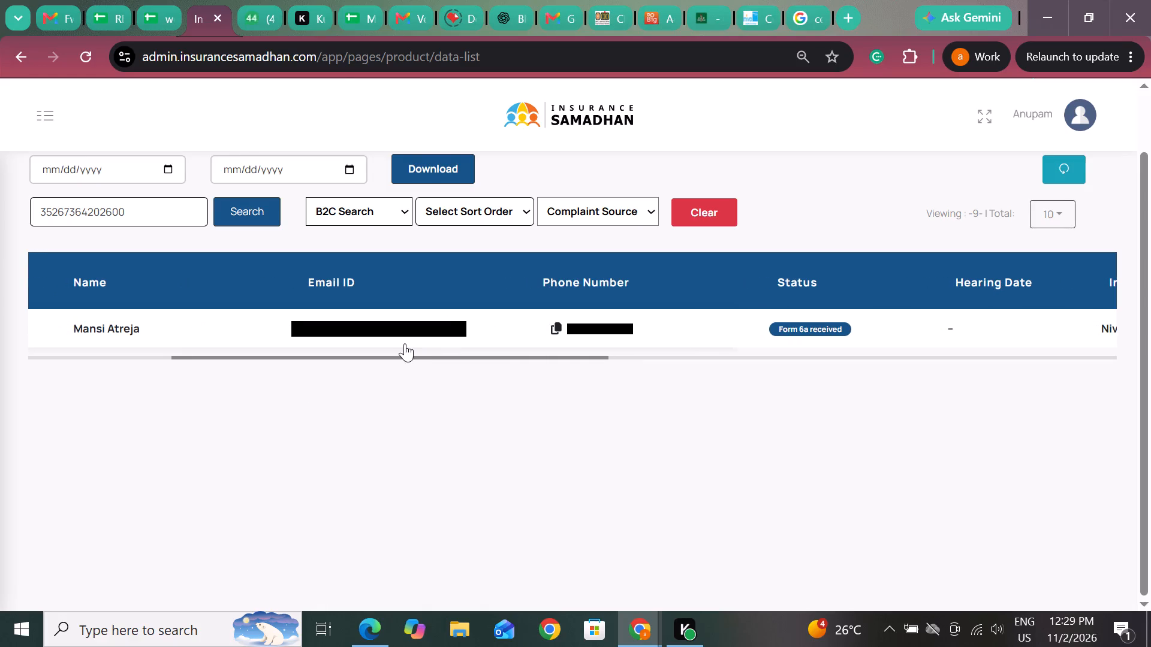
{"action": "left_click", "coordinate": [125, 355]}
{"action": "left_click", "coordinate": [129, 358]}
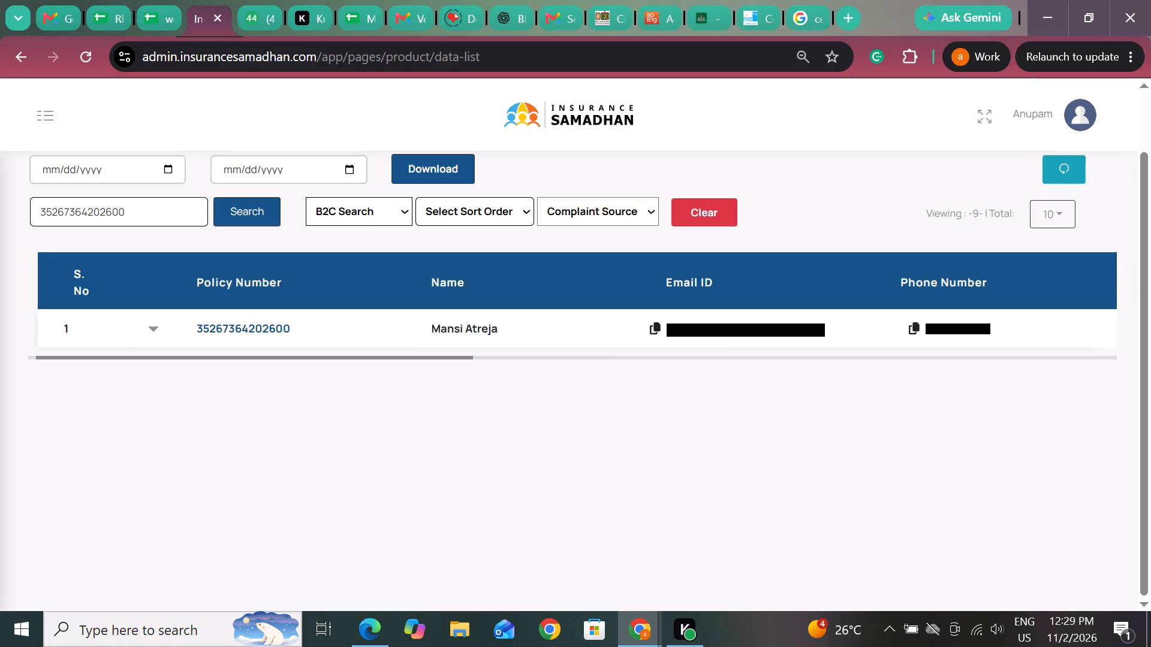
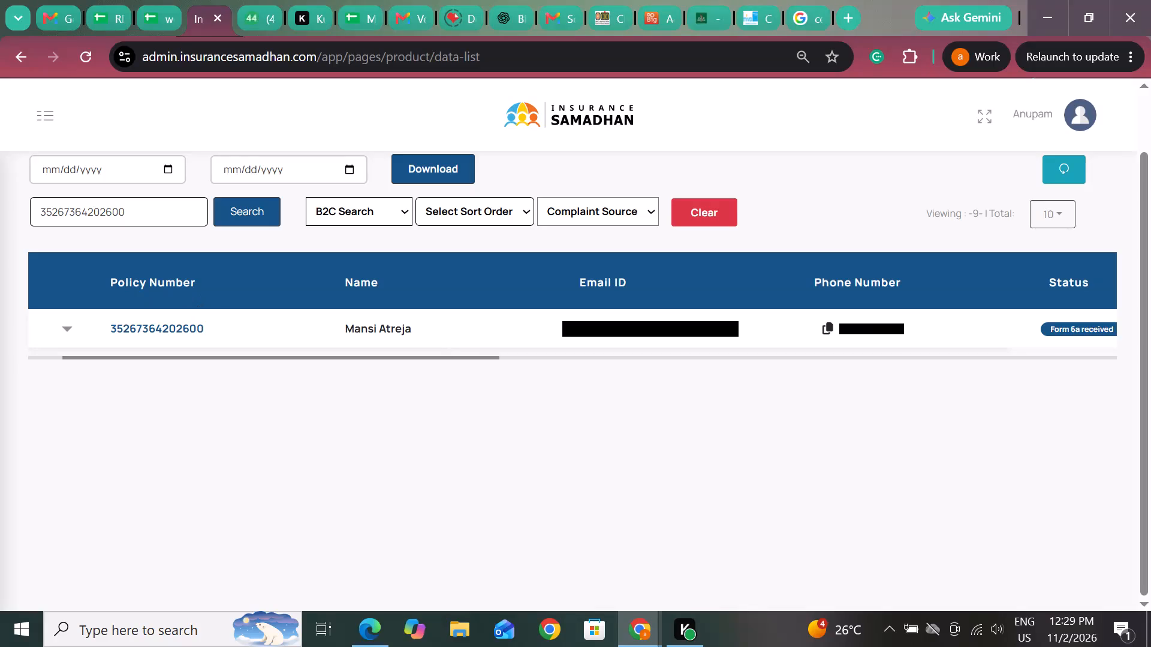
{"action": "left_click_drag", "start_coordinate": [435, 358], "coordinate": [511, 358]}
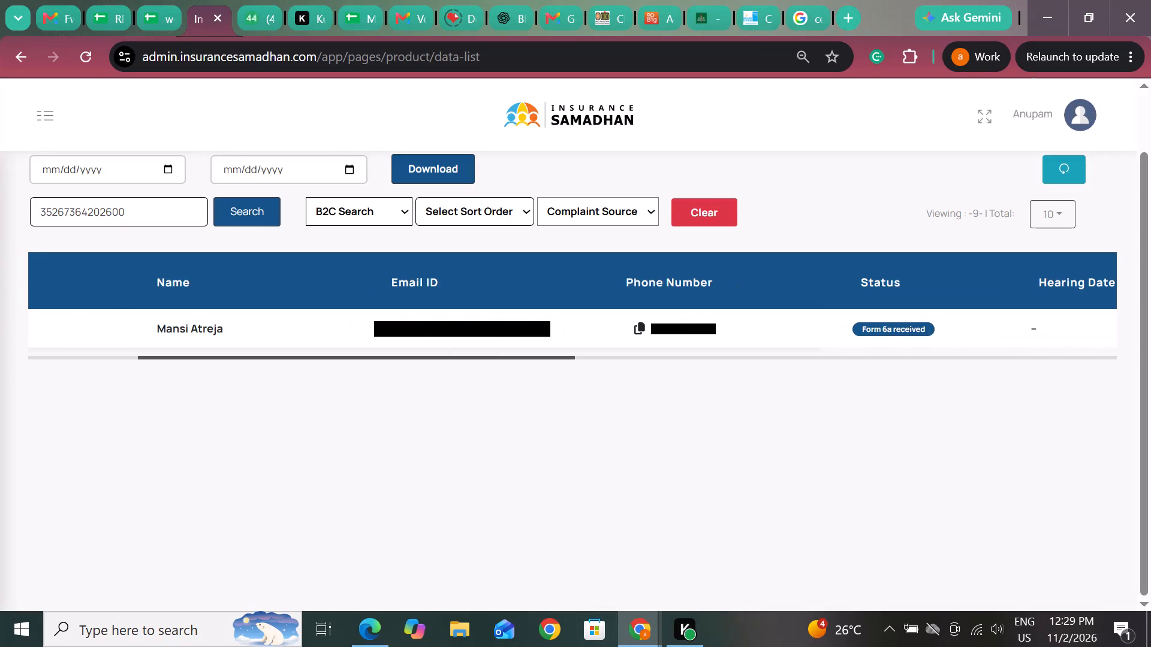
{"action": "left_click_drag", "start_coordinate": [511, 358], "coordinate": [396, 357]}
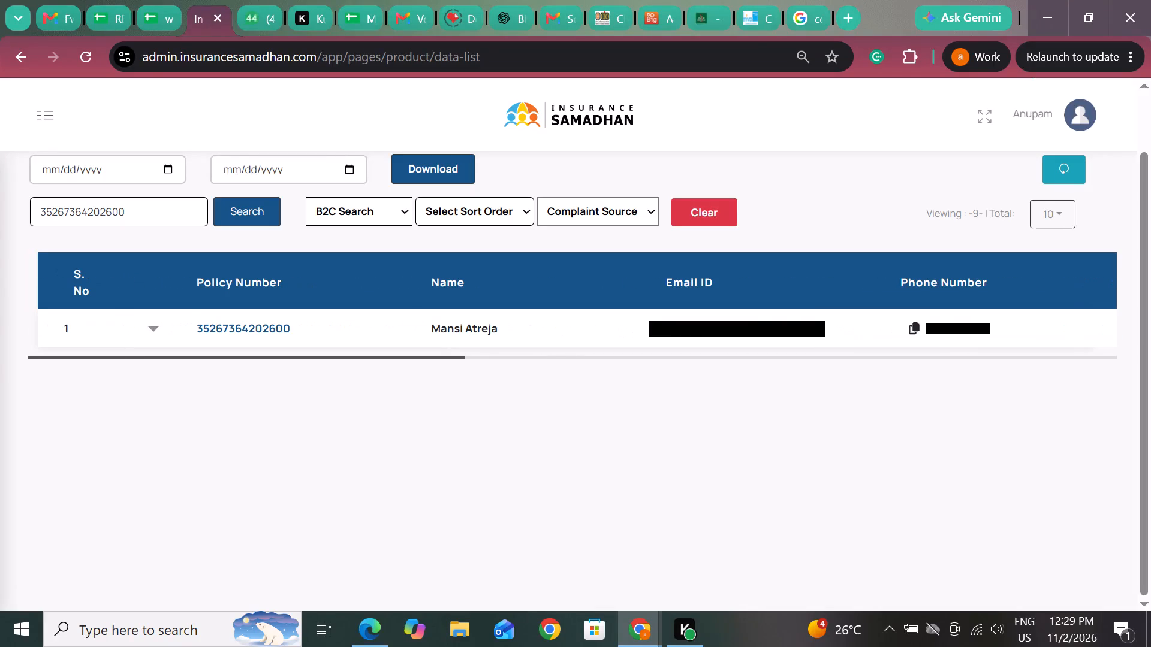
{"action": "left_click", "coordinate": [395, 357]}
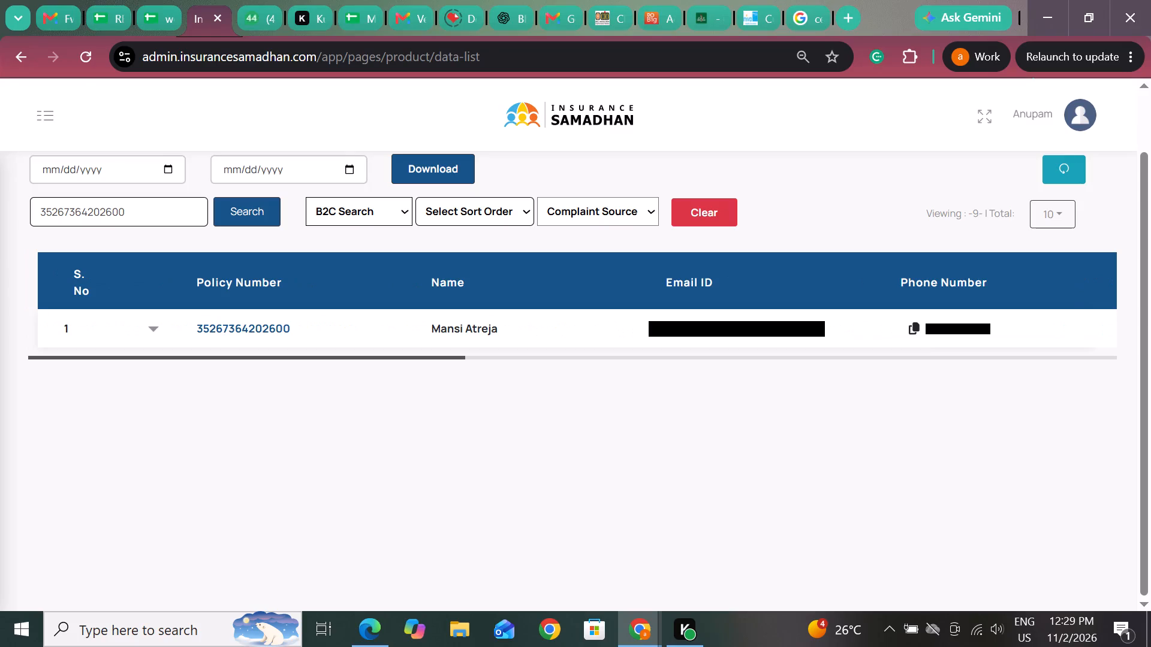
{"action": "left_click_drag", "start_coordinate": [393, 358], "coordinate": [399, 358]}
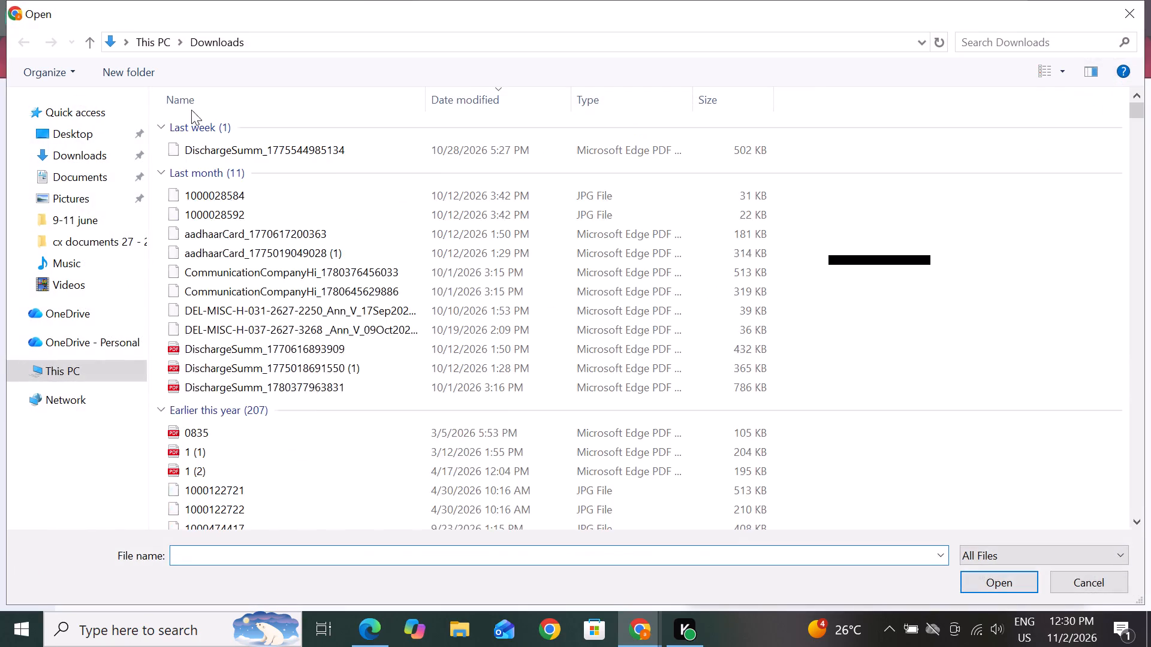
{"action": "left_click", "coordinate": [78, 115]}
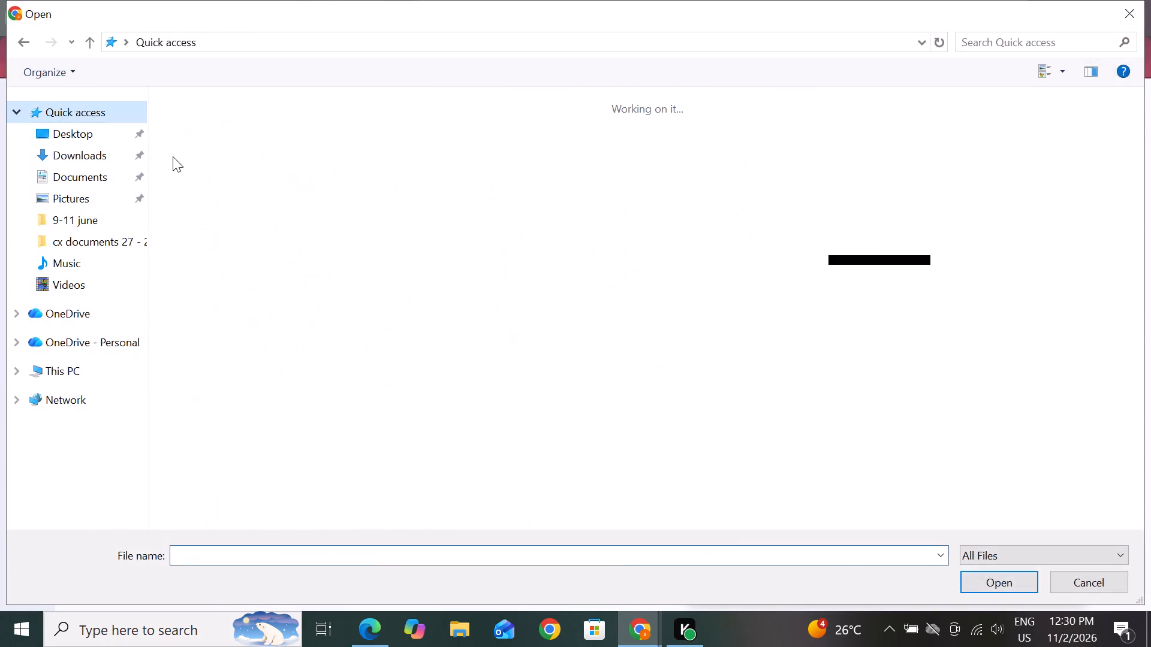
{"action": "left_click", "coordinate": [261, 295]}
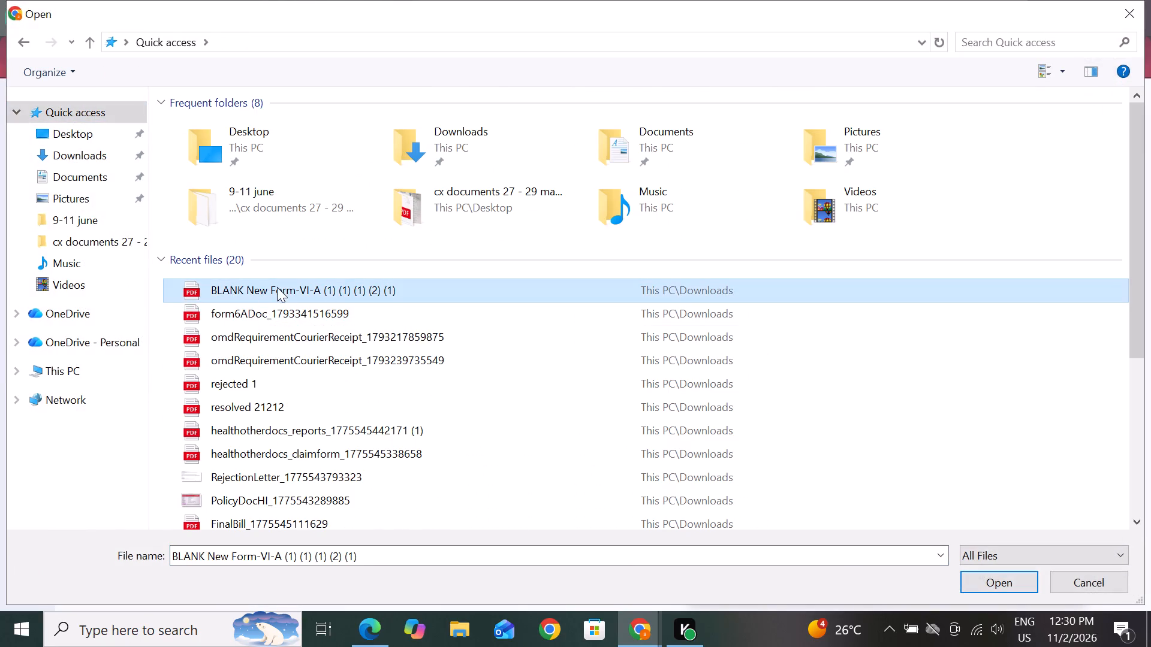
{"action": "left_click", "coordinate": [998, 595]}
{"action": "left_click", "coordinate": [996, 587]}
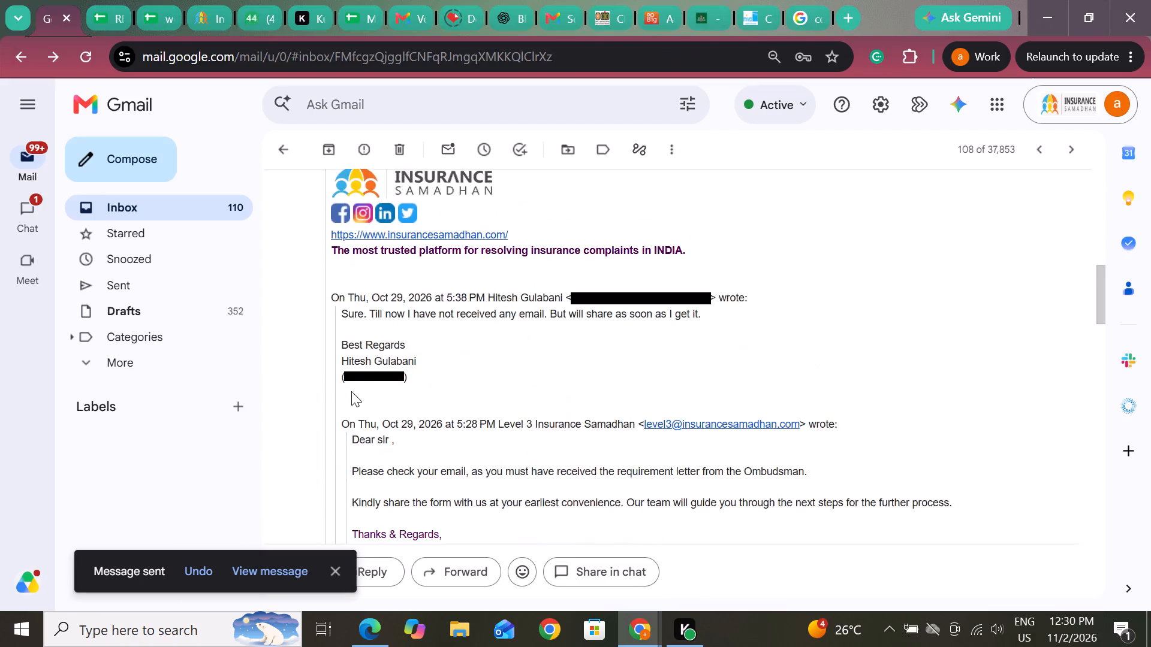
{"action": "scroll", "coordinate": [351, 391], "scroll_direction": "down", "scroll_amount": 19}
{"action": "scroll", "coordinate": [367, 489], "scroll_direction": "down", "scroll_amount": 6}
{"action": "left_click", "coordinate": [375, 516]}
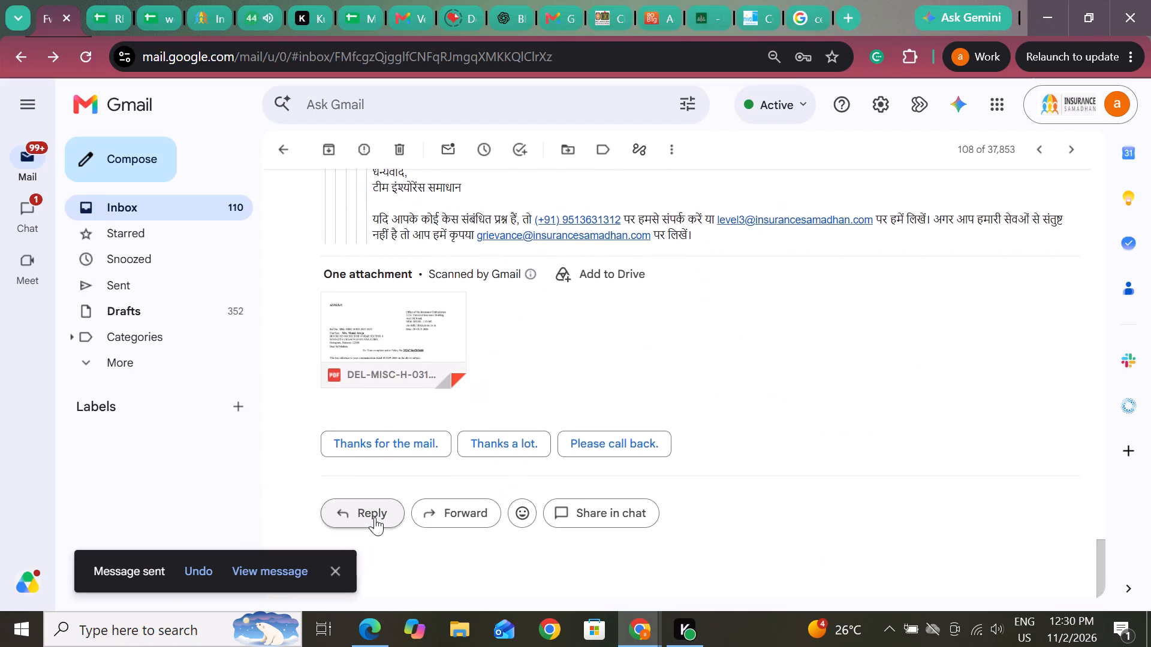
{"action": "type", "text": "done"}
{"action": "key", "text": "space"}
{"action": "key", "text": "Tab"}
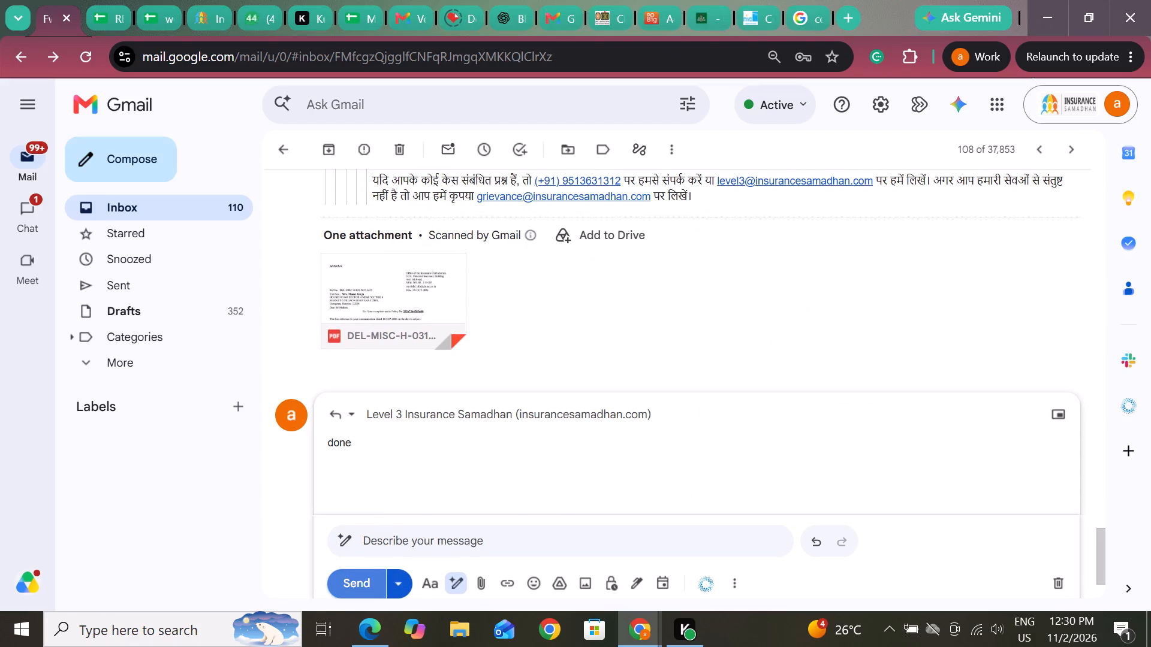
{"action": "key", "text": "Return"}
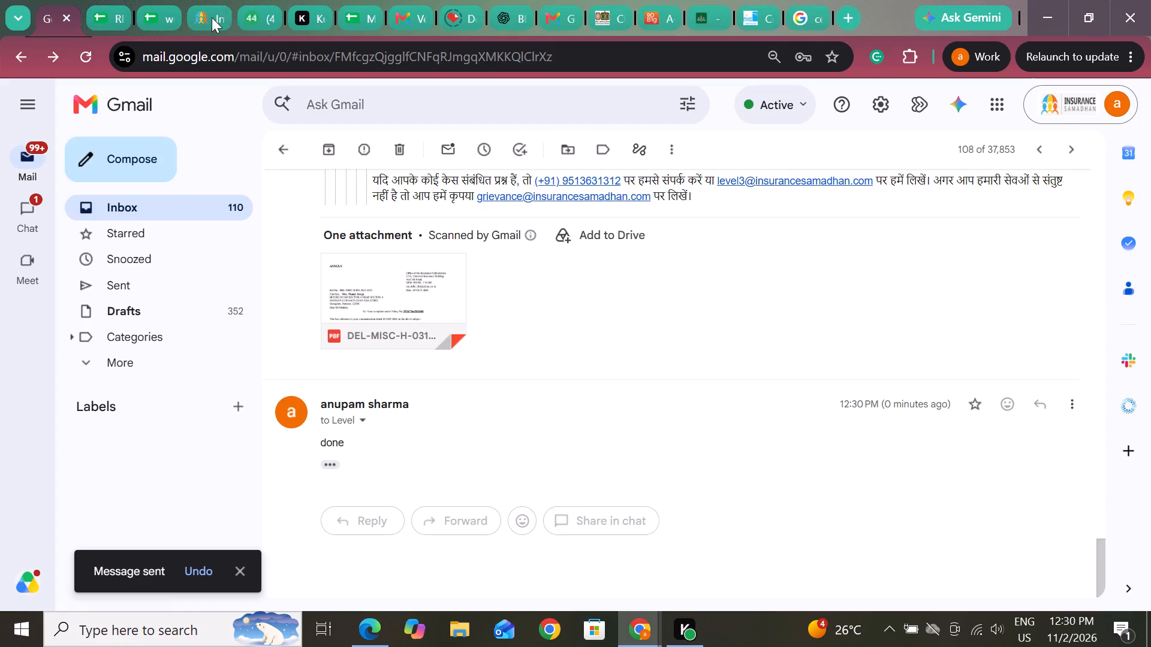
Switch back to the complaints list in the Insurance Samadhan admin portal.
{"action": "left_click", "coordinate": [206, 20]}
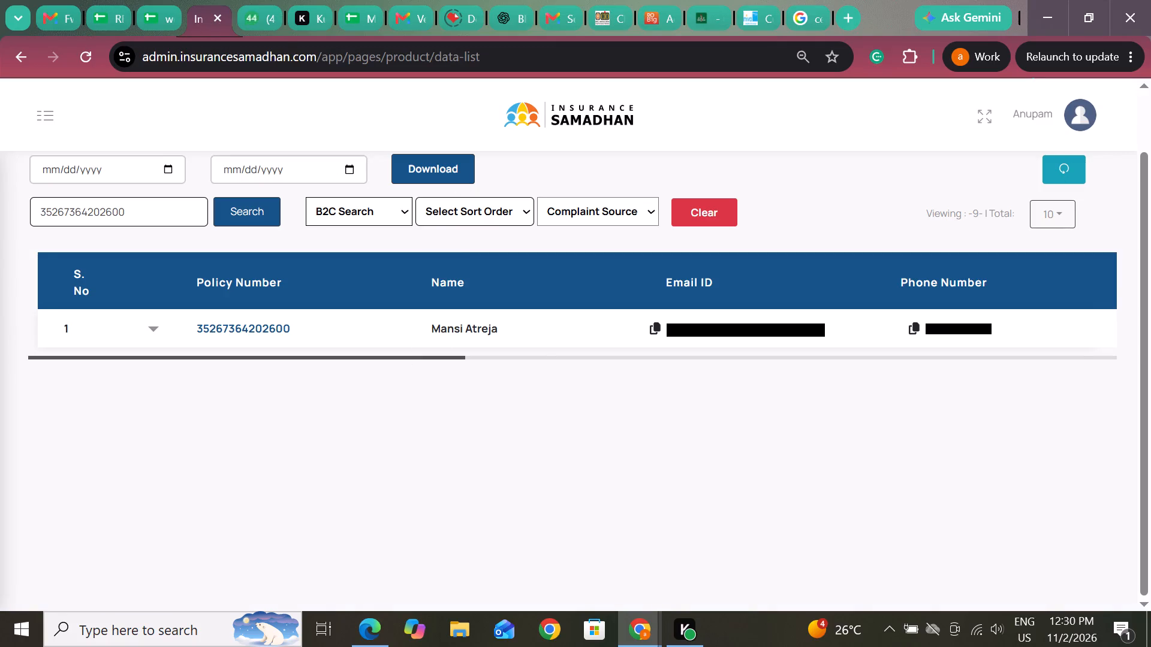
Review the assigned rows in the RESOLVED SHEET NOVEMBER 2026 spreadsheet, and return to the complaints list.
{"action": "left_click_drag", "start_coordinate": [402, 358], "coordinate": [292, 363]}
{"action": "left_click", "coordinate": [101, 25]}
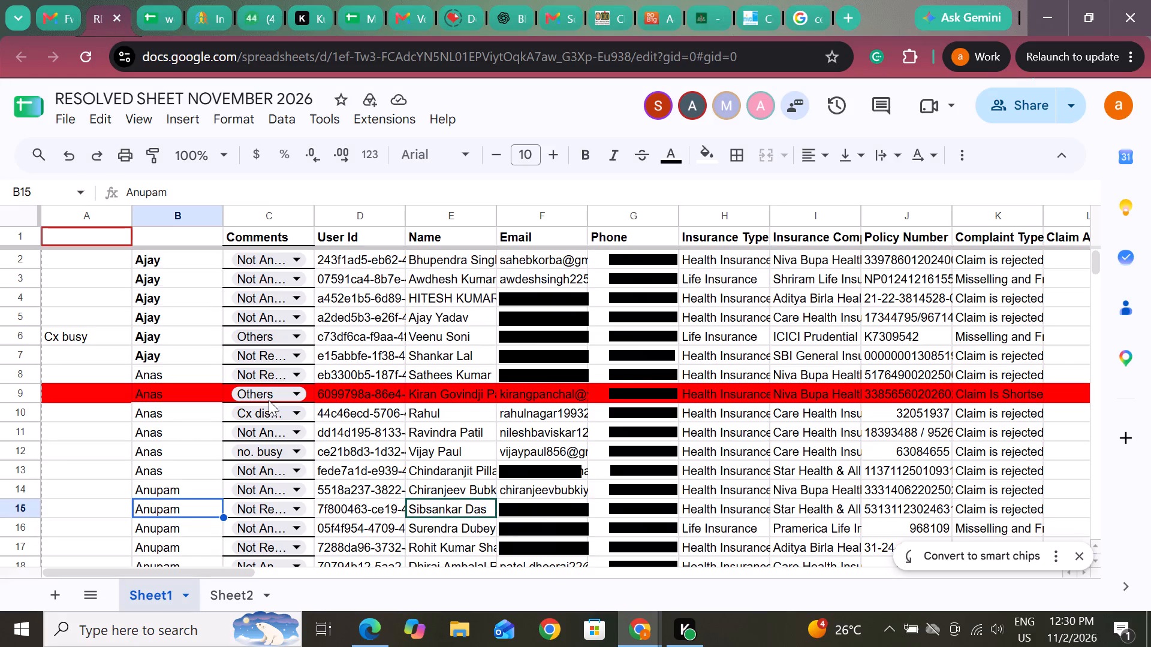
{"action": "scroll", "coordinate": [120, 98], "scroll_direction": "down", "scroll_amount": 2}
{"action": "scroll", "coordinate": [211, 344], "scroll_direction": "down", "scroll_amount": 2}
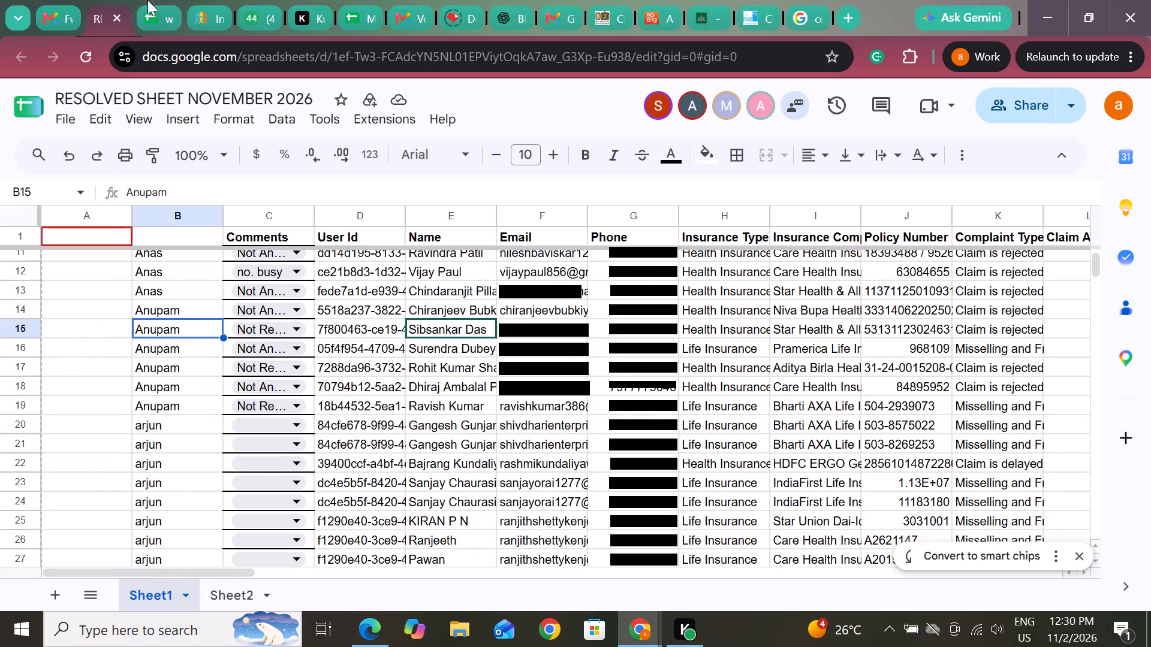
{"action": "left_click", "coordinate": [197, 28]}
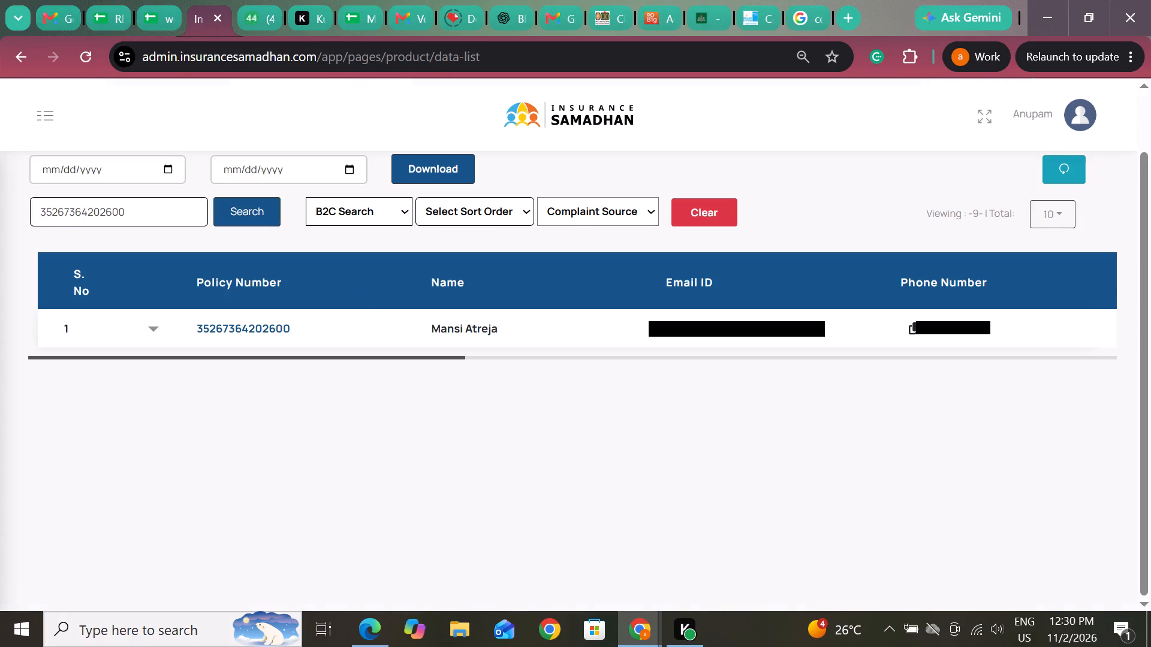
{"action": "left_click_drag", "start_coordinate": [341, 358], "coordinate": [514, 360]}
{"action": "left_click", "coordinate": [467, 344]}
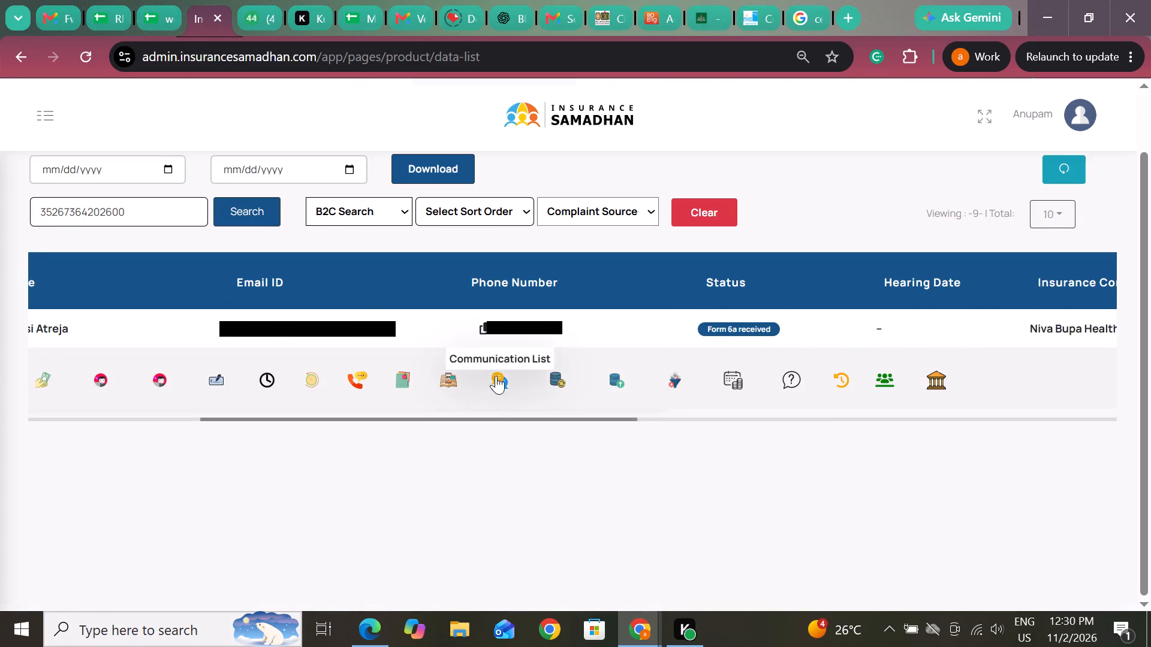
{"action": "left_click", "coordinate": [496, 376]}
{"action": "scroll", "coordinate": [519, 458], "scroll_direction": "down", "scroll_amount": 16}
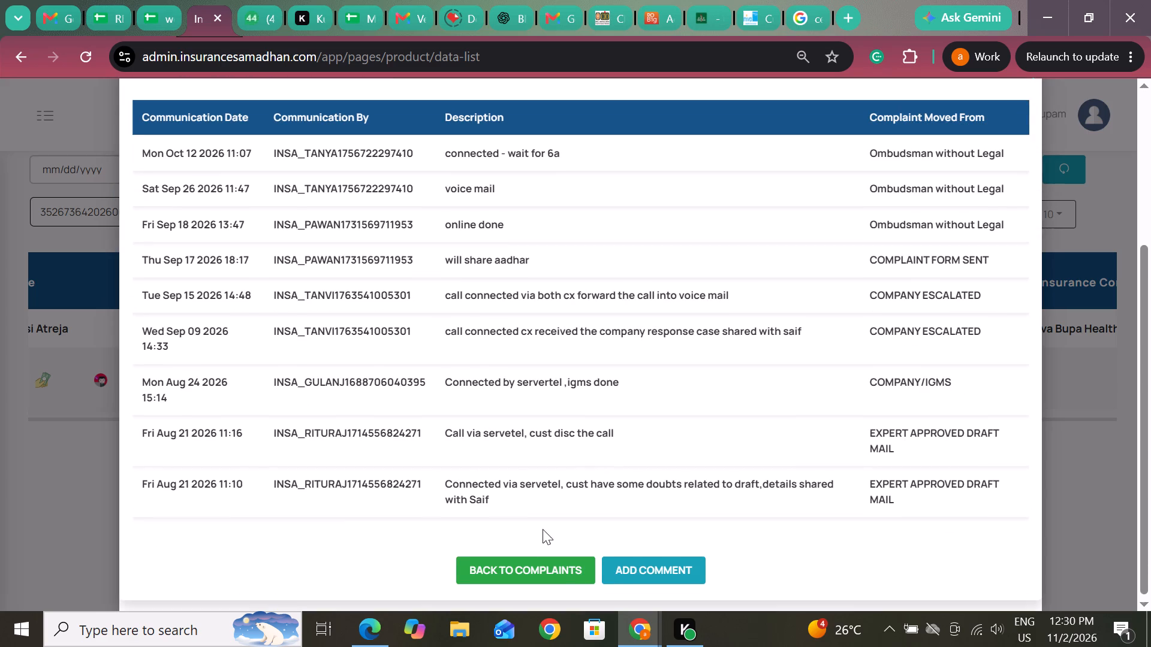
{"action": "left_click", "coordinate": [624, 554]}
{"action": "left_click", "coordinate": [540, 482]}
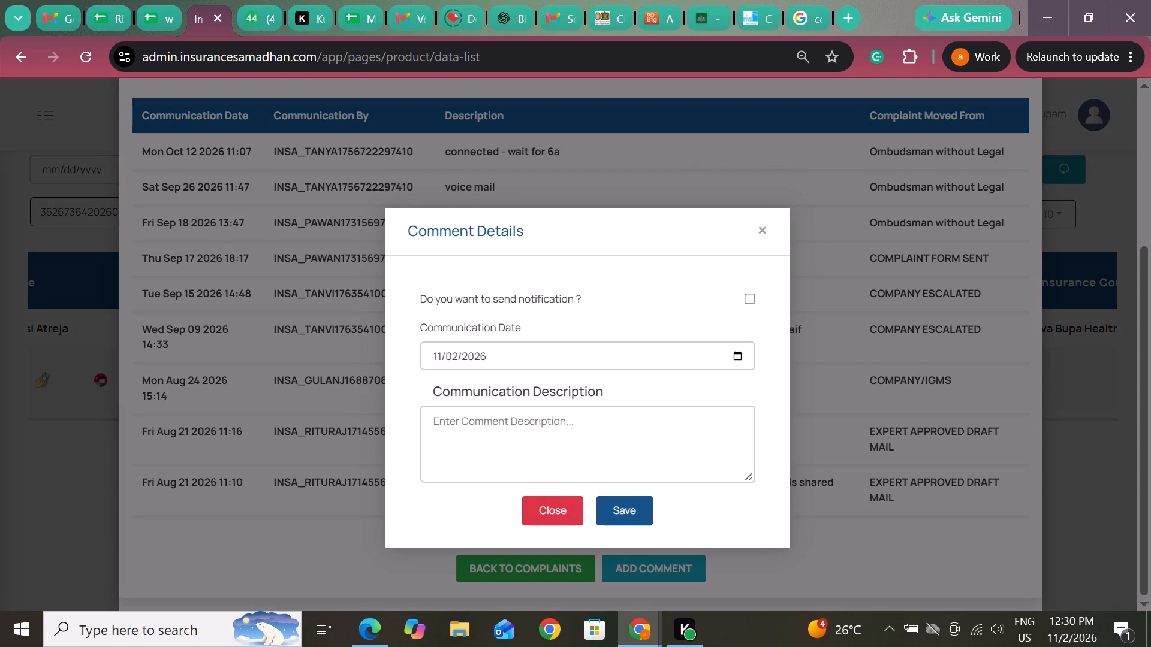
{"action": "key", "text": "c"}
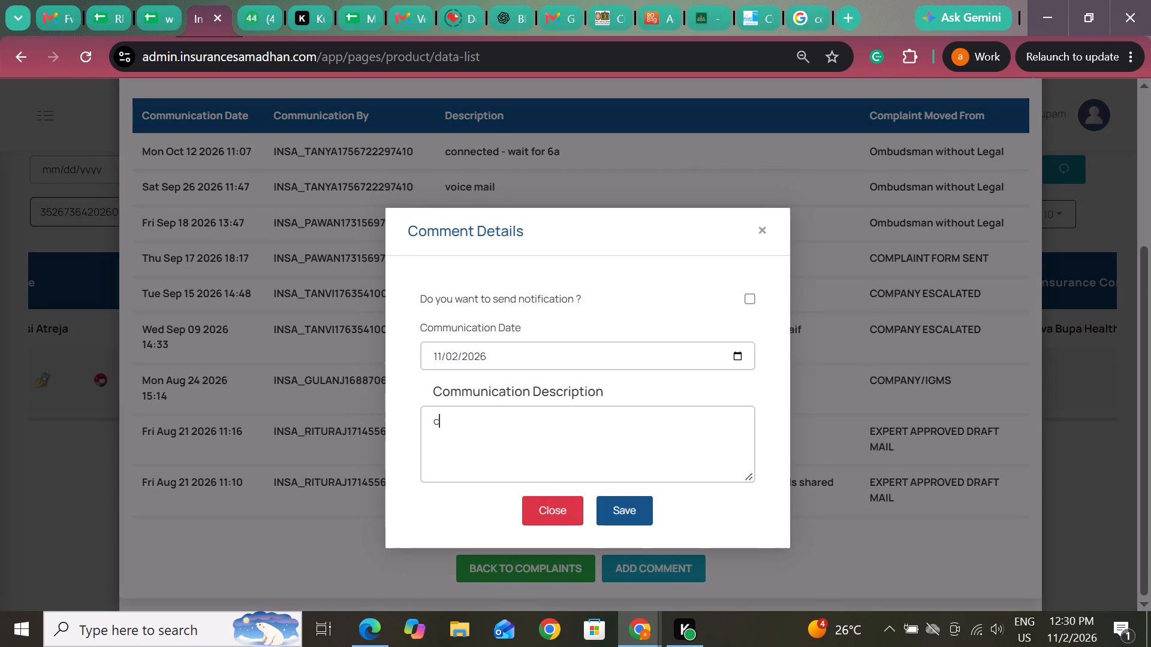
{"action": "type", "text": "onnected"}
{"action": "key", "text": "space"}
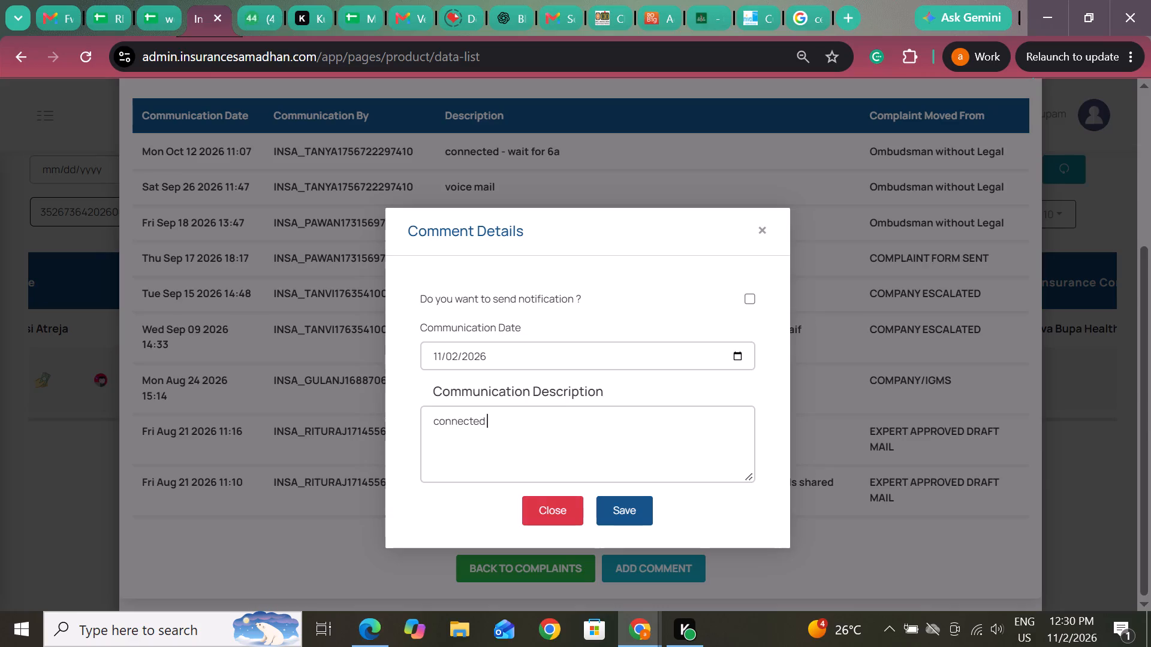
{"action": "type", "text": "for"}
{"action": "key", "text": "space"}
Complete the complaint's communication description as "connected for 6A", save the comment without sending a notification, and leave the communication history.
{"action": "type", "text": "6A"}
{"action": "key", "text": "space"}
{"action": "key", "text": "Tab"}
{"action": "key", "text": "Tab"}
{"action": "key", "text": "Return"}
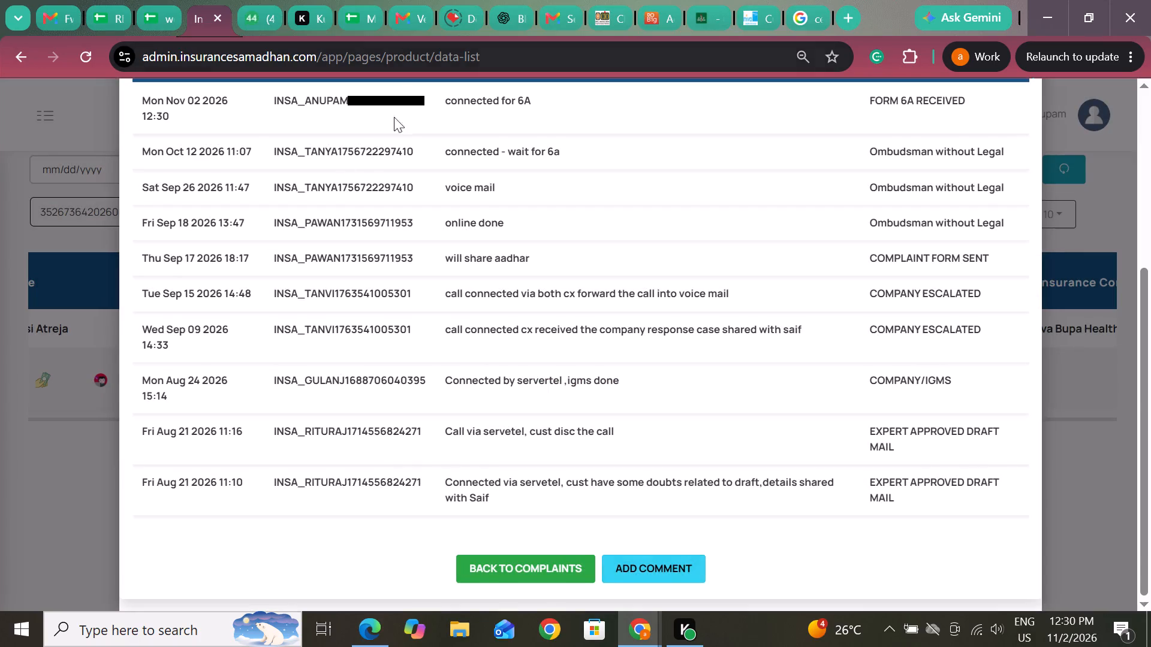
{"action": "scroll", "coordinate": [384, 125], "scroll_direction": "up", "scroll_amount": 15}
{"action": "left_click", "coordinate": [235, 137]}
Review the rows assigned to Anupam in RESOLVED SHEET NOVEMBER 2026, and switch to the other open tracking spreadsheet.
{"action": "left_click", "coordinate": [97, 26]}
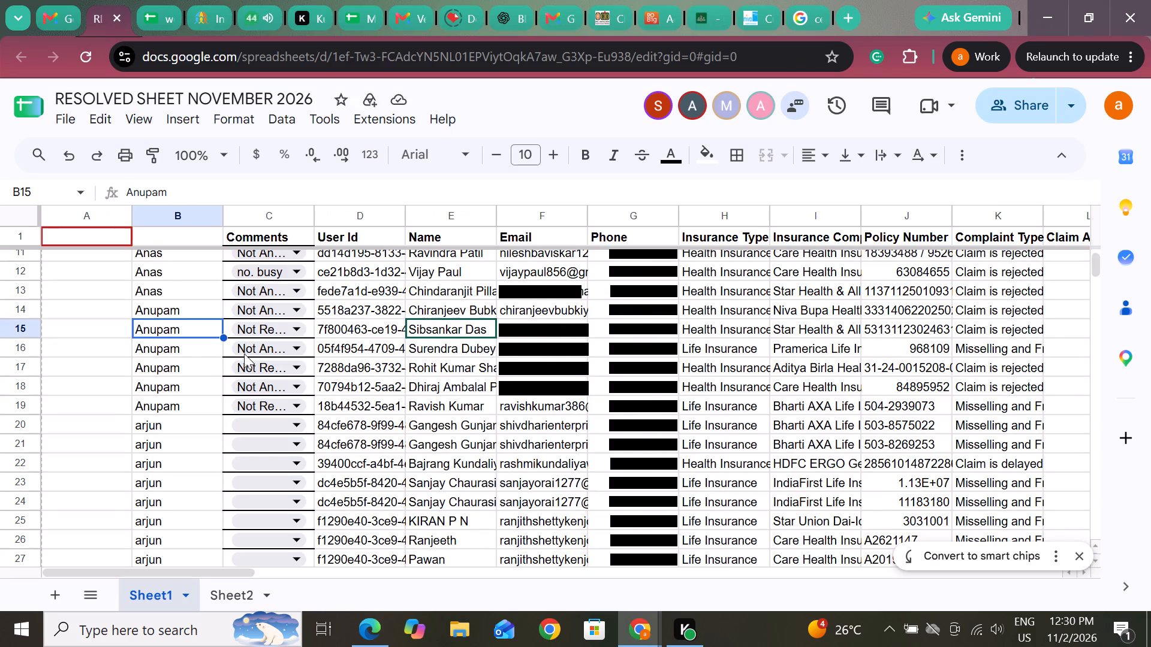
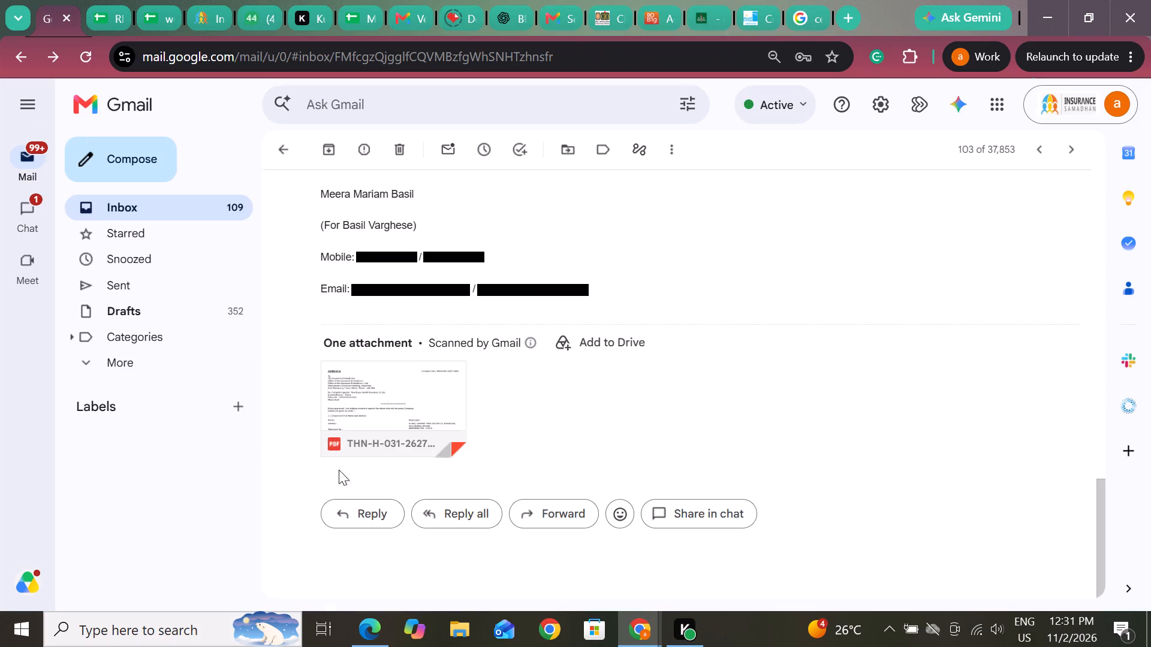
Copy the original sender's address from the forwarded signed Annexure VI-A email and search the complaints list for it.
{"action": "scroll", "coordinate": [339, 470], "scroll_direction": "up", "scroll_amount": 2}
{"action": "scroll", "coordinate": [402, 399], "scroll_direction": "up", "scroll_amount": 4}
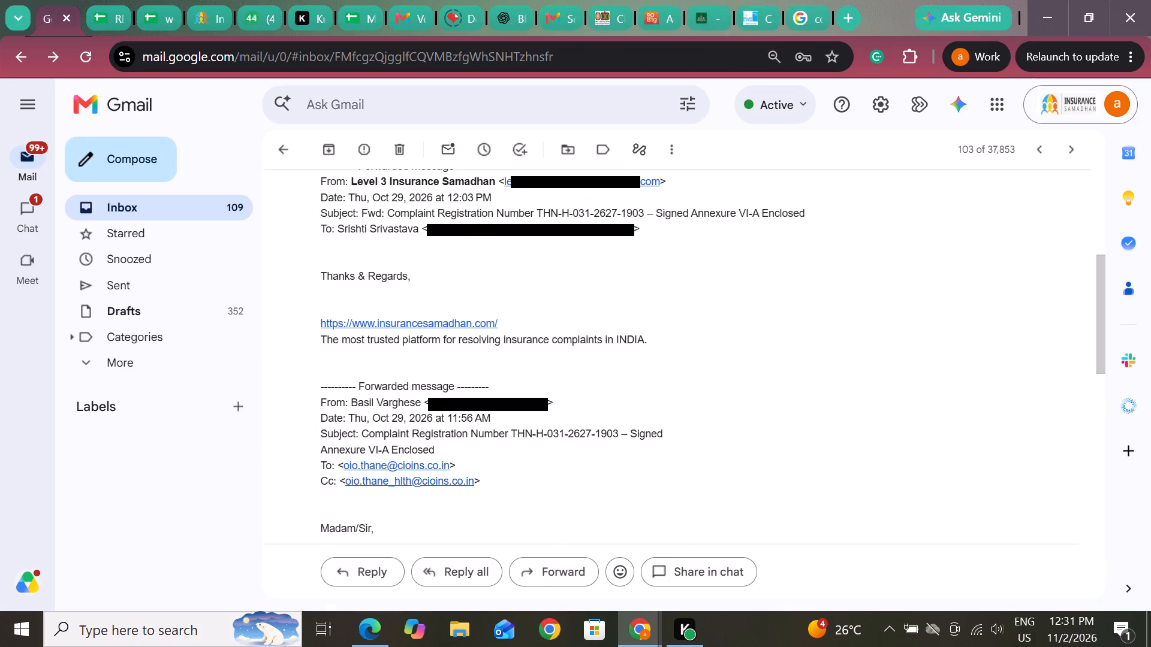
{"action": "left_click_drag", "start_coordinate": [428, 403], "coordinate": [538, 400]}
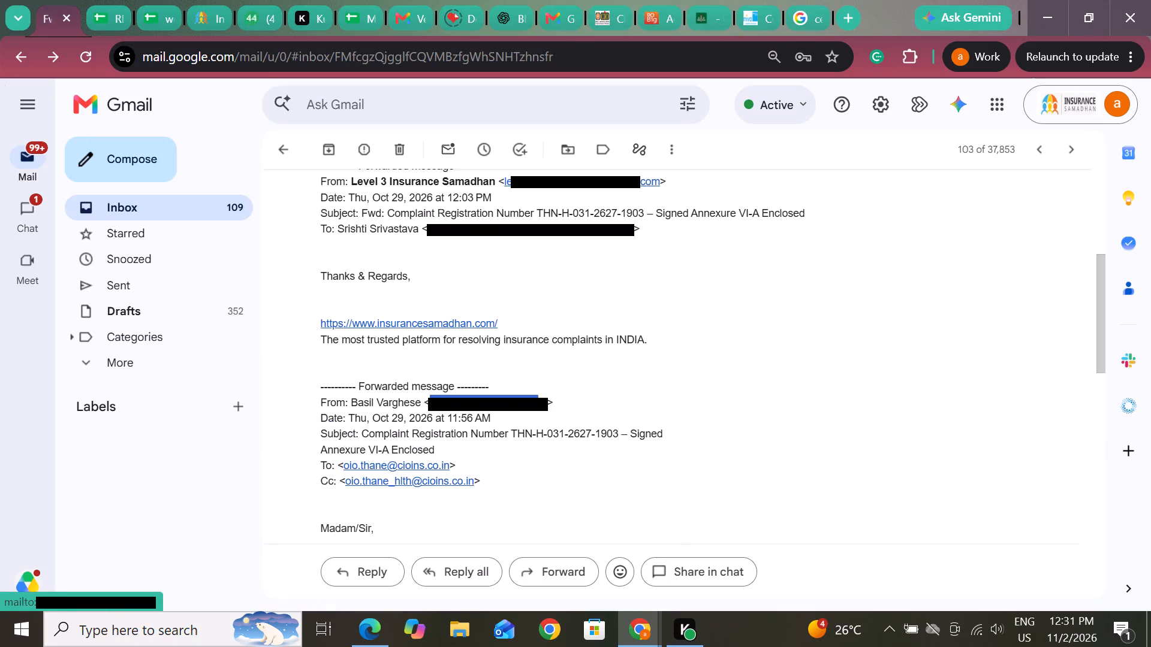
{"action": "left_click_drag", "start_coordinate": [538, 400], "coordinate": [547, 400]}
{"action": "key", "text": "ctrl+c"}
{"action": "key", "text": "ctrl+c"}
{"action": "key", "text": "ctrl+c"}
{"action": "left_click", "coordinate": [174, 17]}
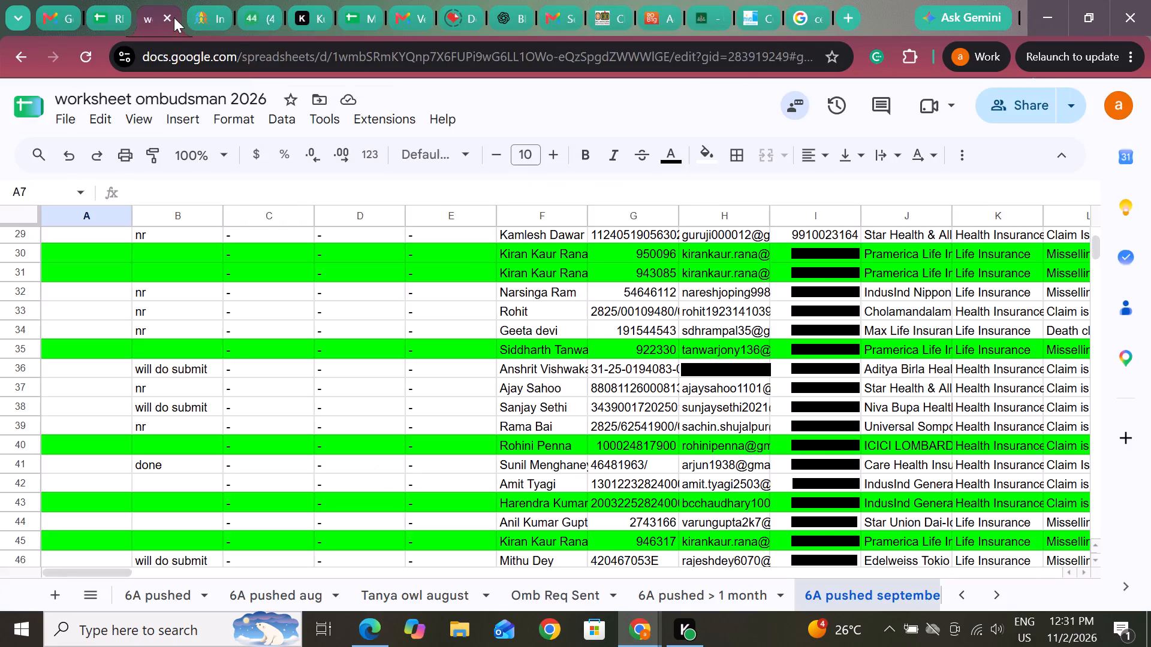
{"action": "left_click", "coordinate": [192, 21]}
{"action": "double_click", "coordinate": [150, 202], "text": "ctrl"}
{"action": "key", "text": "ctrl+v"}
{"action": "left_click", "coordinate": [255, 226]}
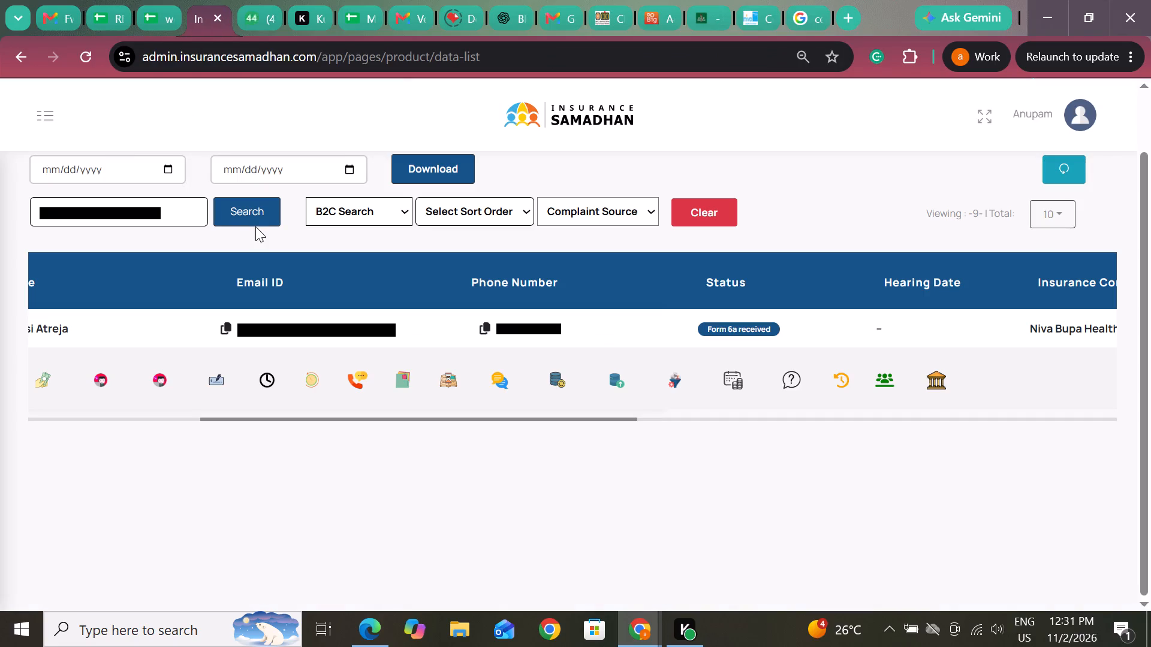
{"action": "left_click", "coordinate": [254, 204]}
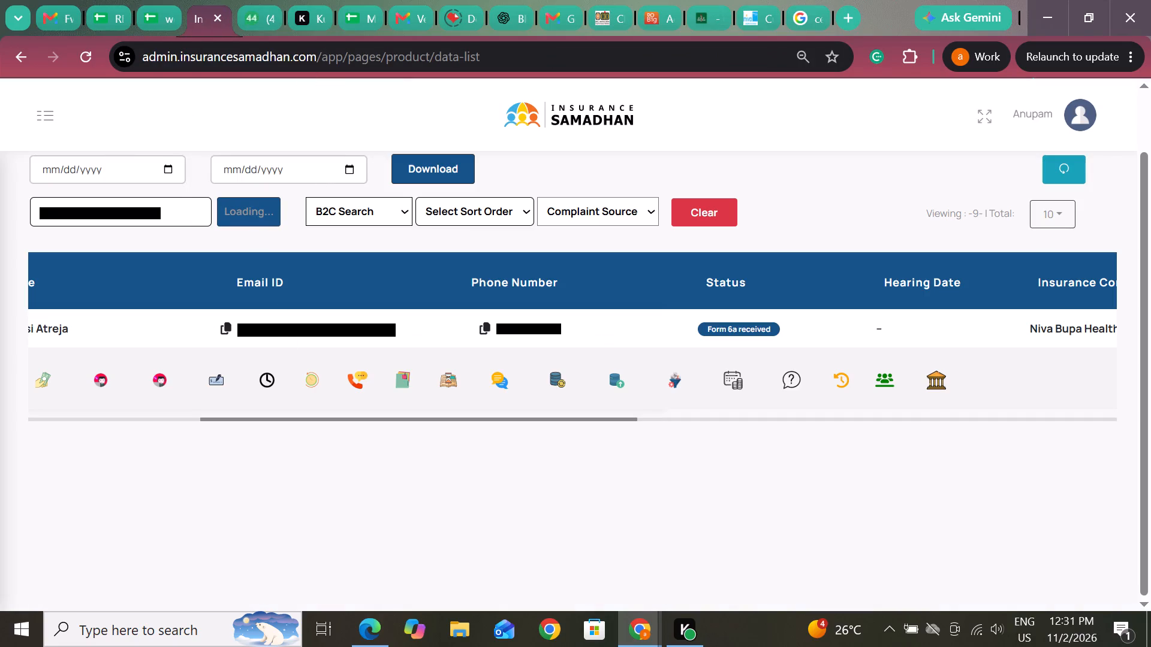
{"action": "scroll", "coordinate": [225, 332], "scroll_direction": "up", "scroll_amount": 1}
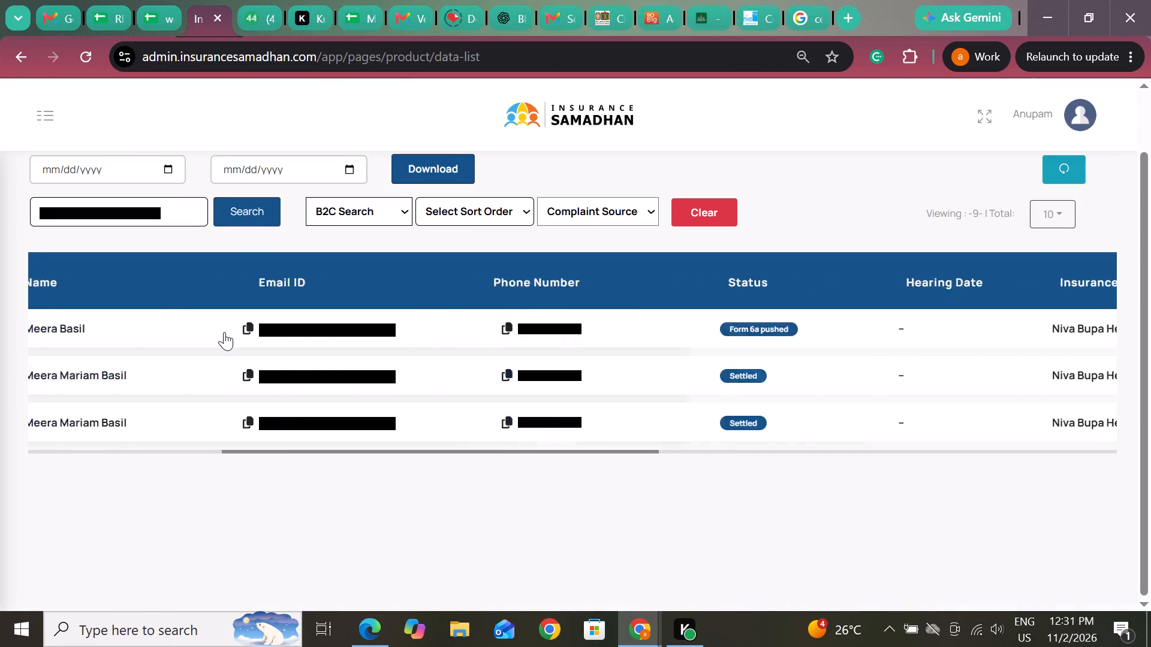
{"action": "scroll", "coordinate": [224, 332], "scroll_direction": "up", "scroll_amount": 1}
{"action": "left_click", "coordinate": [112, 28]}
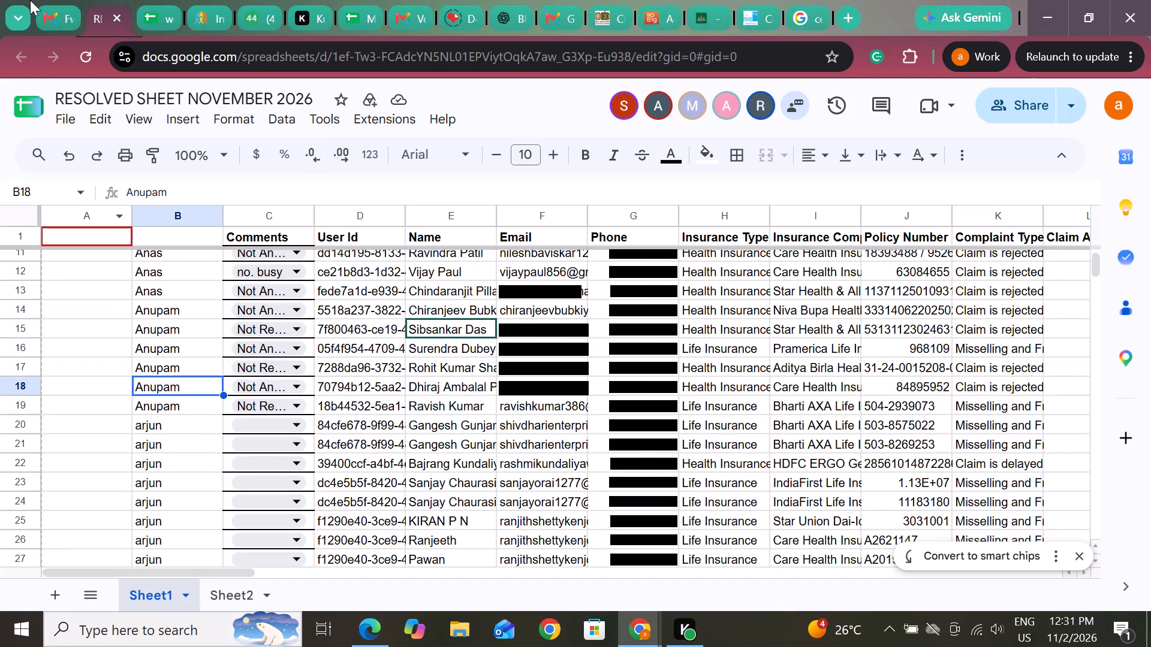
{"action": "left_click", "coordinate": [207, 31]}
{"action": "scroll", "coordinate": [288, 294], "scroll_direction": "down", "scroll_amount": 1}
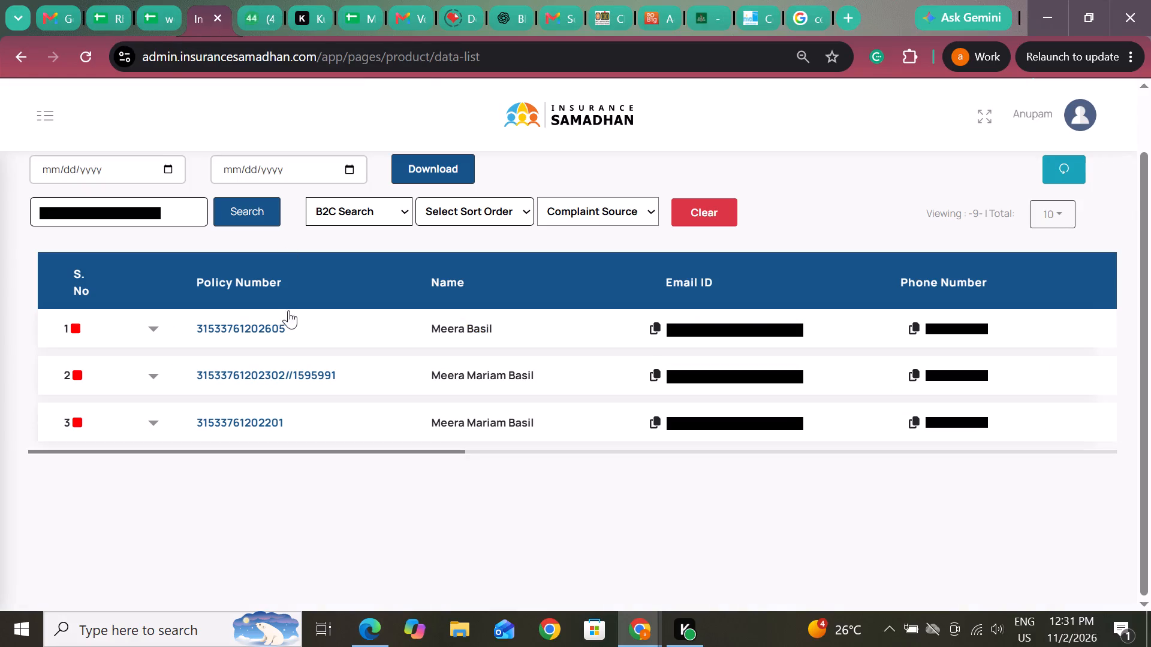
Check the status columns of the three listed complaints against the RESOLVED SHEET NOVEMBER 2026 spreadsheet, and return to the complaints list.
{"action": "scroll", "coordinate": [273, 347], "scroll_direction": "left", "scroll_amount": 4}
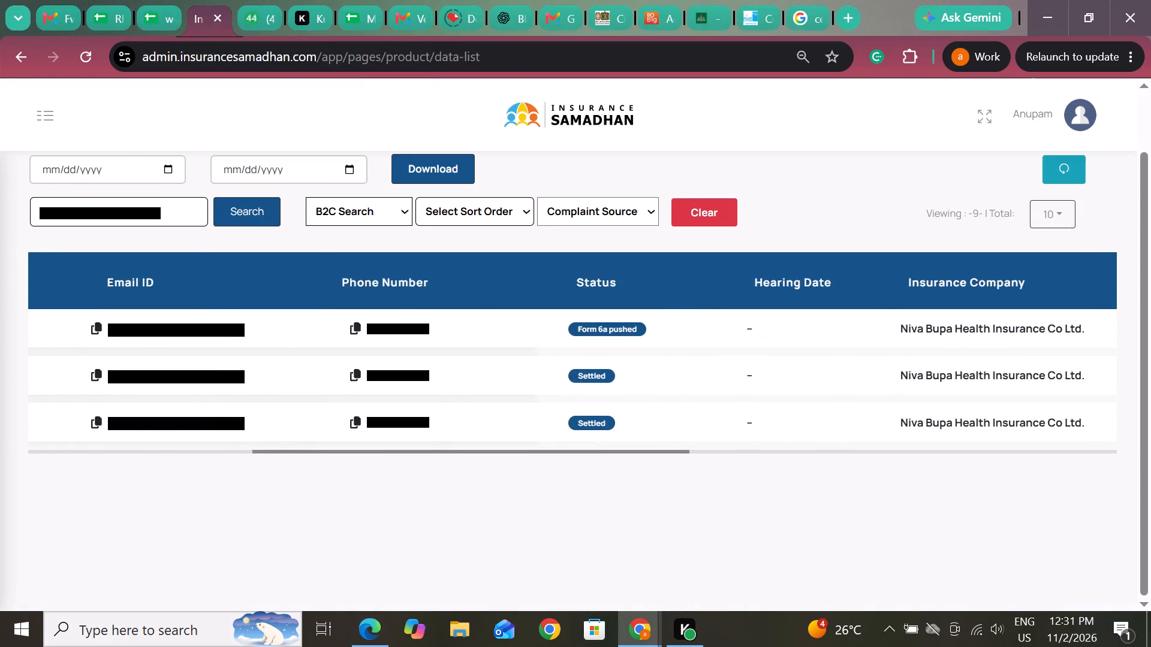
{"action": "scroll", "coordinate": [273, 347], "scroll_direction": "left", "scroll_amount": 3}
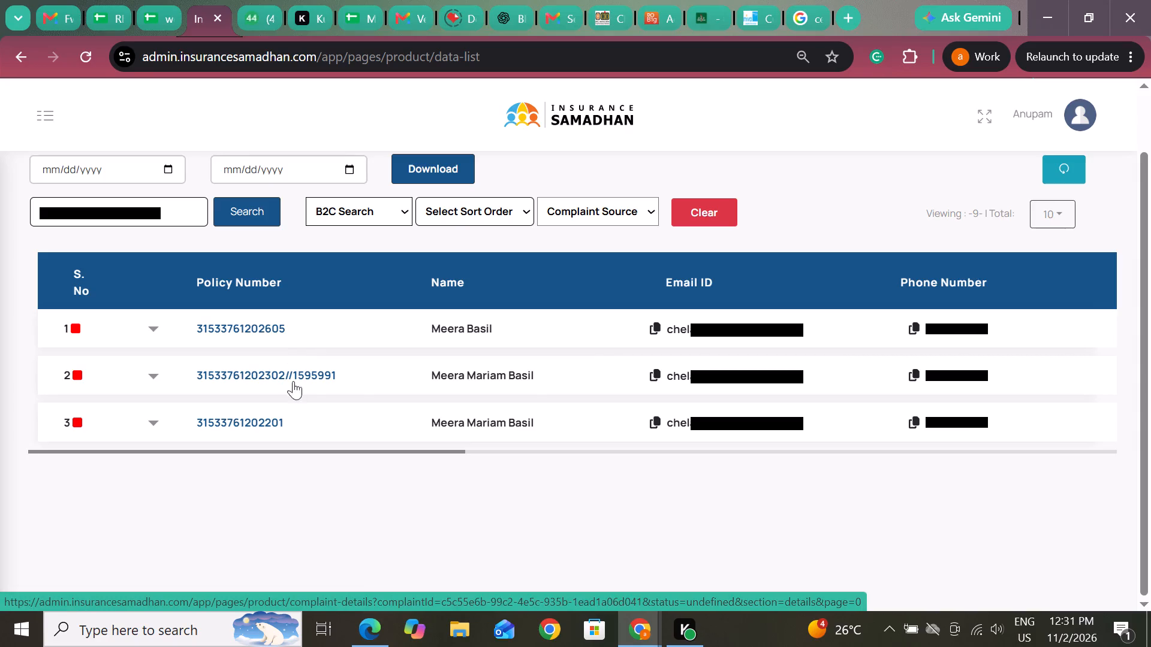
{"action": "left_click", "coordinate": [103, 22]}
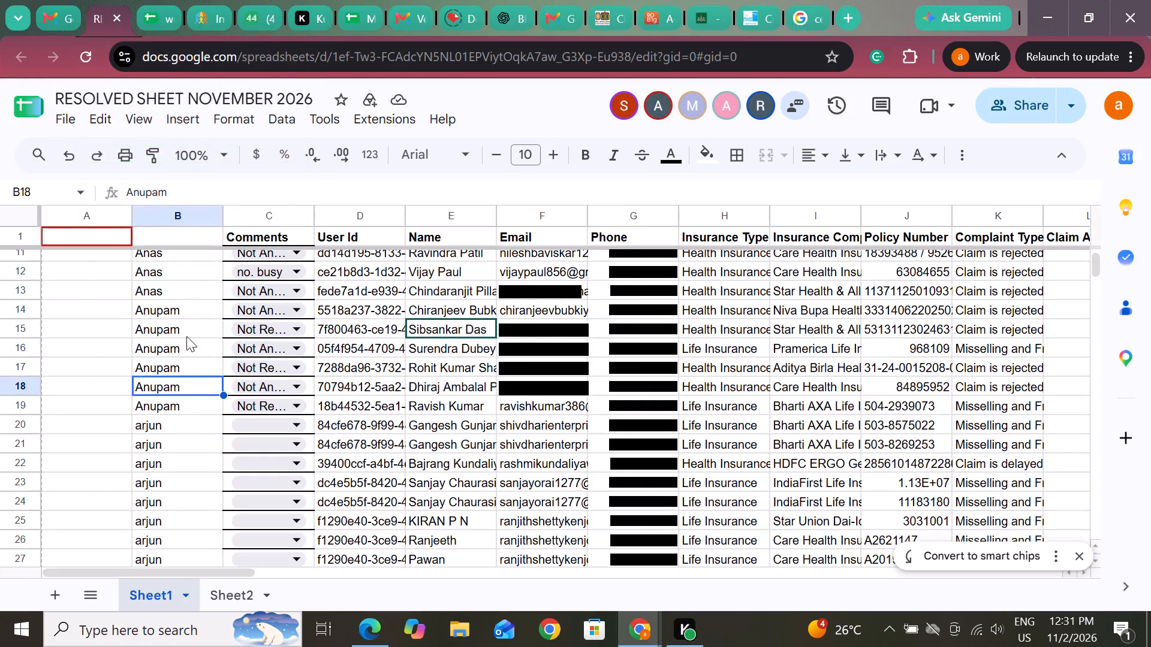
{"action": "left_click", "coordinate": [212, 25]}
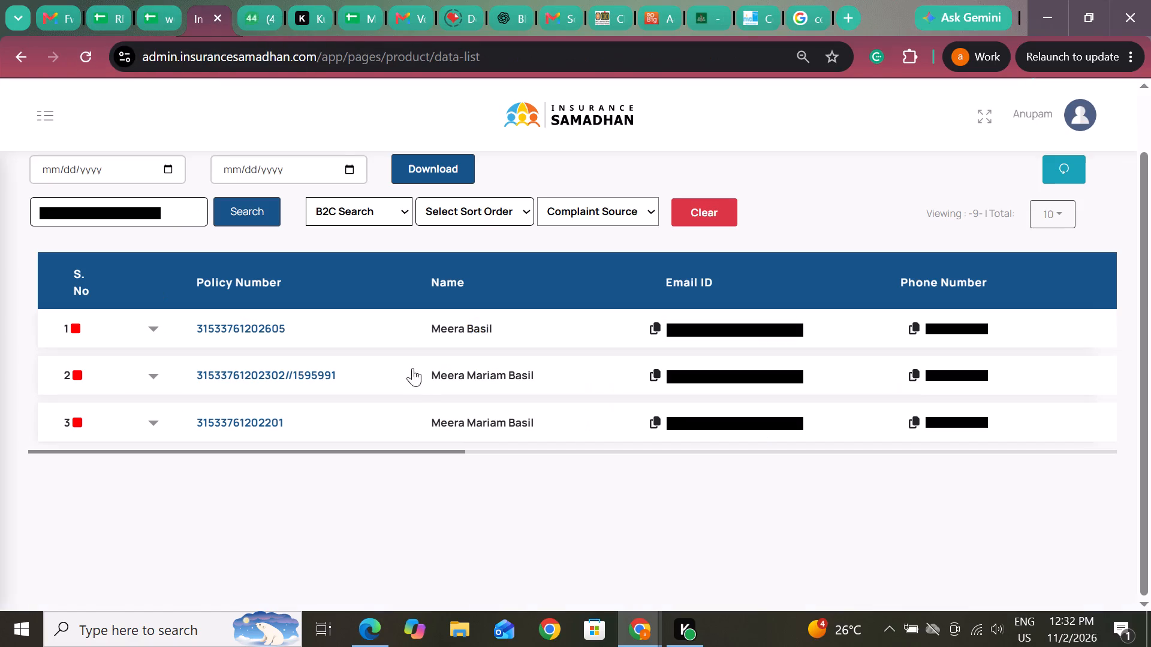
Check the status, insurer, claim amount and complaint type columns of the three listed Niva Bupa complaints.
{"action": "left_click_drag", "start_coordinate": [408, 451], "coordinate": [493, 452]}
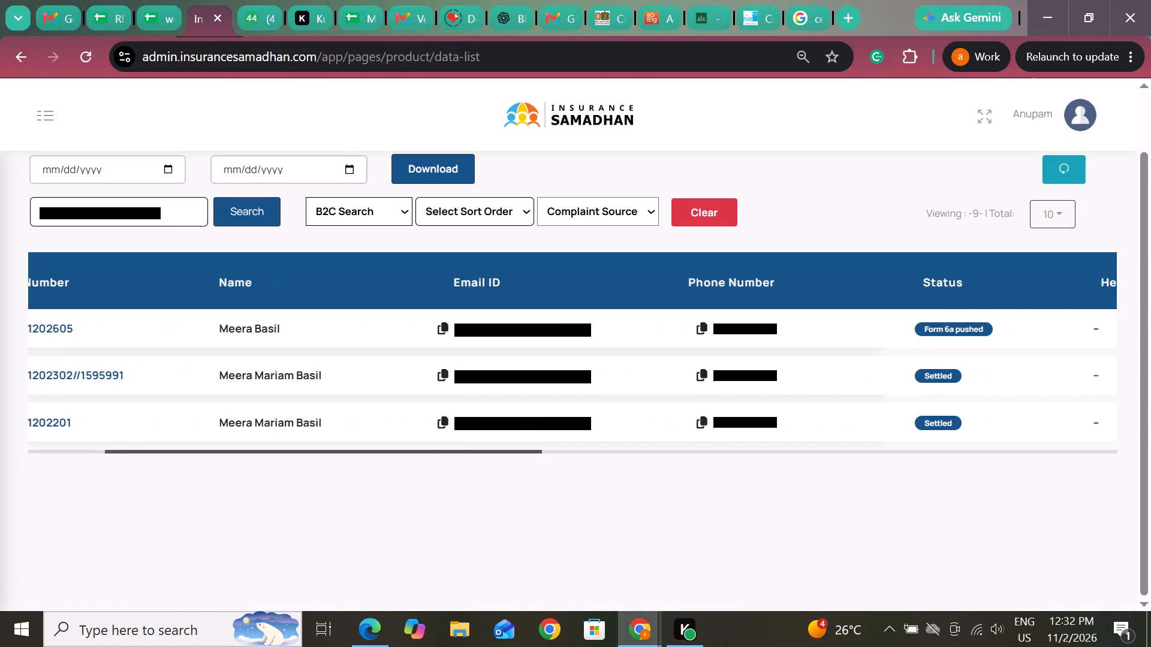
{"action": "left_click_drag", "start_coordinate": [493, 452], "coordinate": [523, 453]}
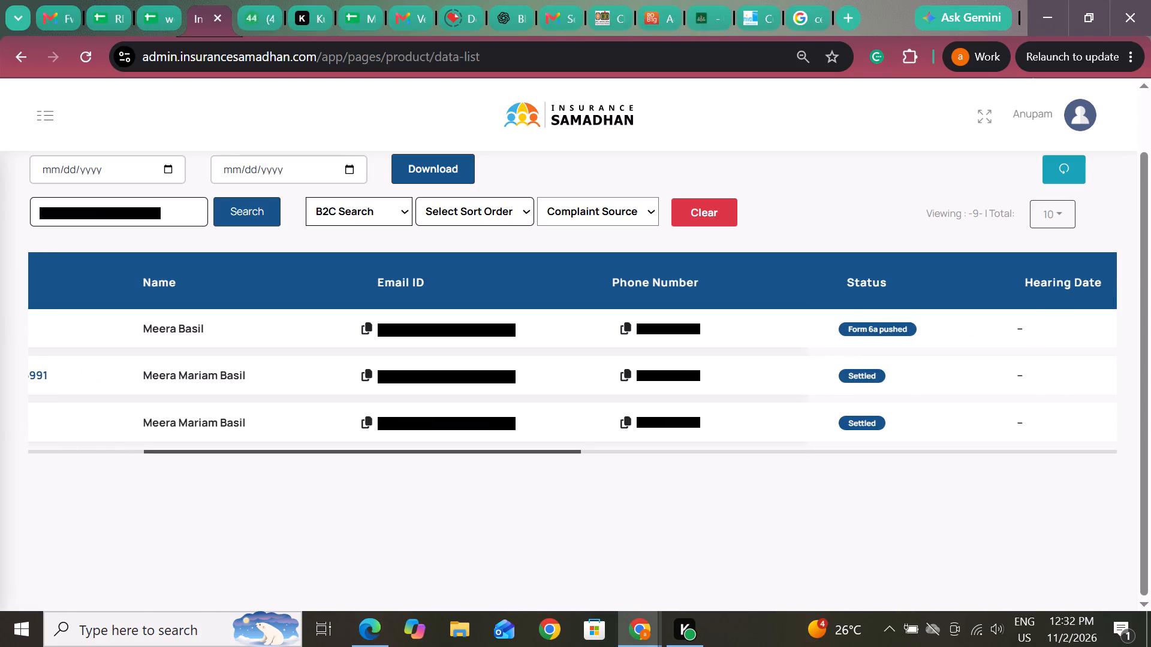
{"action": "left_click_drag", "start_coordinate": [523, 453], "coordinate": [568, 445]}
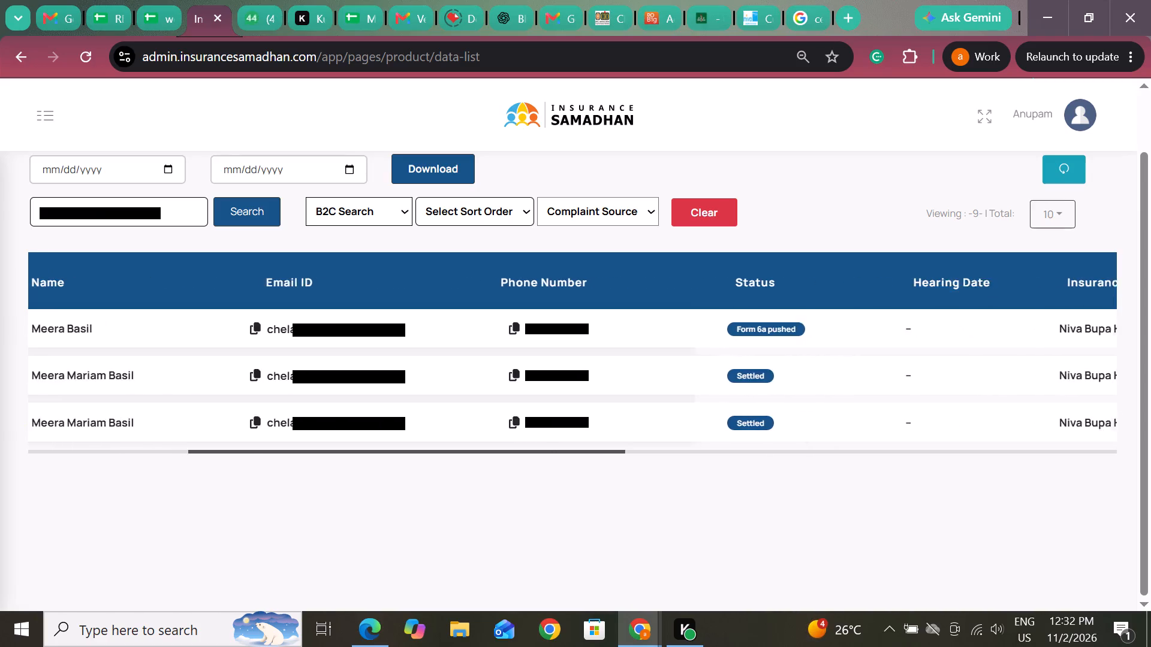
{"action": "left_click_drag", "start_coordinate": [568, 445], "coordinate": [890, 447]}
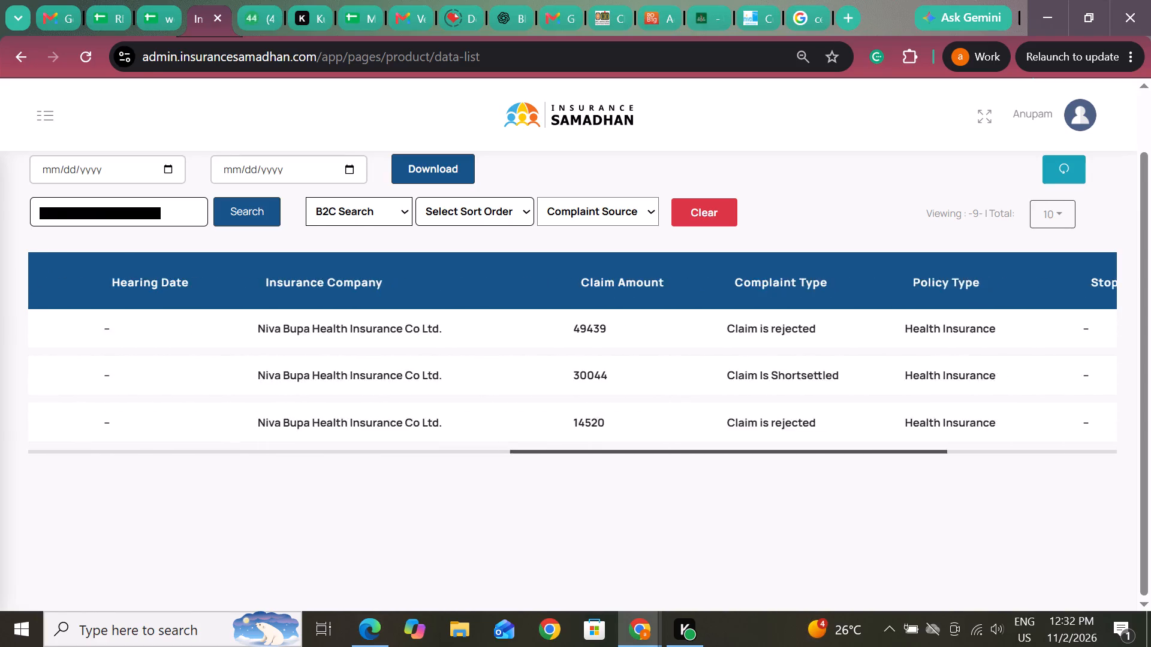
{"action": "left_click_drag", "start_coordinate": [890, 447], "coordinate": [231, 458]}
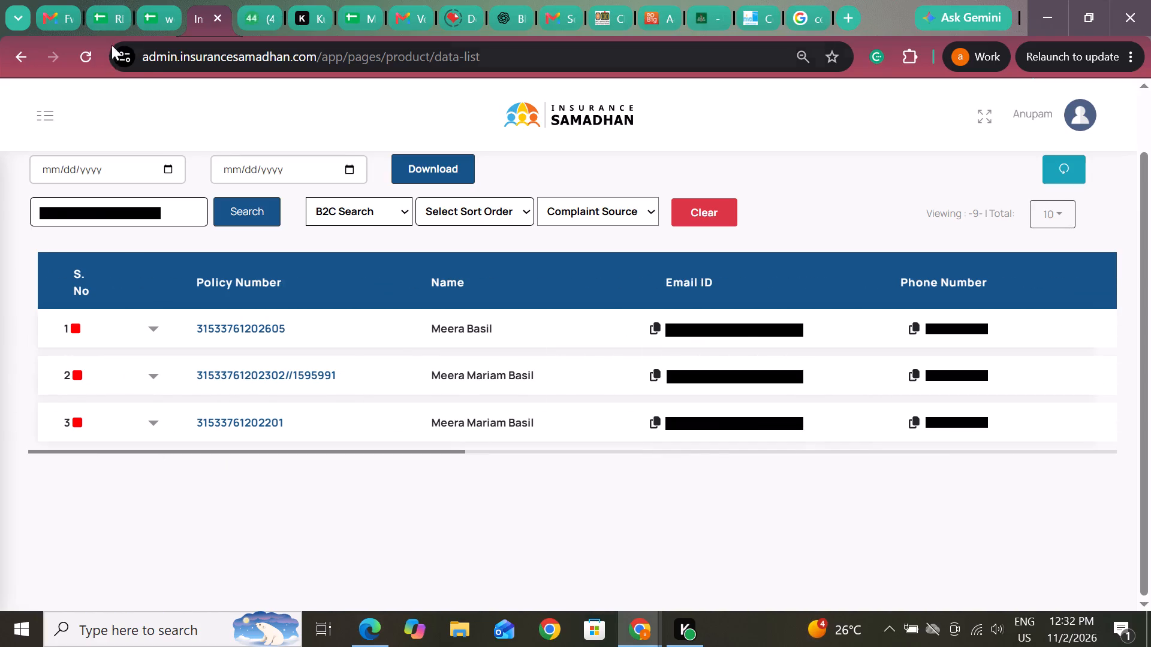
{"action": "left_click", "coordinate": [109, 20]}
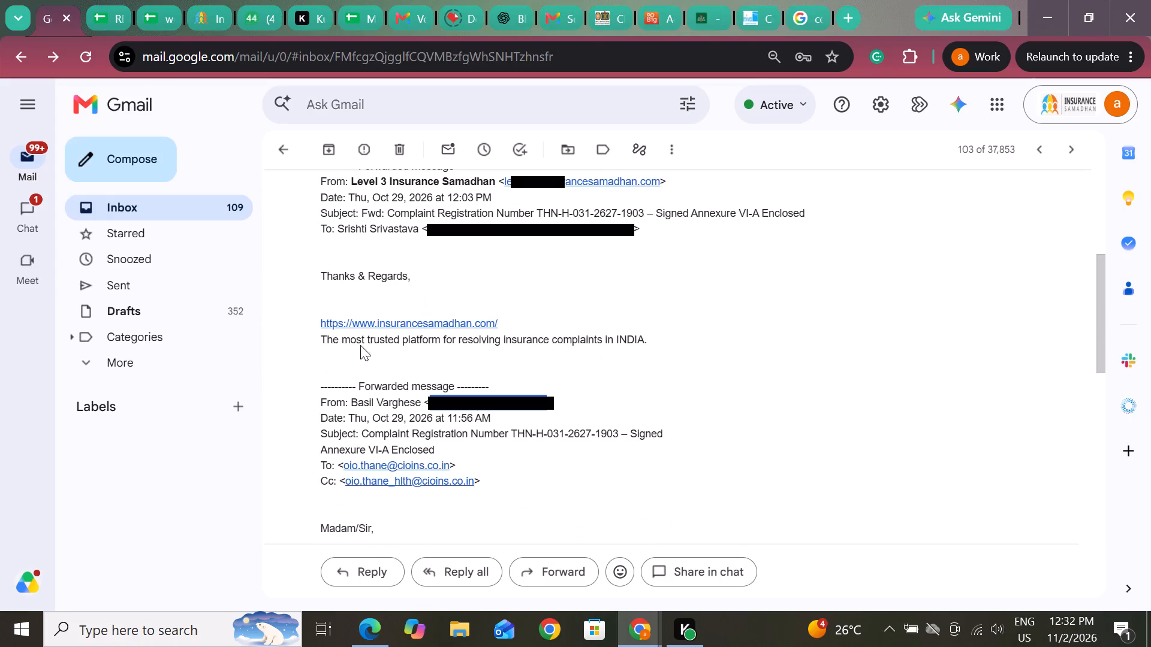
{"action": "left_click", "coordinate": [195, 14]}
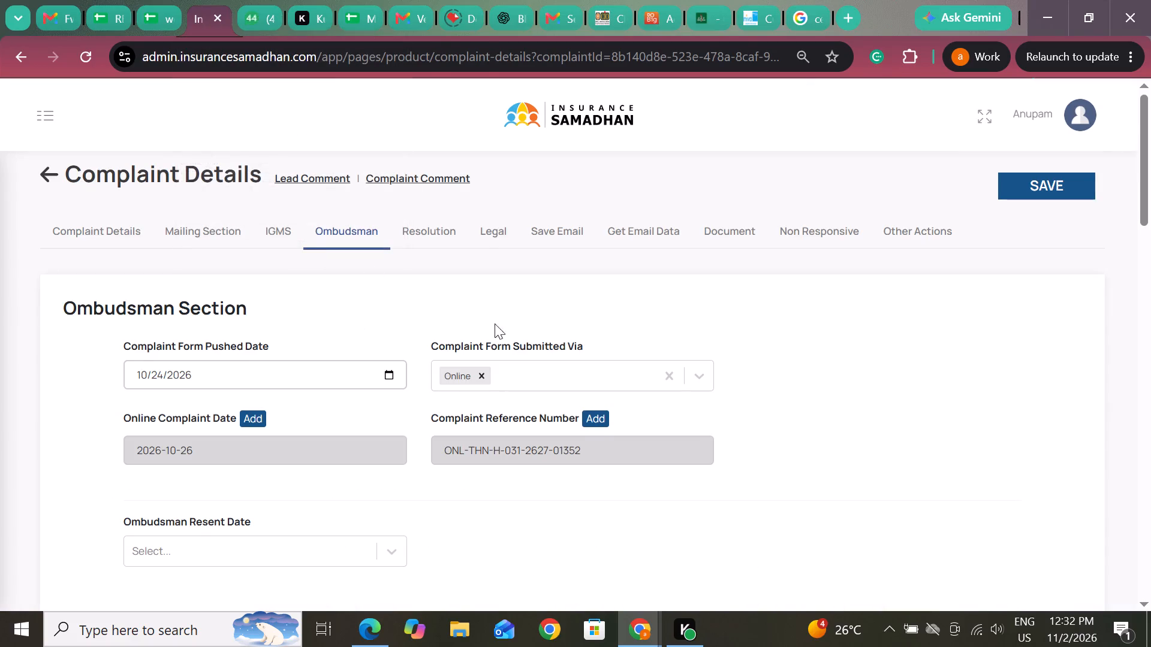
{"action": "scroll", "coordinate": [505, 323], "scroll_direction": "down", "scroll_amount": 6}
{"action": "left_click", "coordinate": [261, 233]}
{"action": "left_click", "coordinate": [192, 277]}
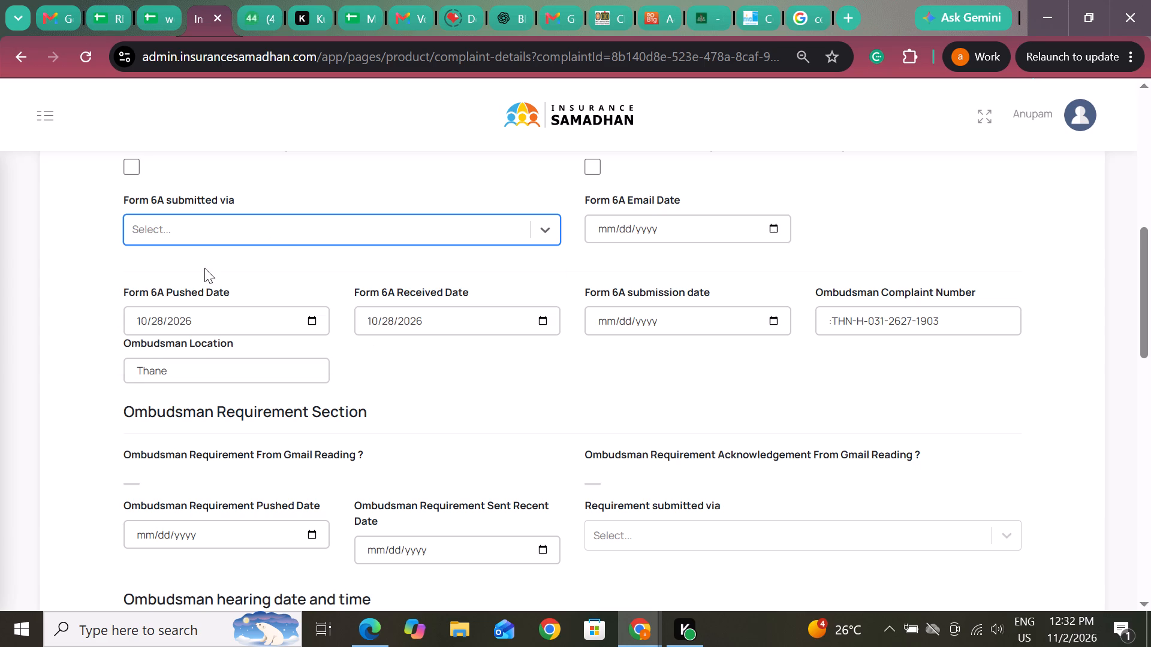
{"action": "left_click", "coordinate": [770, 228]}
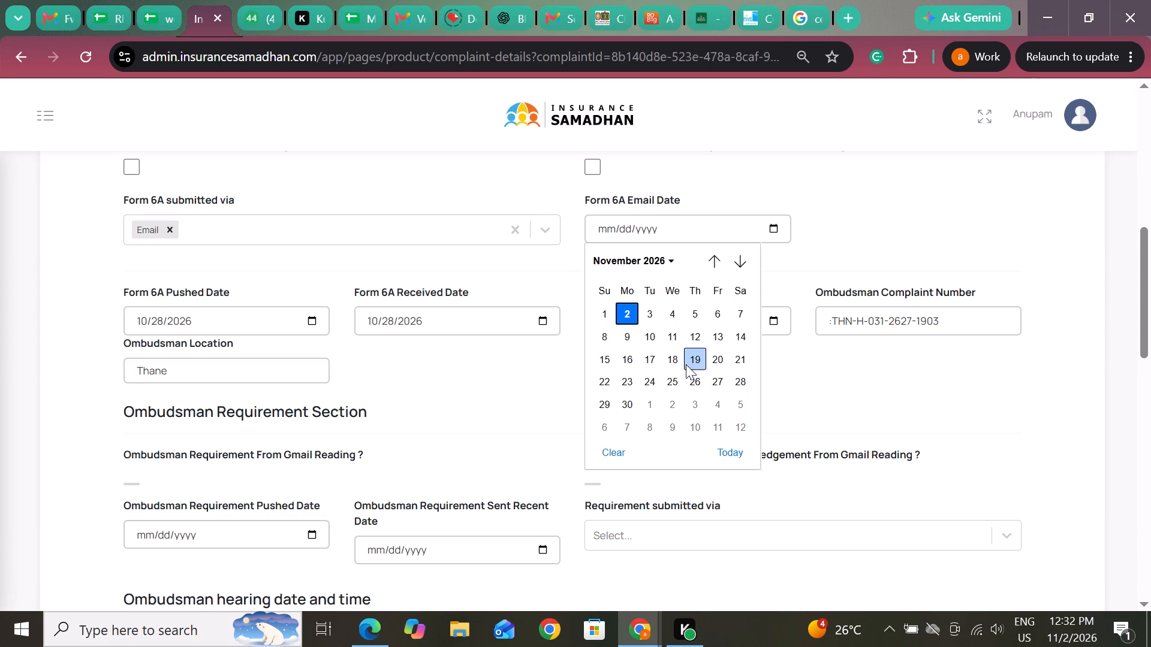
{"action": "left_click", "coordinate": [604, 403]}
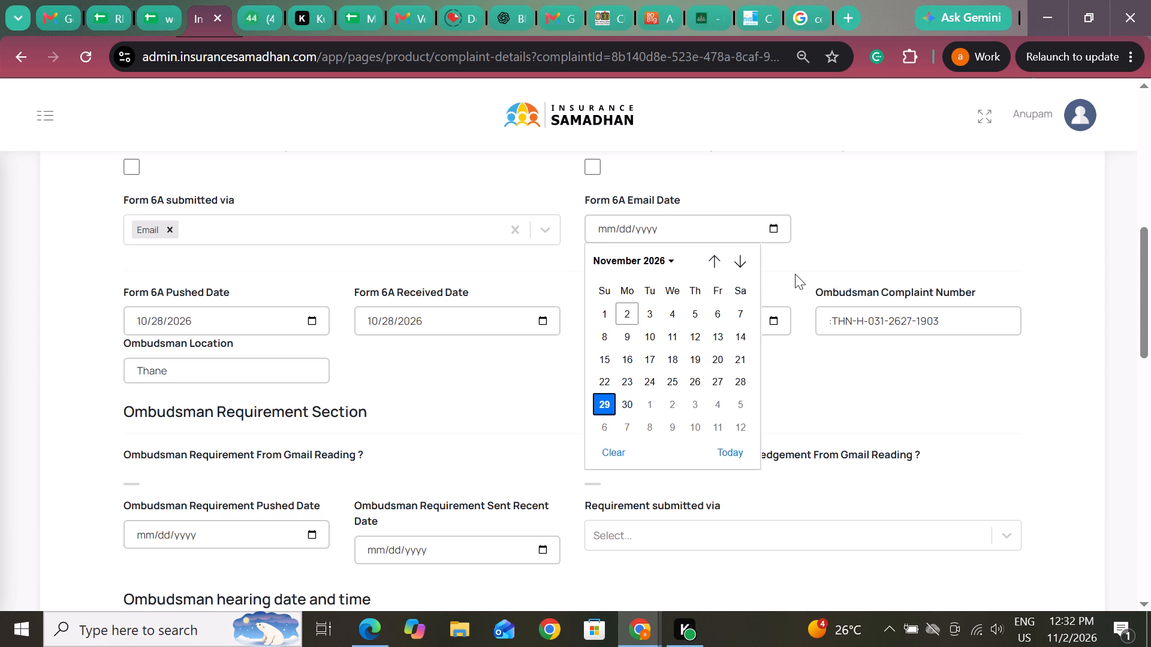
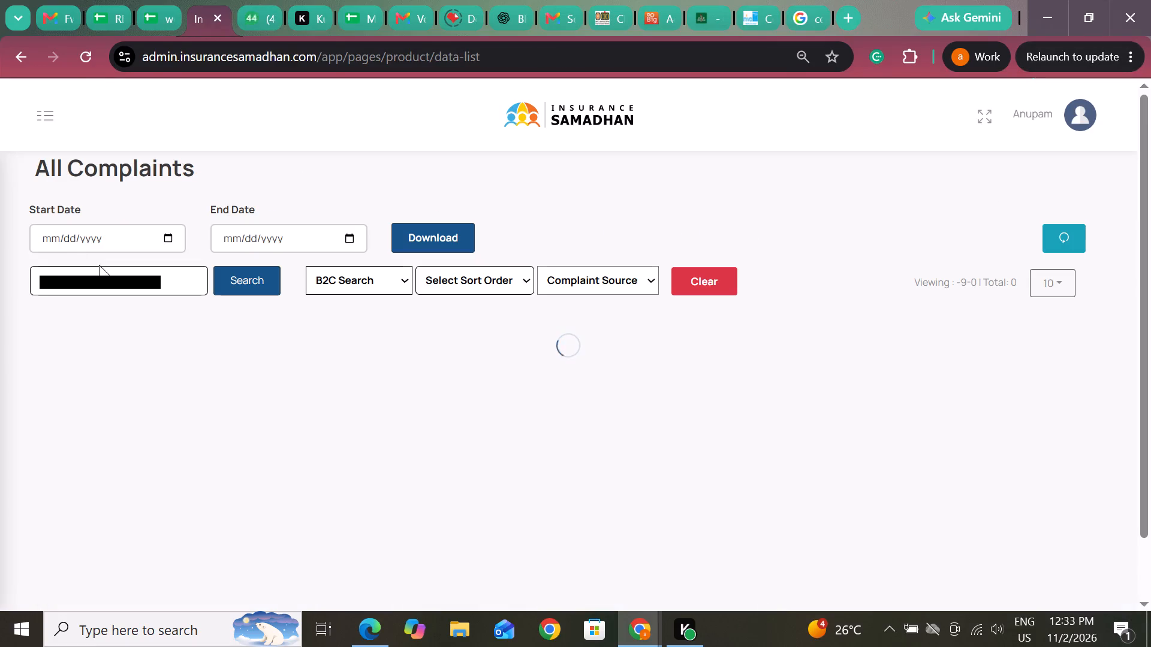
Search all complaints for the copied customer detail and open the matching Aditya Birla Health Insurance complaint.
{"action": "triple_click", "coordinate": [117, 281], "text": "ctrl"}
{"action": "key", "text": "ctrl+v"}
{"action": "left_click", "coordinate": [224, 286]}
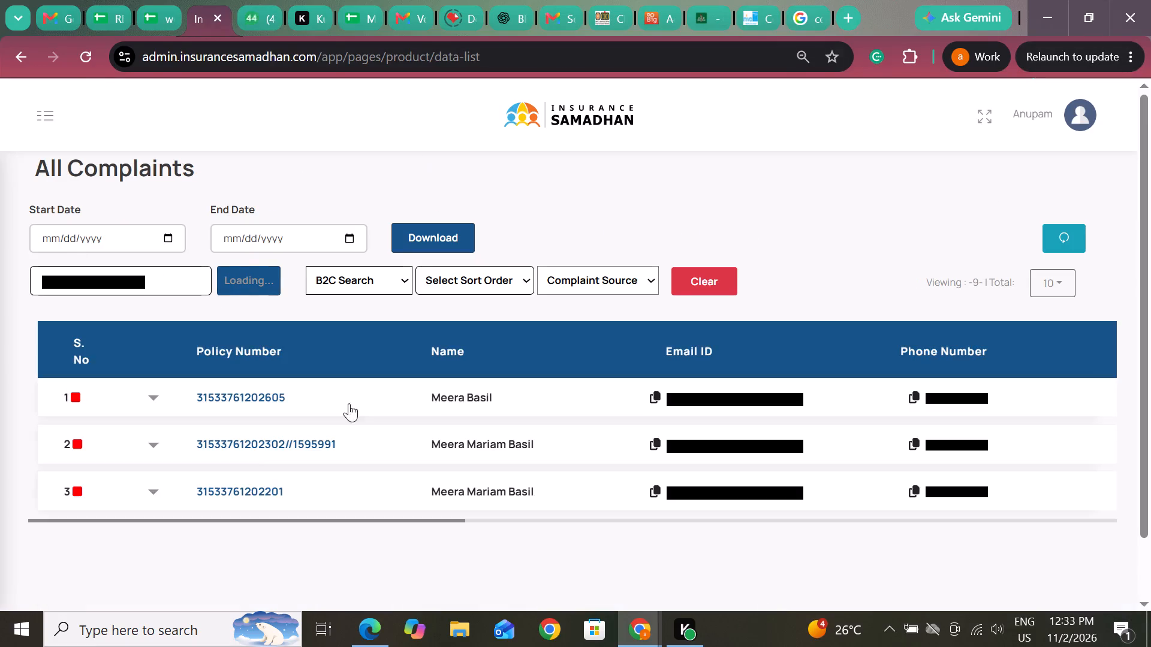
{"action": "scroll", "coordinate": [393, 388], "scroll_direction": "up", "scroll_amount": 1}
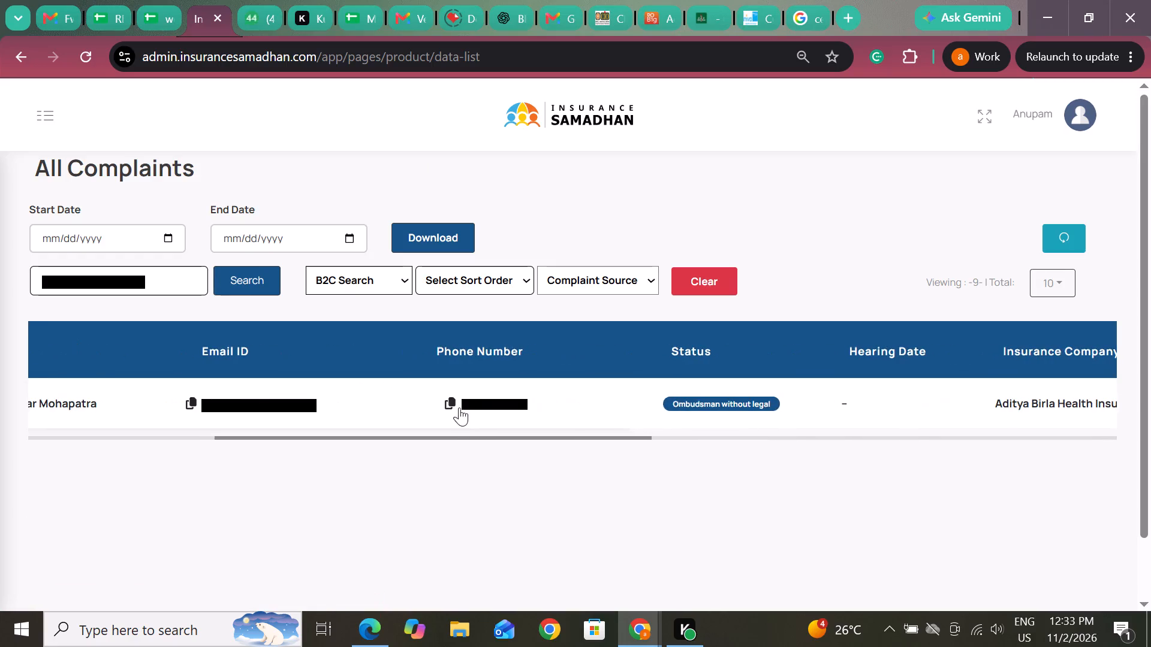
{"action": "scroll", "coordinate": [456, 406], "scroll_direction": "up", "scroll_amount": 1}
{"action": "left_click", "coordinate": [296, 383]}
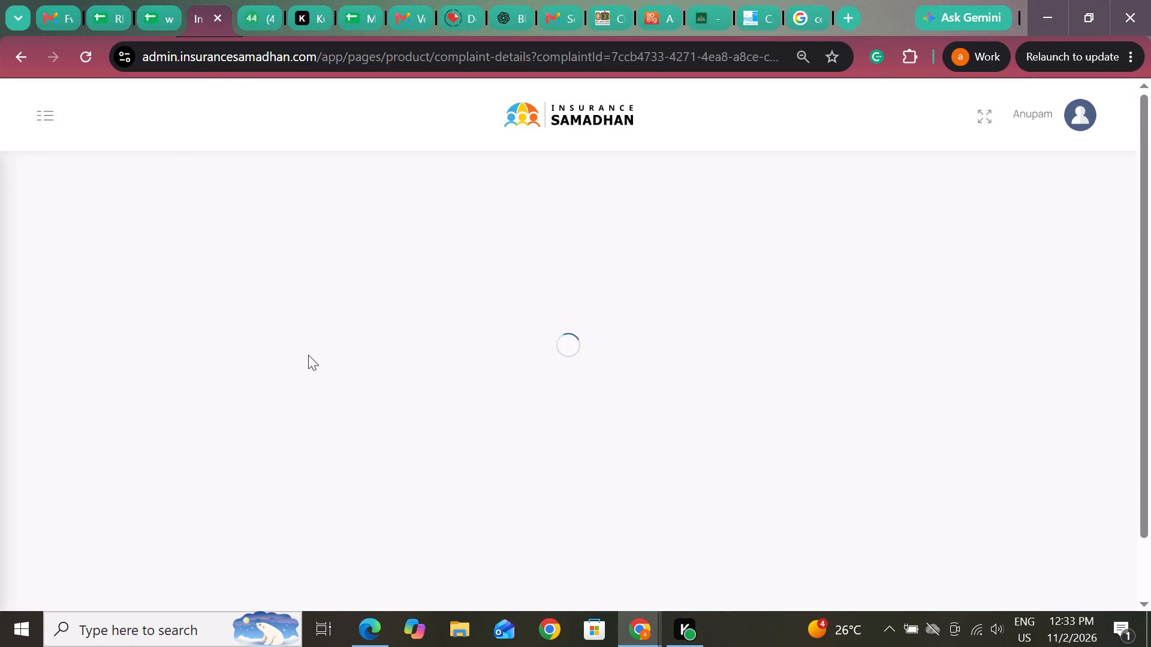
Fill in the Form 6A Received Date in the complaint's Ombudsman section, save the complaint, and return to the complaints list.
{"action": "left_click", "coordinate": [350, 234]}
{"action": "scroll", "coordinate": [583, 260], "scroll_direction": "down", "scroll_amount": 5}
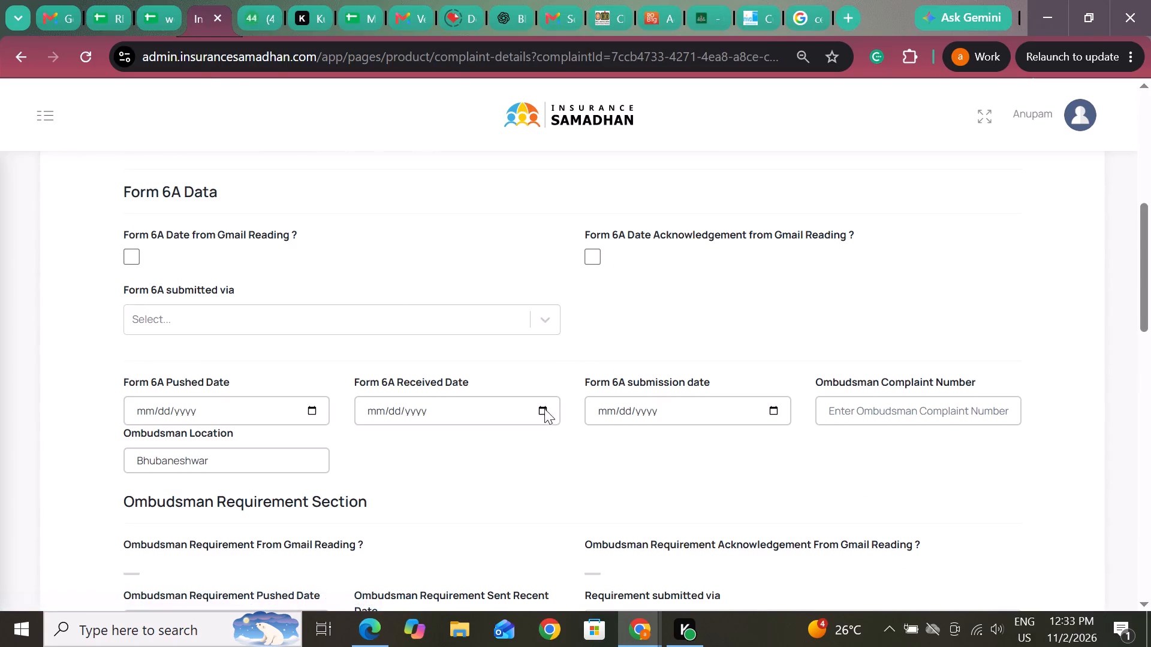
{"action": "left_click", "coordinate": [541, 411]}
{"action": "left_click", "coordinate": [503, 376]}
{"action": "scroll", "coordinate": [956, 215], "scroll_direction": "up", "scroll_amount": 6}
{"action": "left_click", "coordinate": [993, 193]}
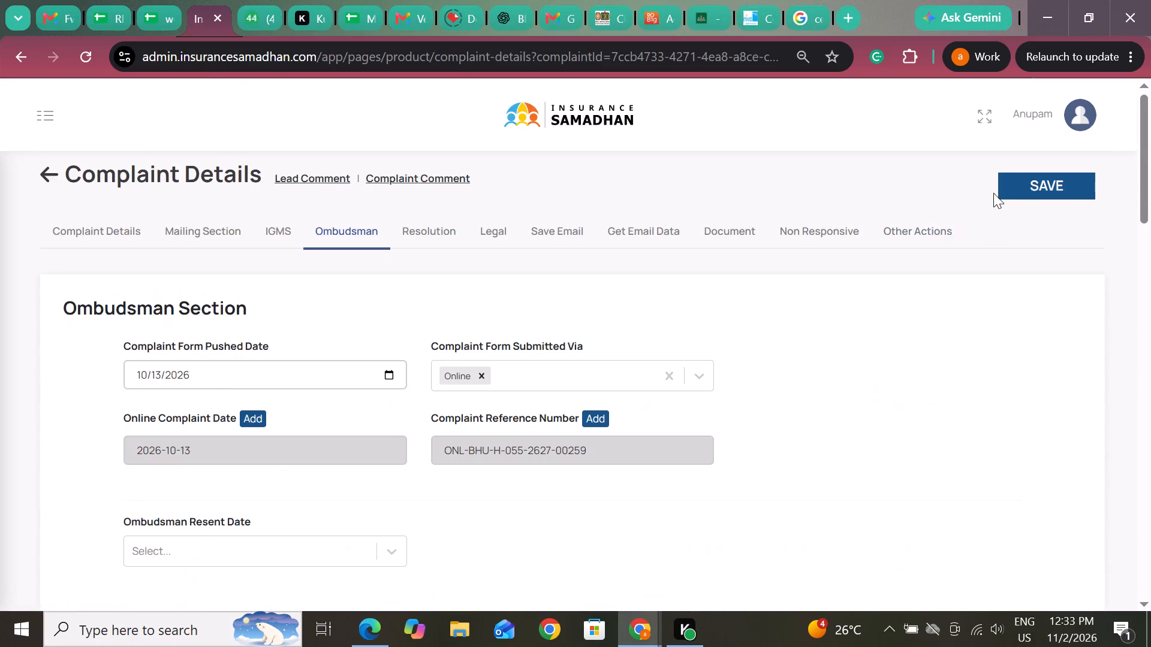
{"action": "left_click", "coordinate": [1013, 194]}
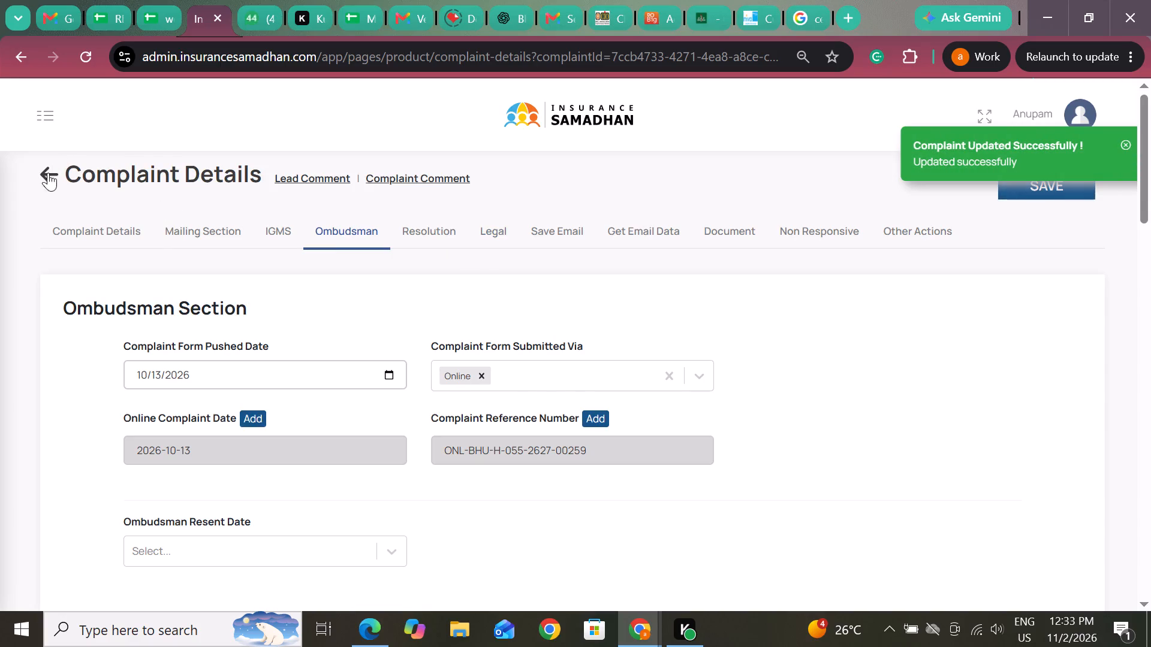
{"action": "left_click", "coordinate": [44, 178]}
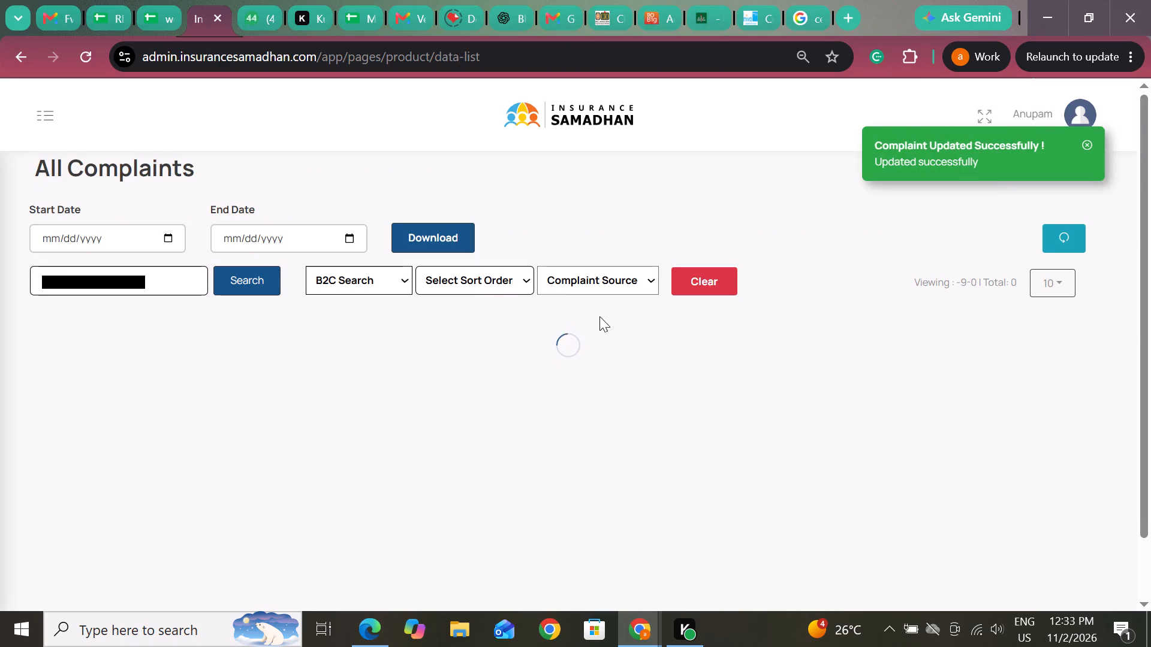
Copy the customer's phone number from the complaint row and call it through the Smartflo dialer.
{"action": "scroll", "coordinate": [499, 383], "scroll_direction": "left", "scroll_amount": 1}
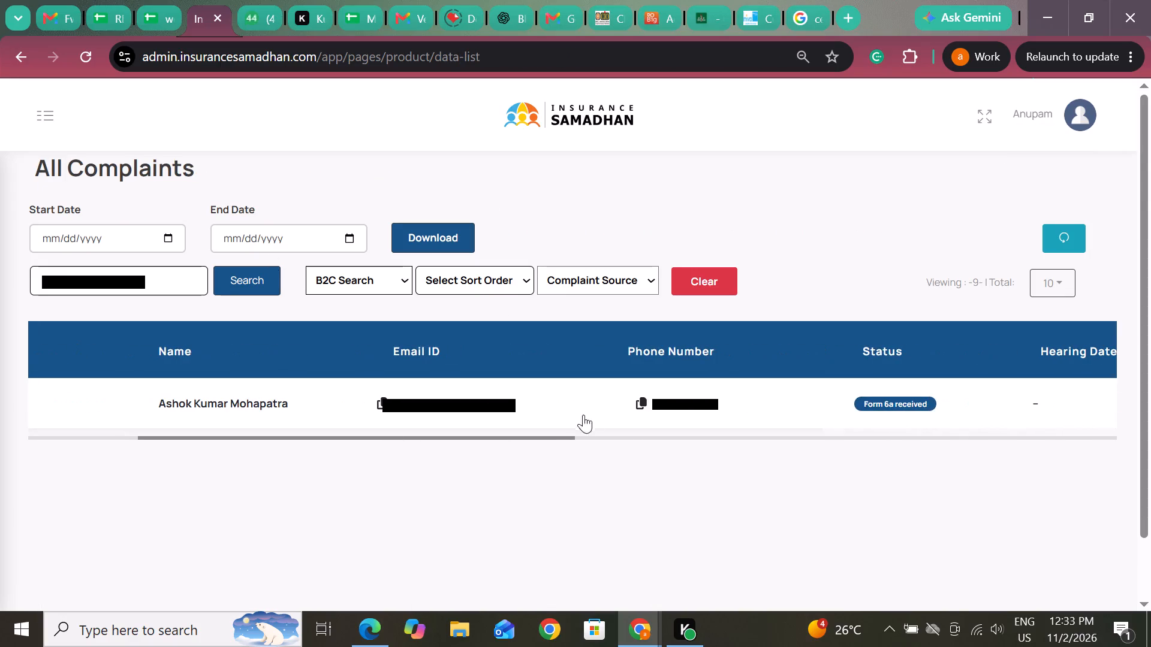
{"action": "scroll", "coordinate": [583, 415], "scroll_direction": "left", "scroll_amount": 1}
{"action": "left_click", "coordinate": [638, 404]}
{"action": "scroll", "coordinate": [639, 404], "scroll_direction": "left", "scroll_amount": 1}
{"action": "left_click", "coordinate": [656, 32]}
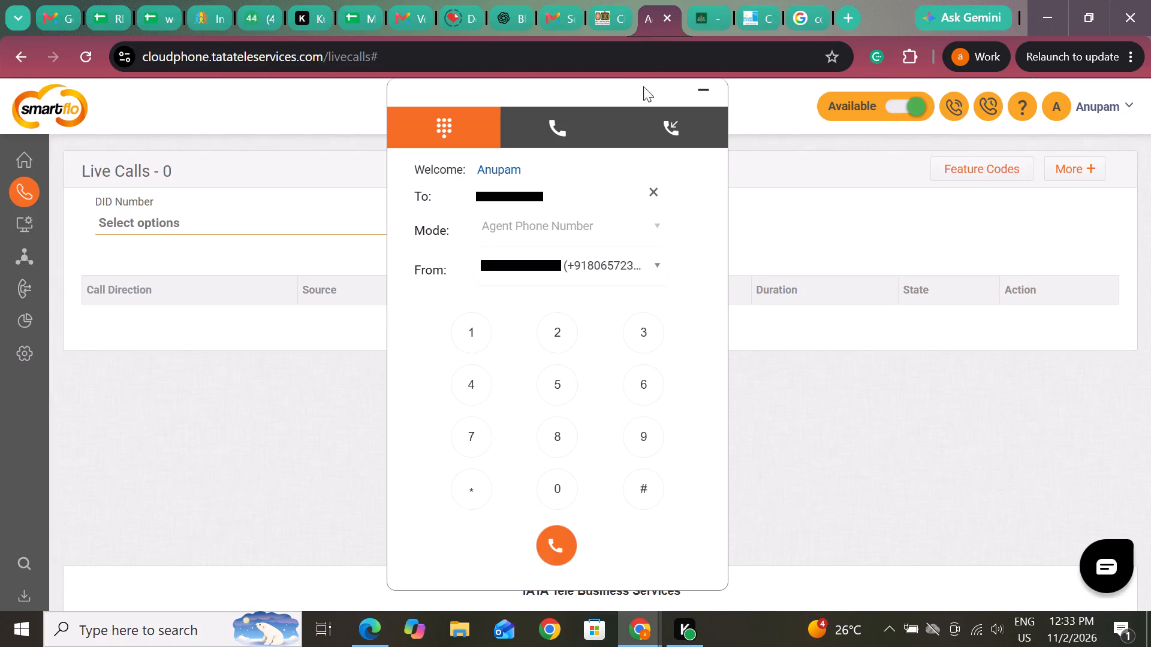
{"action": "double_click", "coordinate": [544, 197], "text": "ctrl"}
{"action": "key", "text": "ctrl+v"}
{"action": "left_click", "coordinate": [552, 561]}
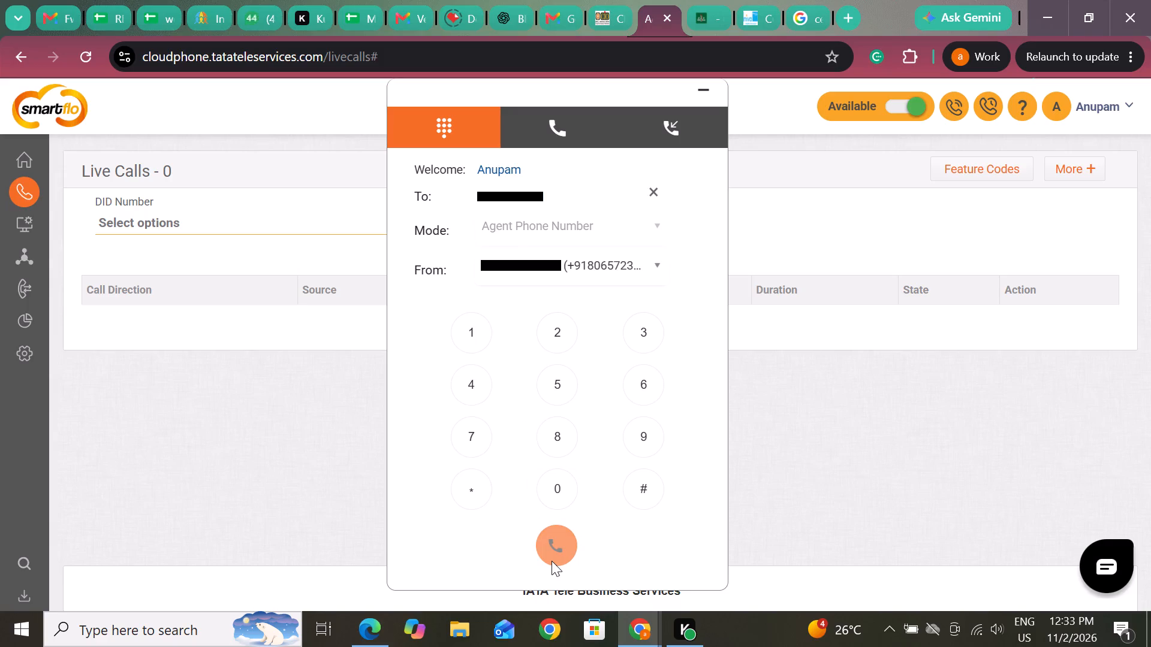
Return to the complaints list and bring up the called customer's policy entry.
{"action": "scroll", "coordinate": [159, 131], "scroll_direction": "up", "scroll_amount": 6}
{"action": "left_click", "coordinate": [203, 35]}
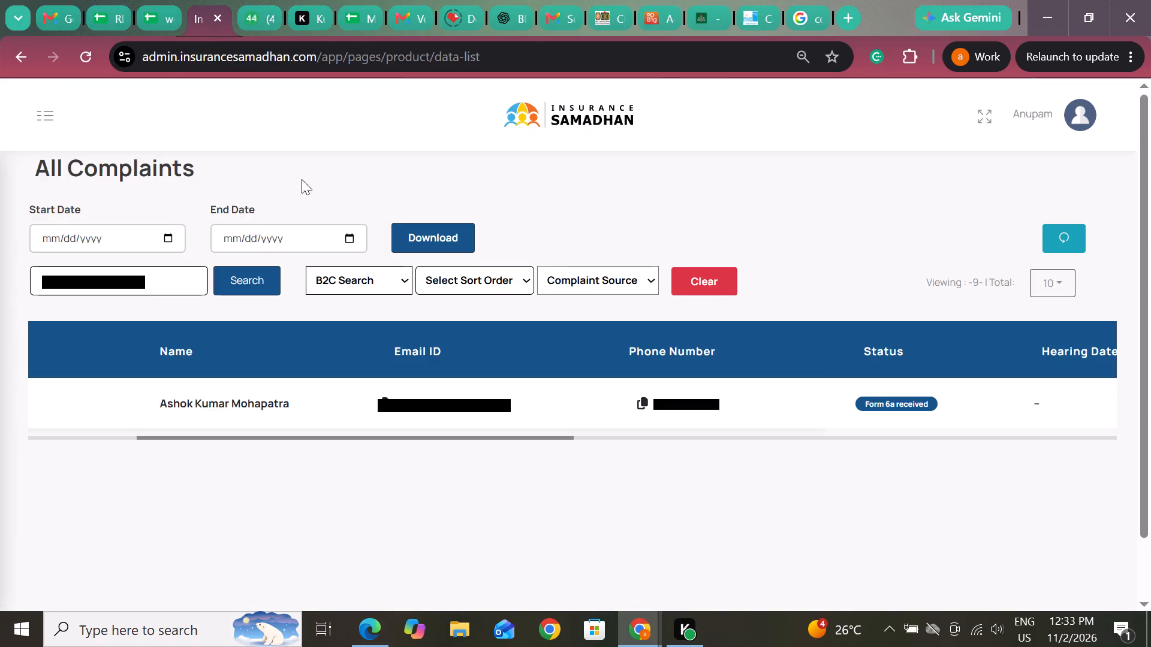
{"action": "scroll", "coordinate": [263, 376], "scroll_direction": "up", "scroll_amount": 1}
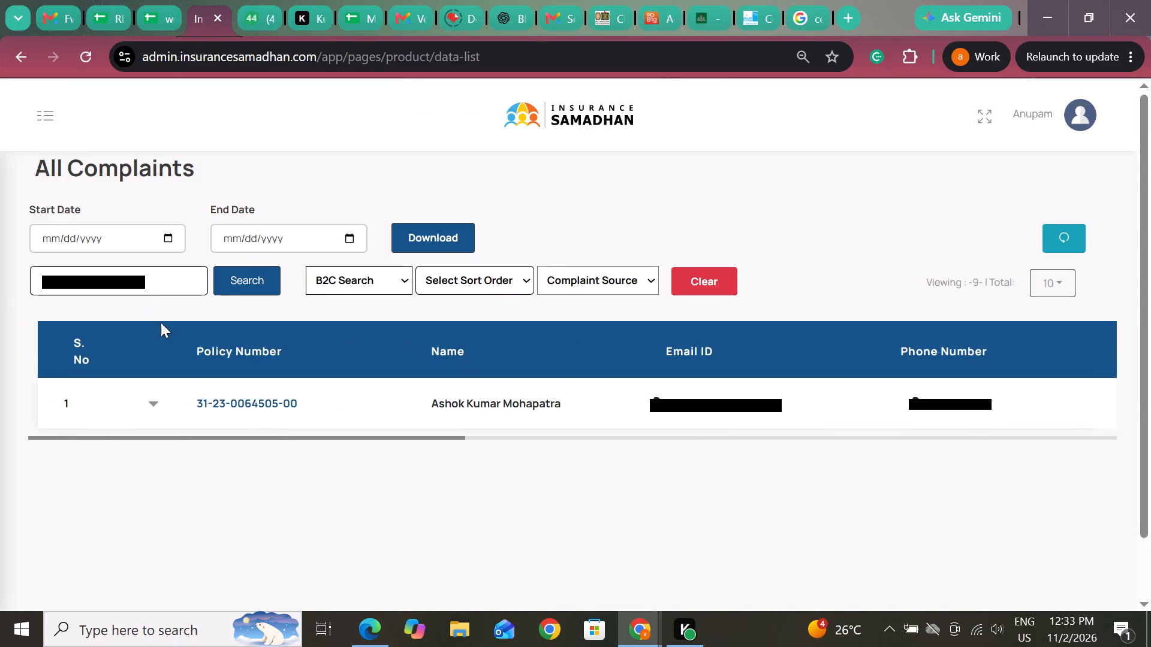
{"action": "scroll", "coordinate": [174, 343], "scroll_direction": "down", "scroll_amount": 3}
{"action": "scroll", "coordinate": [215, 389], "scroll_direction": "left", "scroll_amount": 1}
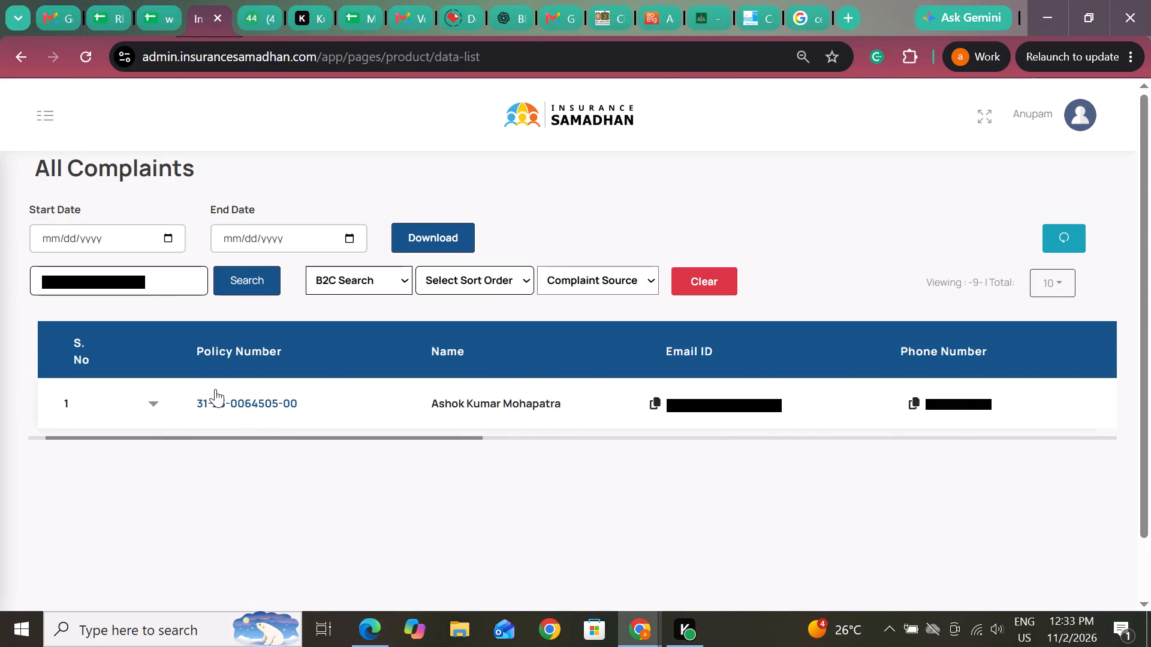
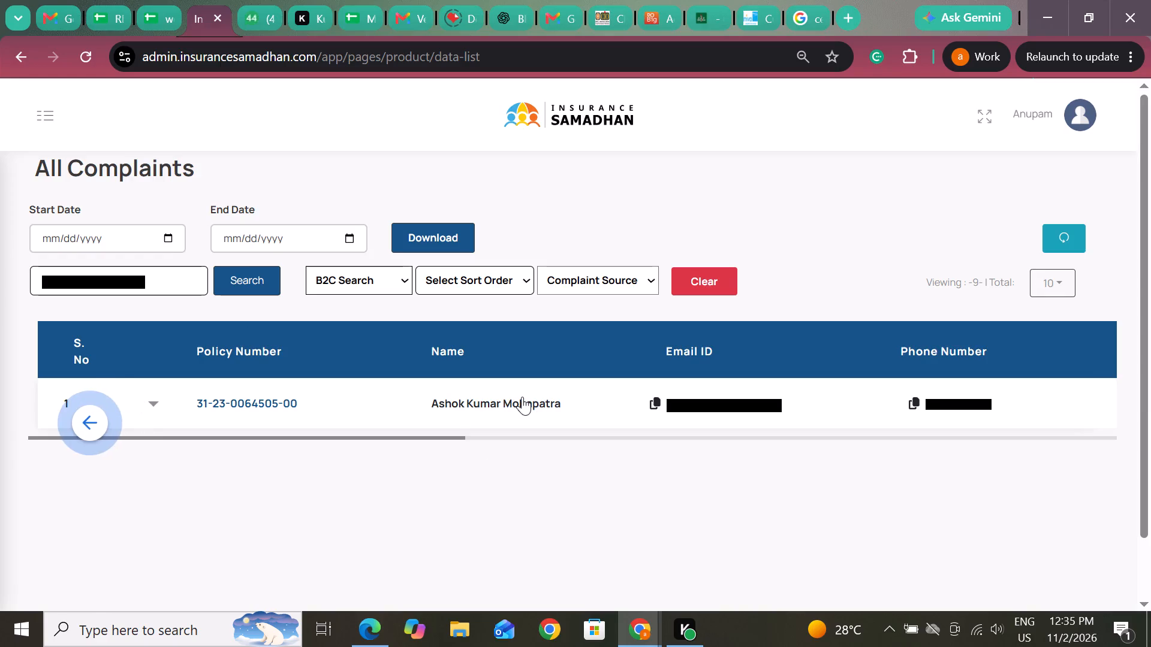
{"action": "scroll", "coordinate": [522, 397], "scroll_direction": "left", "scroll_amount": 1}
{"action": "scroll", "coordinate": [581, 401], "scroll_direction": "left", "scroll_amount": 1}
{"action": "scroll", "coordinate": [652, 404], "scroll_direction": "left", "scroll_amount": 1}
{"action": "left_click", "coordinate": [751, 407]}
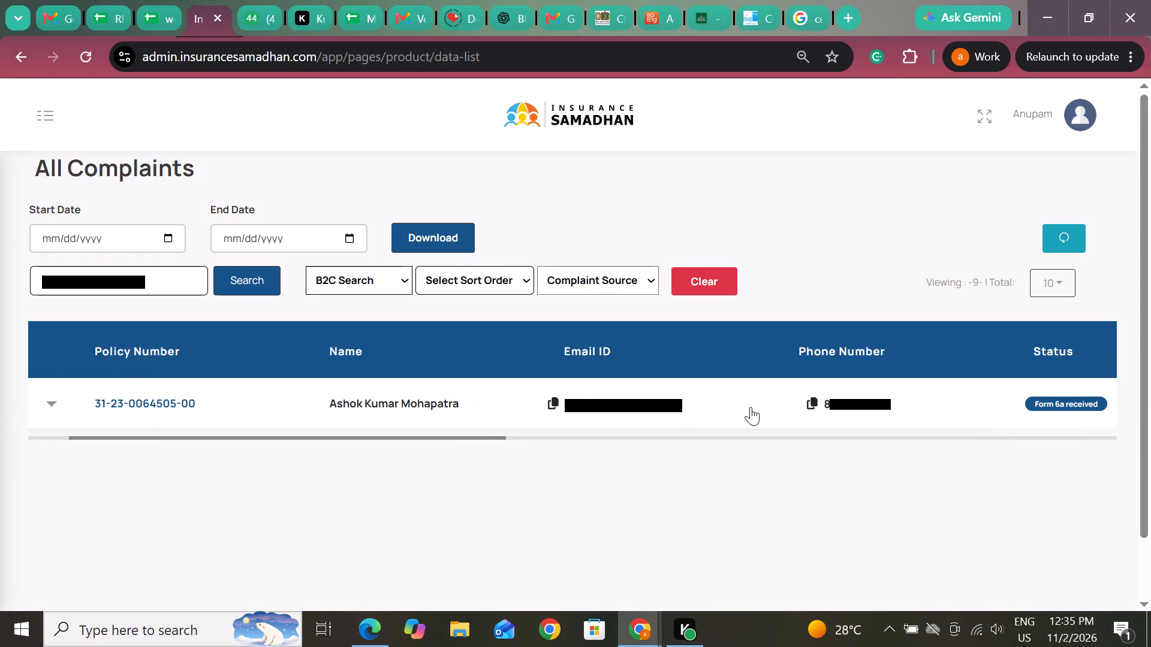
{"action": "scroll", "coordinate": [815, 468], "scroll_direction": "left", "scroll_amount": 1}
{"action": "left_click", "coordinate": [833, 460]}
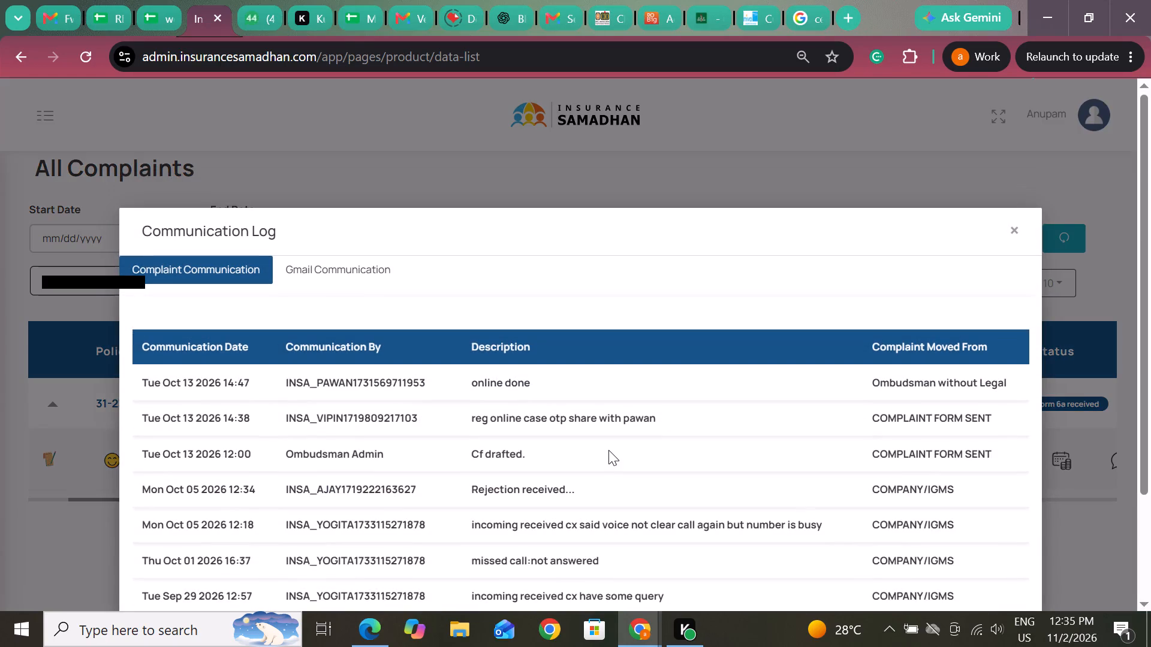
{"action": "left_click", "coordinate": [366, 133]}
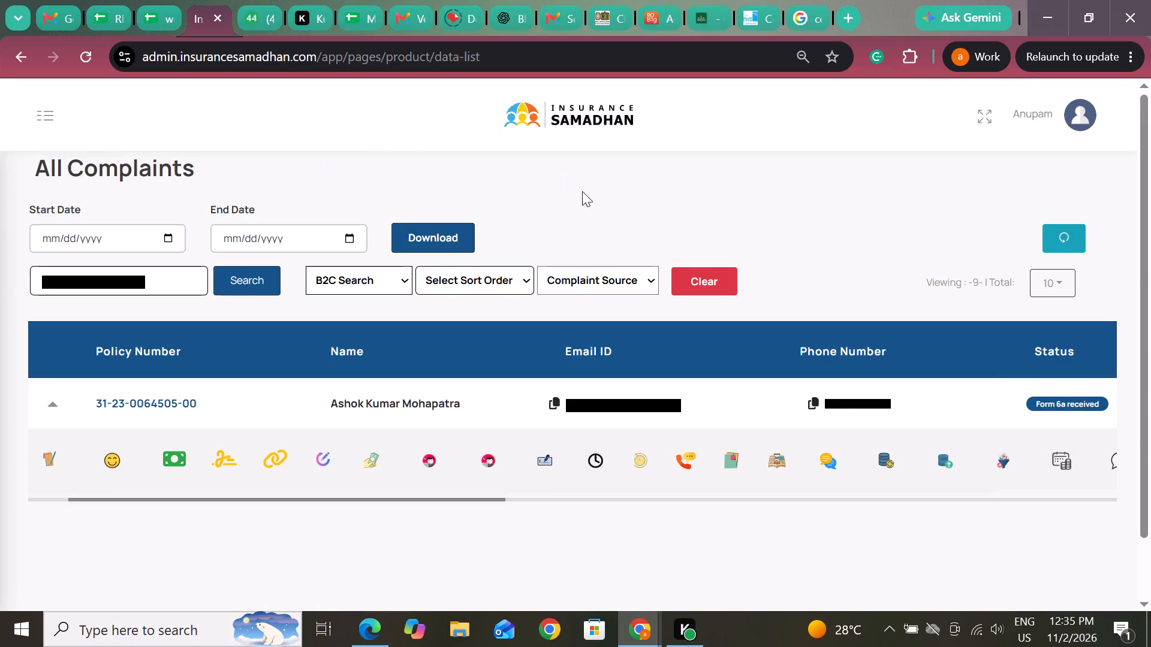
{"action": "left_click", "coordinate": [814, 458]}
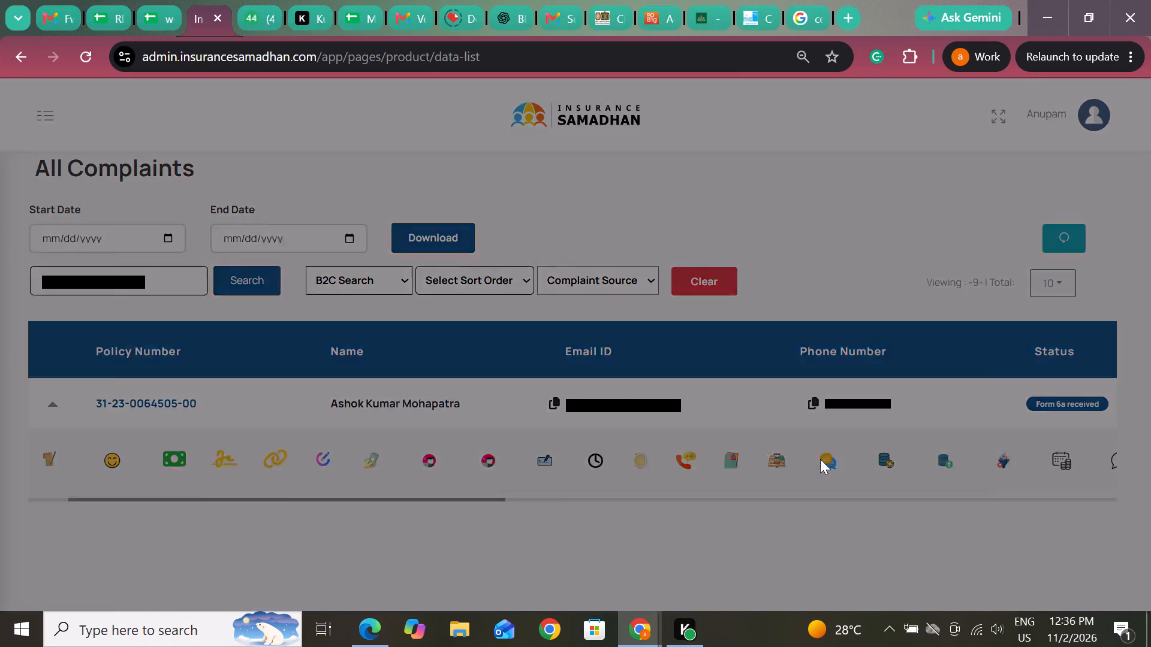
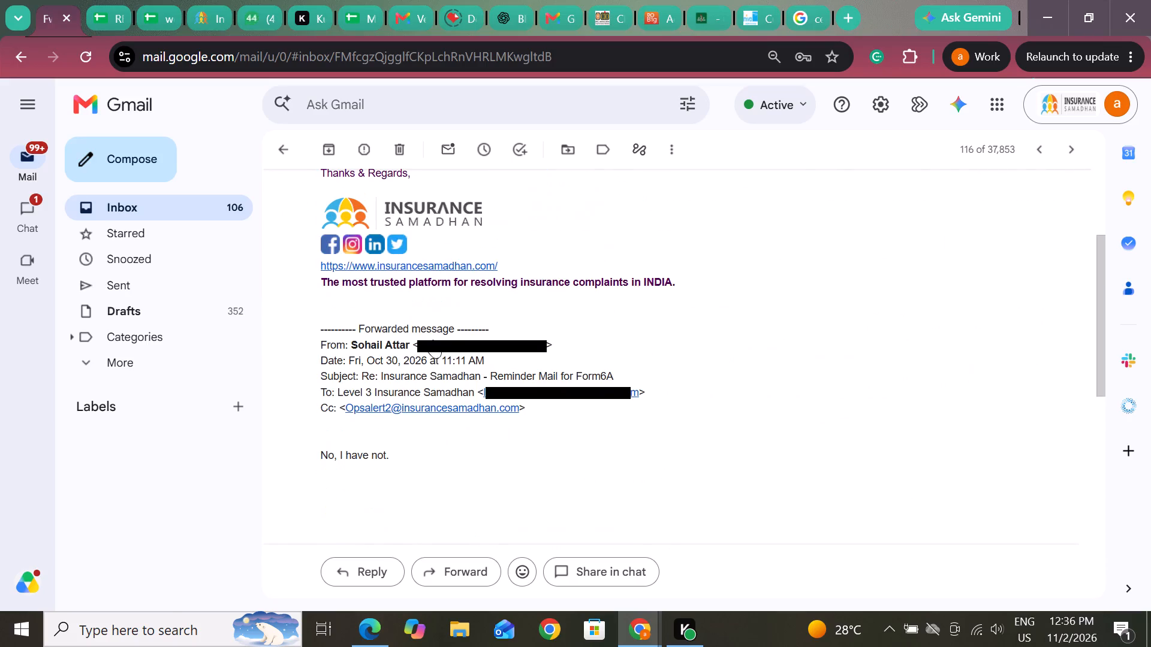
{"action": "left_click_drag", "start_coordinate": [416, 347], "coordinate": [418, 347]}
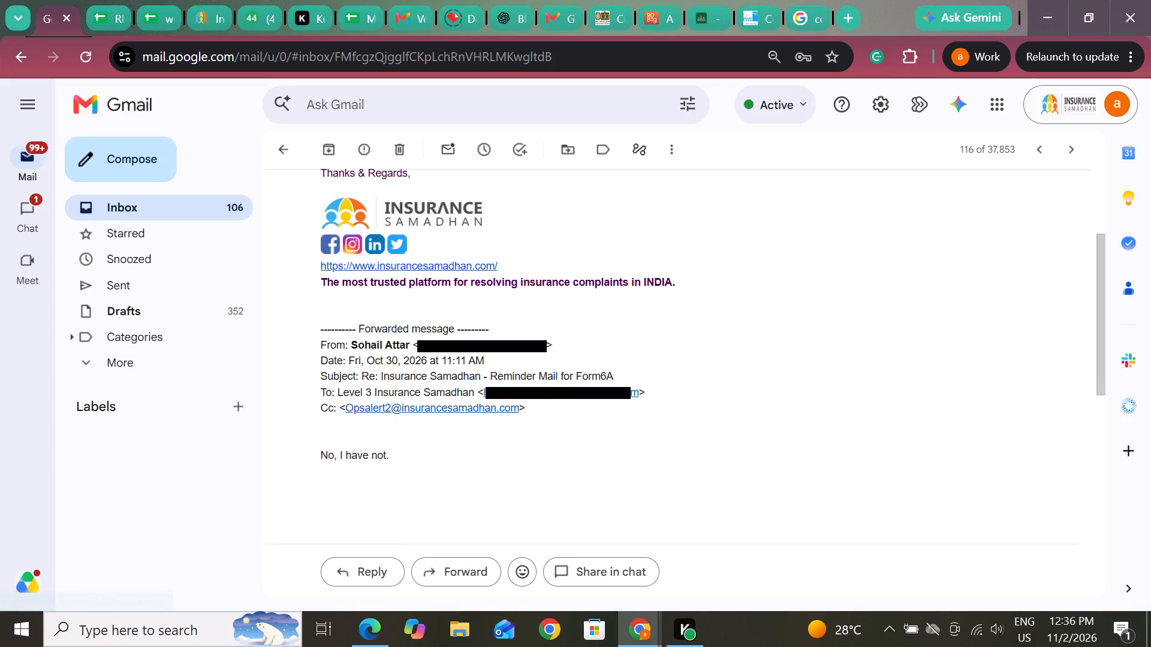
{"action": "left_click_drag", "start_coordinate": [418, 347], "coordinate": [544, 346]}
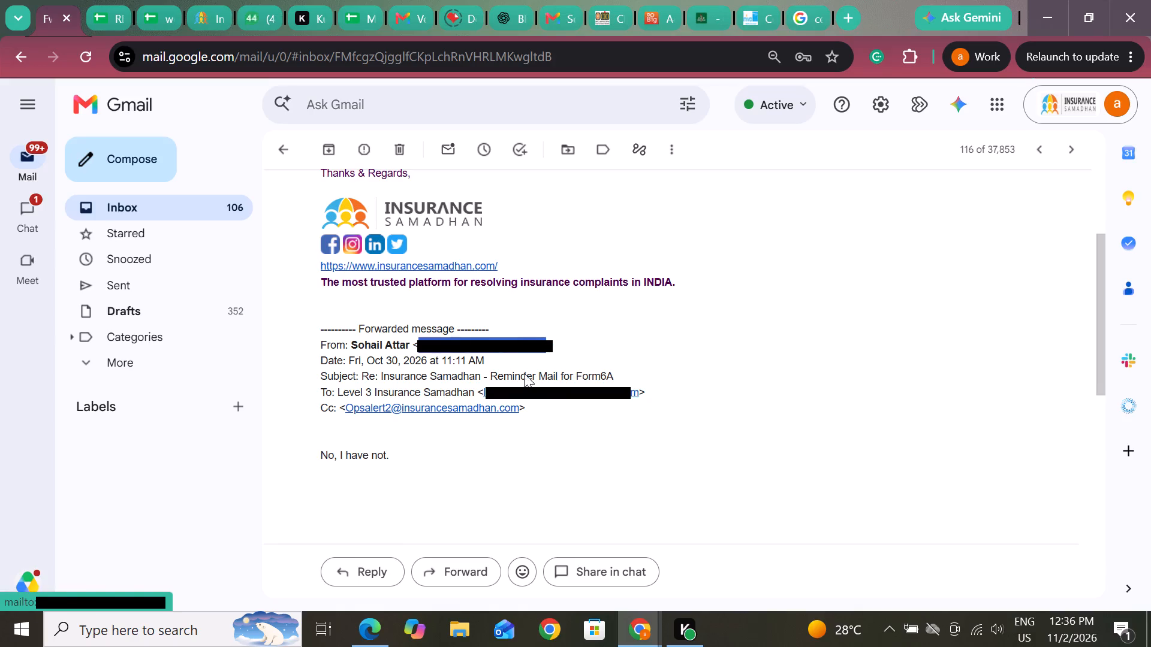
{"action": "key", "text": "ctrl+c"}
{"action": "key", "text": "ctrl+c"}
{"action": "key", "text": "ctrl+c"}
{"action": "key", "text": "ctrl+c"}
Search all complaints in the Insurance Samadhan admin portal for the copied customer email address.
{"action": "left_click", "coordinate": [218, 34]}
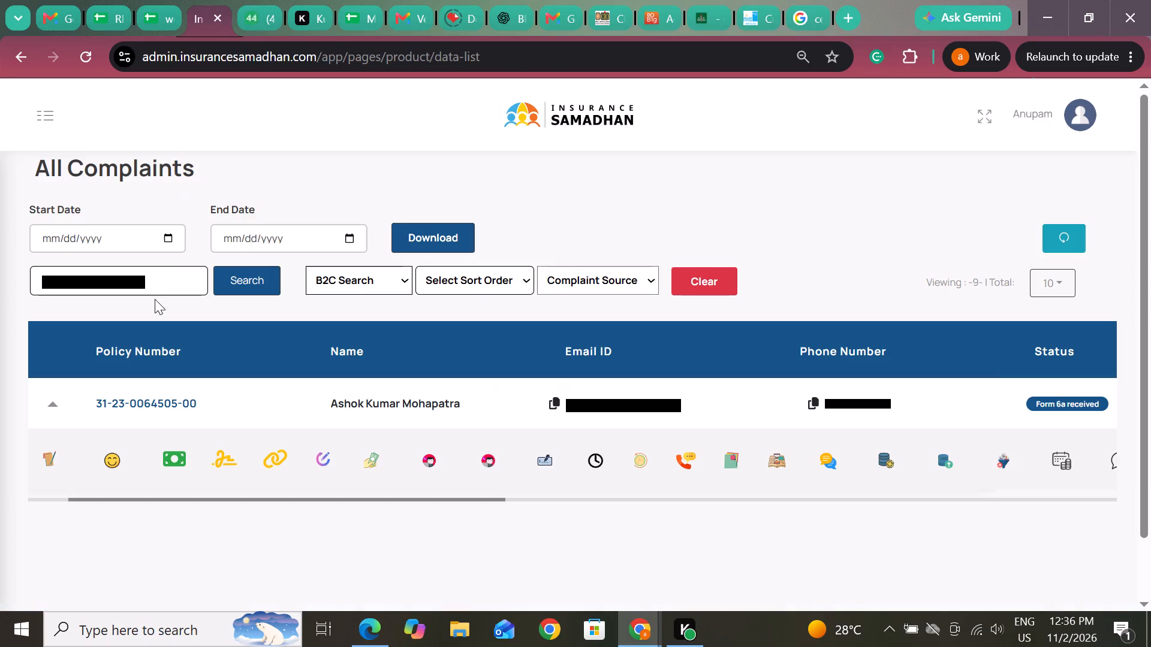
{"action": "double_click", "coordinate": [155, 286], "text": "ctrl"}
{"action": "key", "text": "ctrl+v"}
{"action": "triple_click", "coordinate": [170, 285], "text": "ctrl"}
{"action": "key", "text": "ctrl+v"}
{"action": "left_click", "coordinate": [248, 282]}
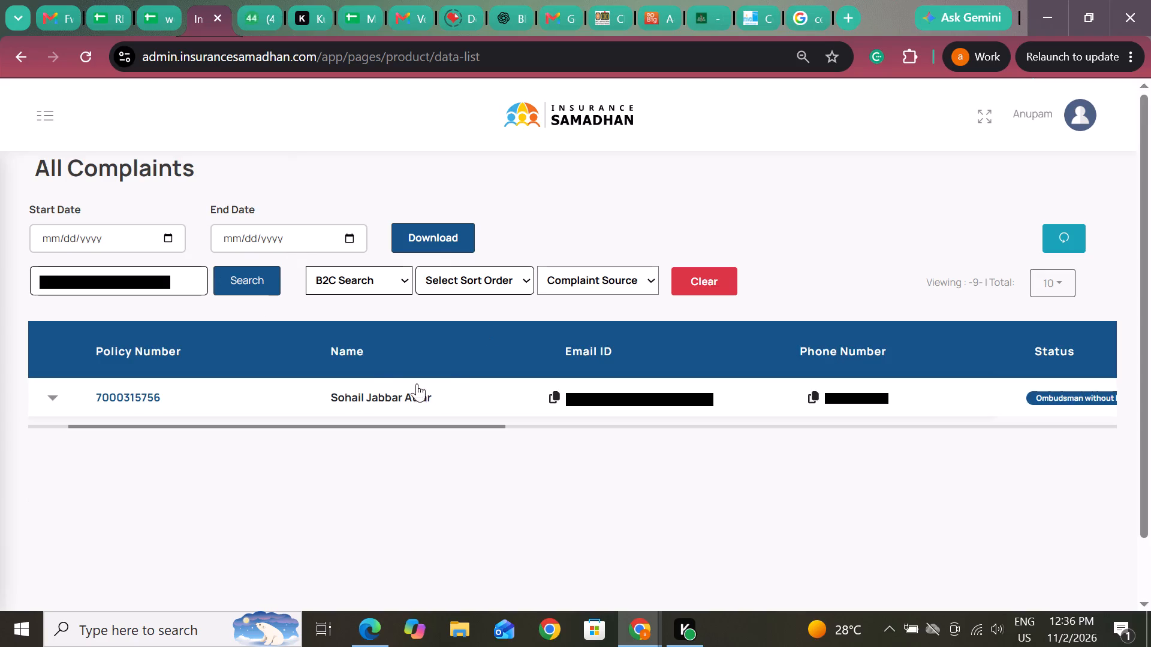
Copy the customer's phone number from the Tata AIG General Insurance complaint row and call it through the Smartflo dialer.
{"action": "scroll", "coordinate": [372, 385], "scroll_direction": "up", "scroll_amount": 1}
{"action": "scroll", "coordinate": [372, 385], "scroll_direction": "left", "scroll_amount": 2}
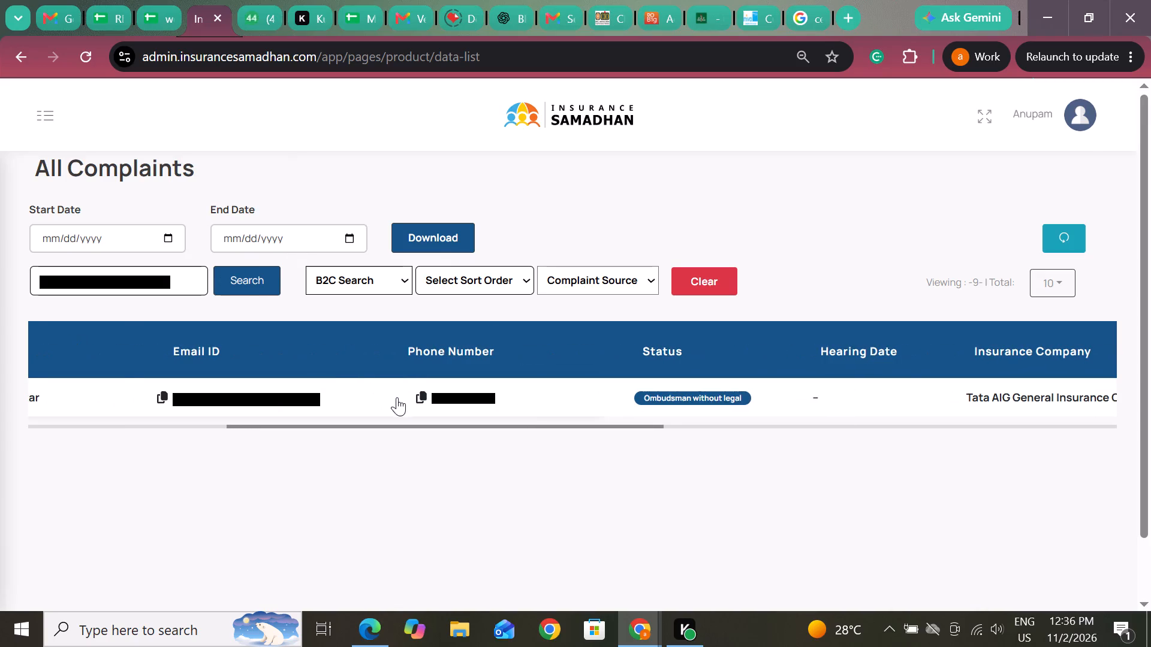
{"action": "scroll", "coordinate": [397, 397], "scroll_direction": "left", "scroll_amount": 1}
{"action": "left_click", "coordinate": [420, 396]}
{"action": "left_click", "coordinate": [478, 0]}
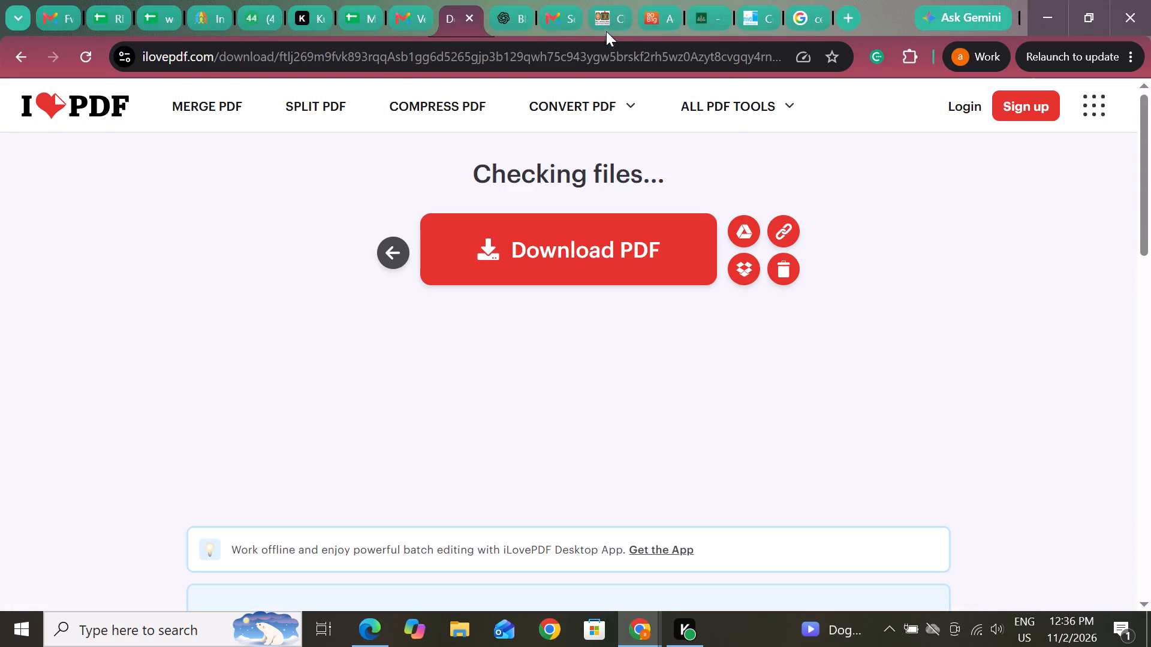
{"action": "left_click", "coordinate": [646, 28]}
{"action": "double_click", "coordinate": [541, 196], "text": "ctrl"}
{"action": "key", "text": "ctrl+v"}
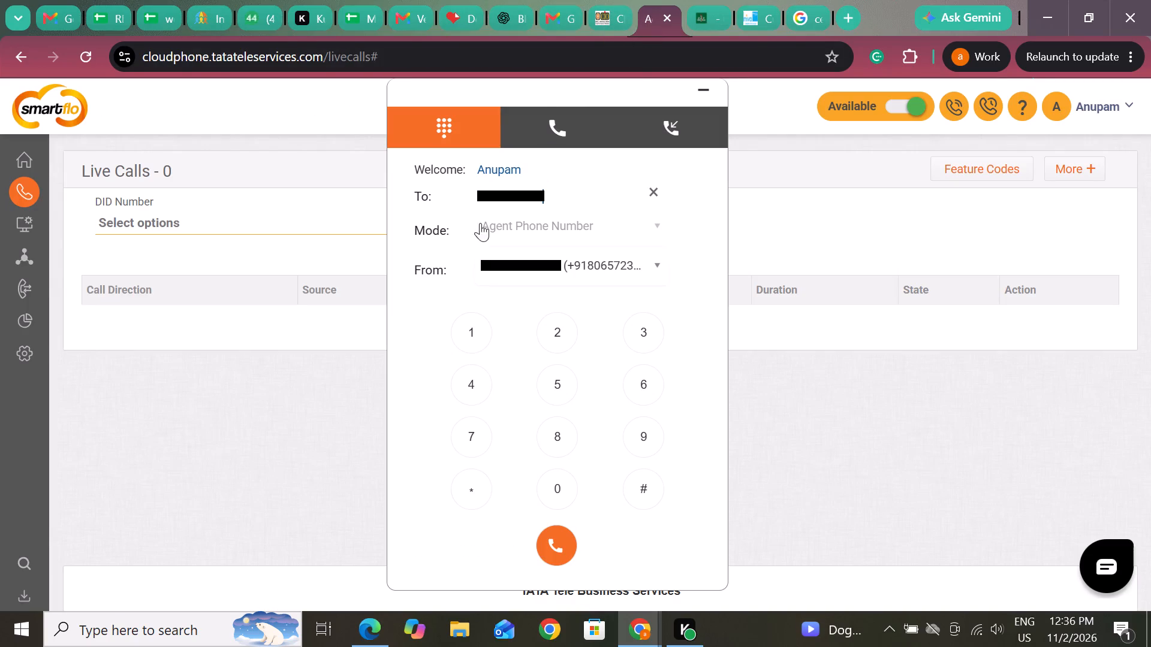
{"action": "left_click", "coordinate": [566, 546]}
Return to the complaints list and bring the called customer's policy entry into view.
{"action": "left_click", "coordinate": [211, 24]}
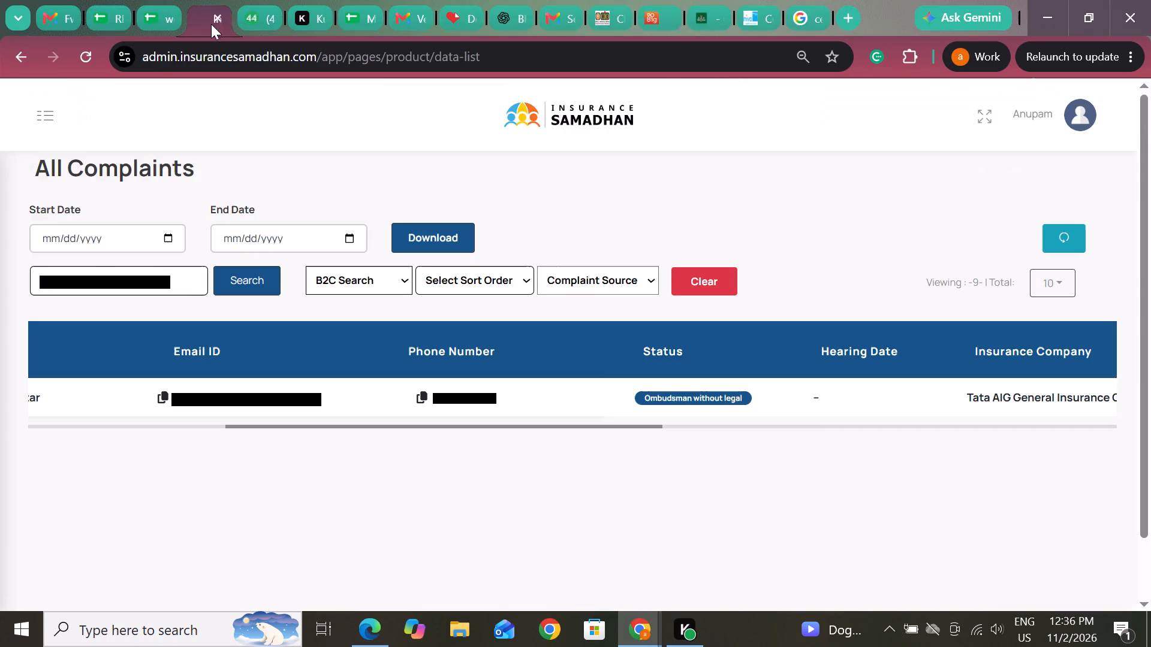
{"action": "scroll", "coordinate": [274, 396], "scroll_direction": "left", "scroll_amount": 1}
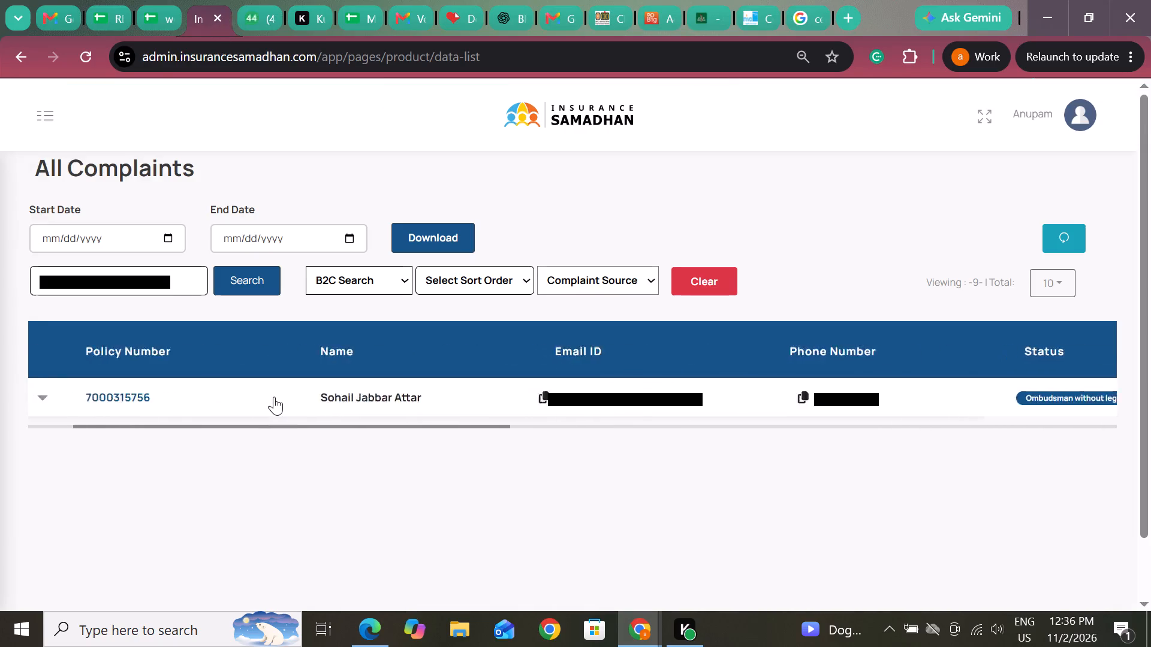
{"action": "scroll", "coordinate": [274, 397], "scroll_direction": "right", "scroll_amount": 6}
{"action": "scroll", "coordinate": [274, 397], "scroll_direction": "left", "scroll_amount": 1}
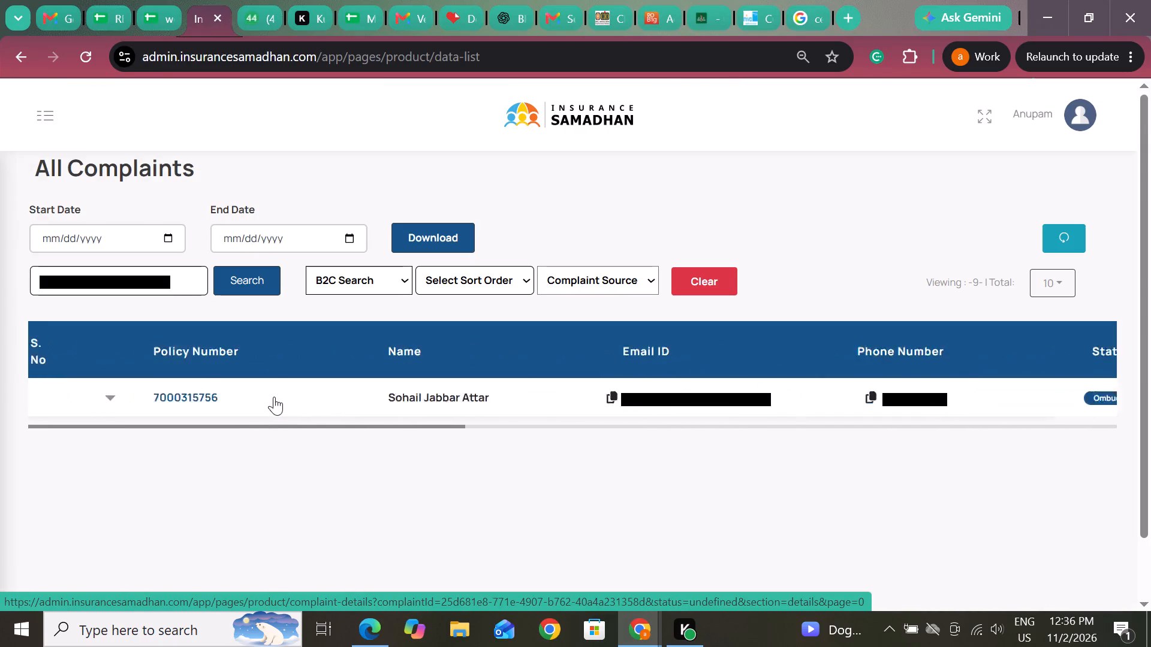
{"action": "scroll", "coordinate": [274, 397], "scroll_direction": "left", "scroll_amount": 2}
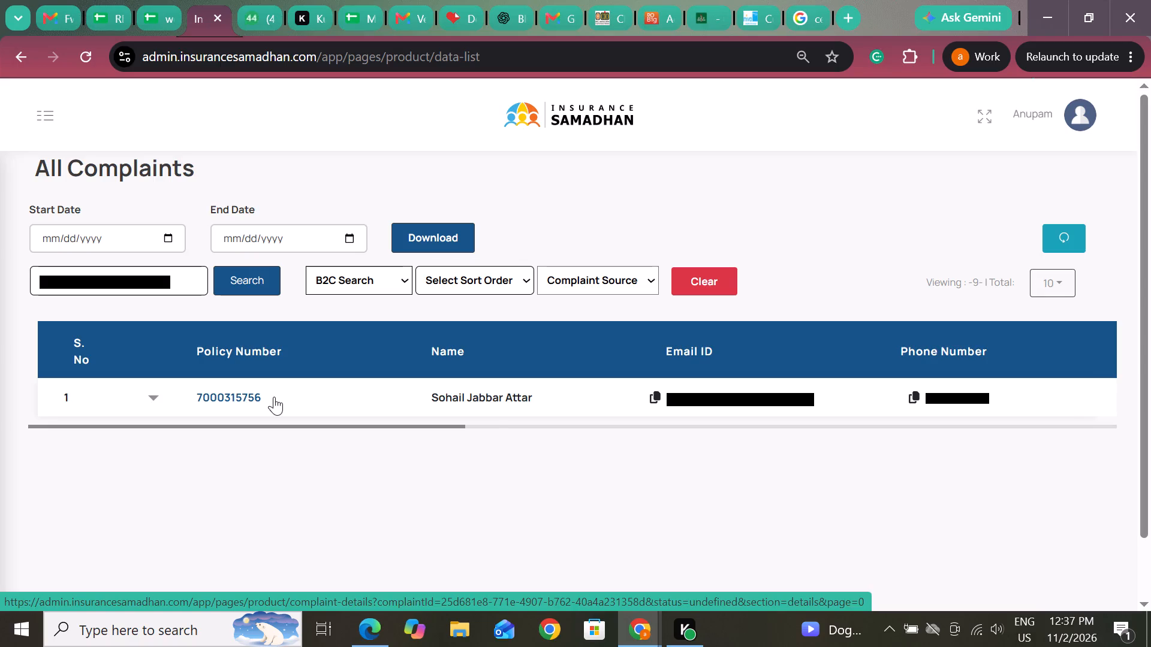
{"action": "scroll", "coordinate": [274, 397], "scroll_direction": "left", "scroll_amount": 2}
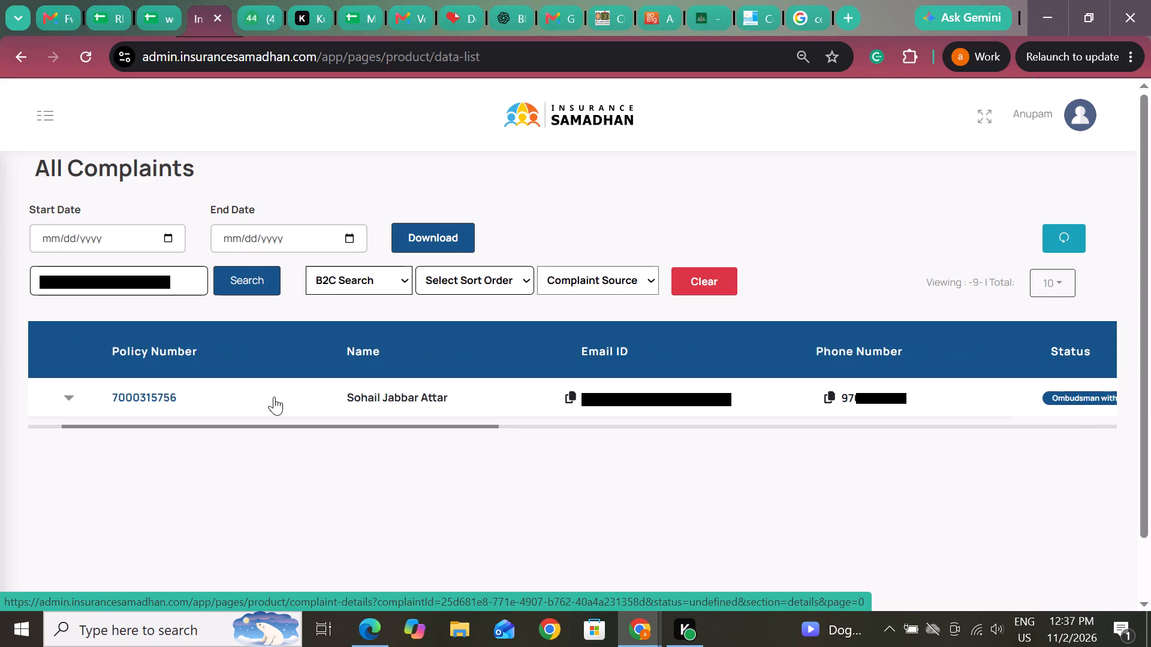
{"action": "scroll", "coordinate": [274, 397], "scroll_direction": "left", "scroll_amount": 2}
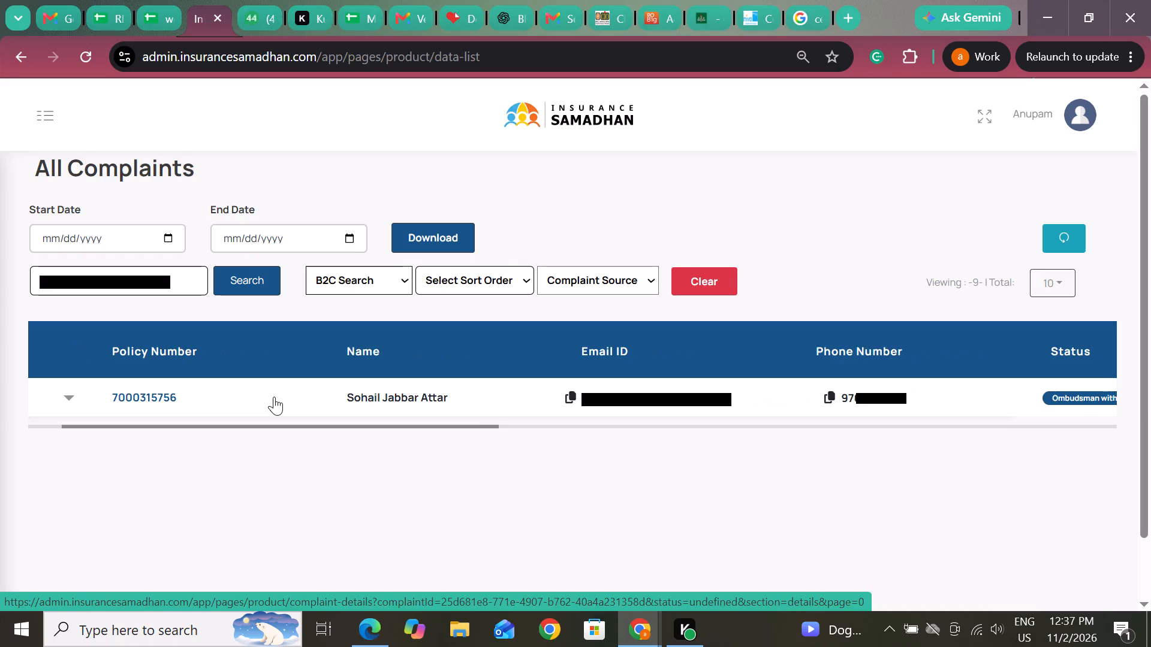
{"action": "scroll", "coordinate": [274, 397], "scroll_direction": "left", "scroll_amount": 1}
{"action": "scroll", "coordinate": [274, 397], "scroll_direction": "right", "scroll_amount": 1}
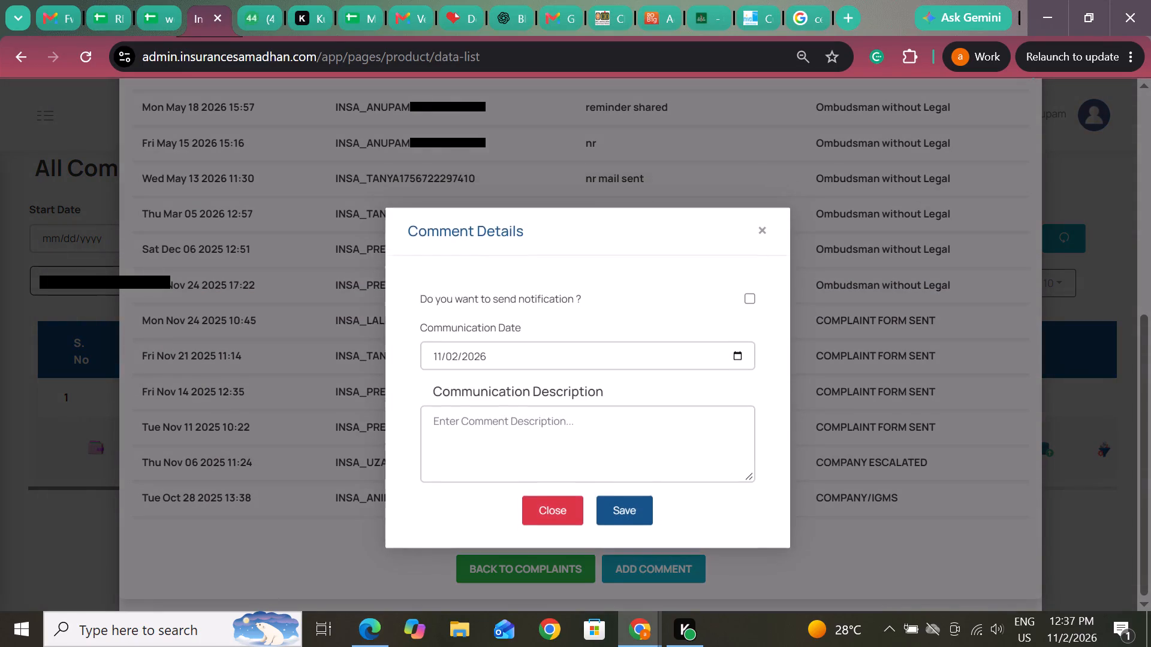
{"action": "left_click", "coordinate": [514, 446]}
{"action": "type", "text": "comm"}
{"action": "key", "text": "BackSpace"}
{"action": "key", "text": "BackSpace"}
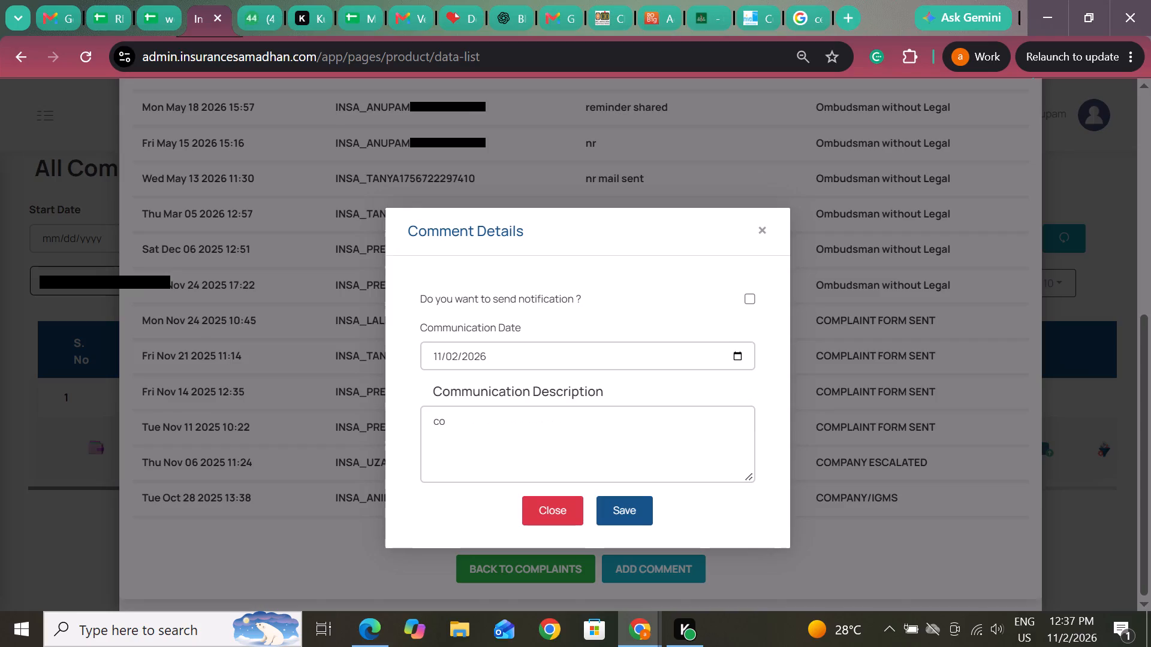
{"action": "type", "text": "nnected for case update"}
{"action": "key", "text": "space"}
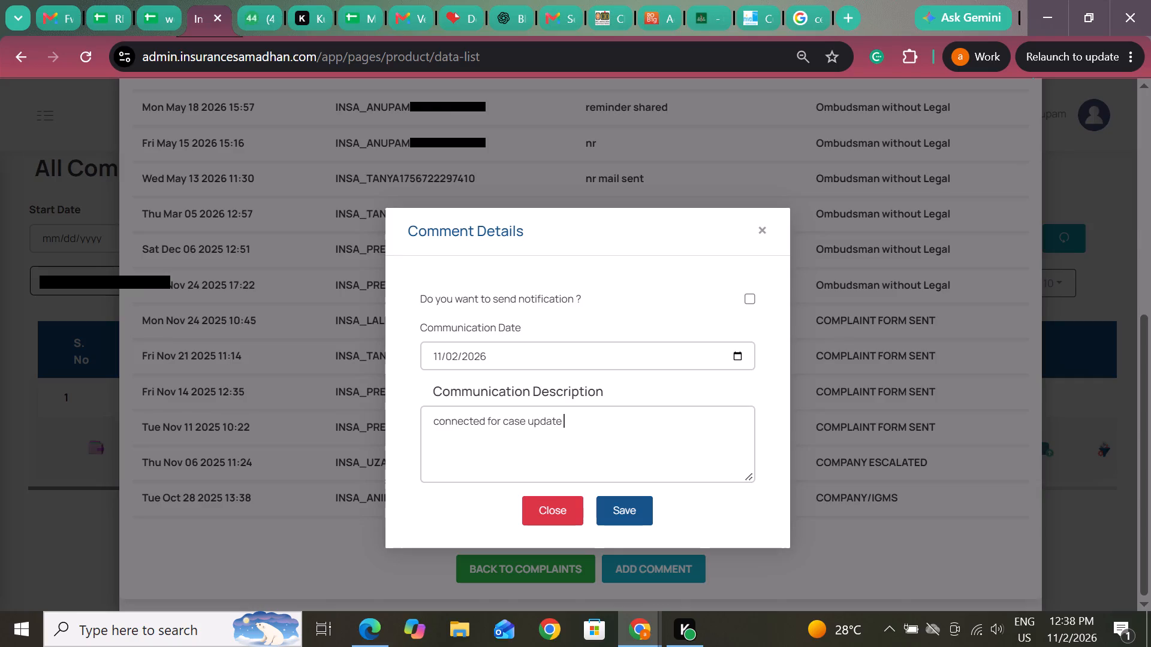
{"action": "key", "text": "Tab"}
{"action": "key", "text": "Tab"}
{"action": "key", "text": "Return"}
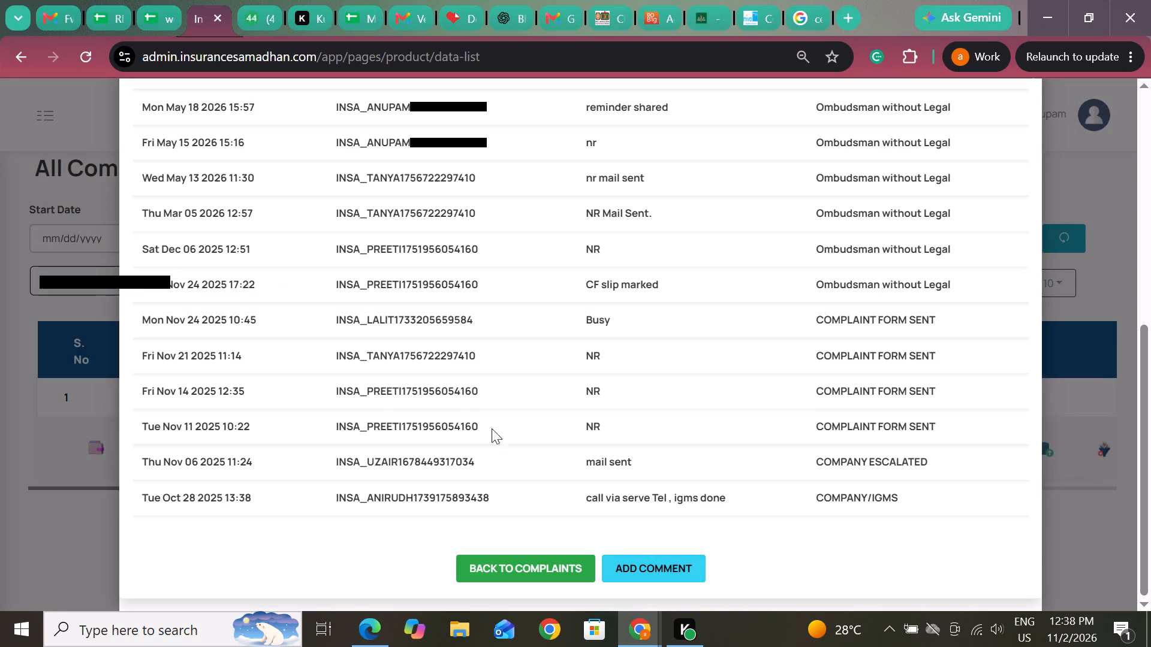
Check the newest entries in the complaint's communication log and close it to return to the complaints list.
{"action": "scroll", "coordinate": [378, 264], "scroll_direction": "up", "scroll_amount": 9}
{"action": "scroll", "coordinate": [263, 317], "scroll_direction": "up", "scroll_amount": 5}
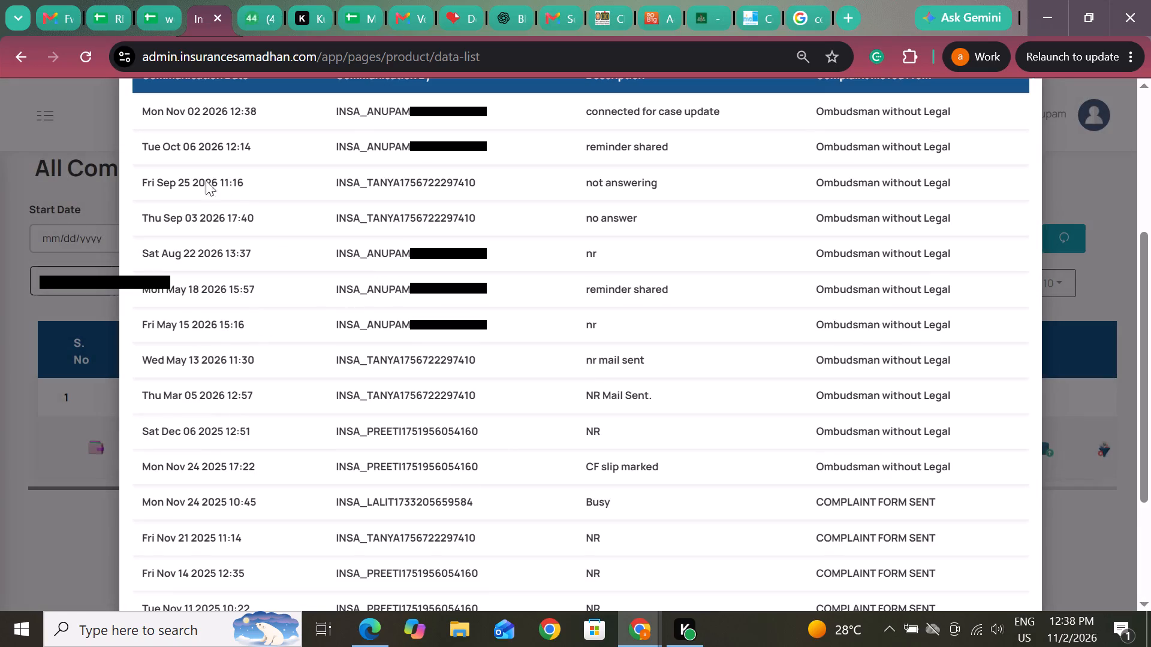
{"action": "left_click", "coordinate": [201, 162]}
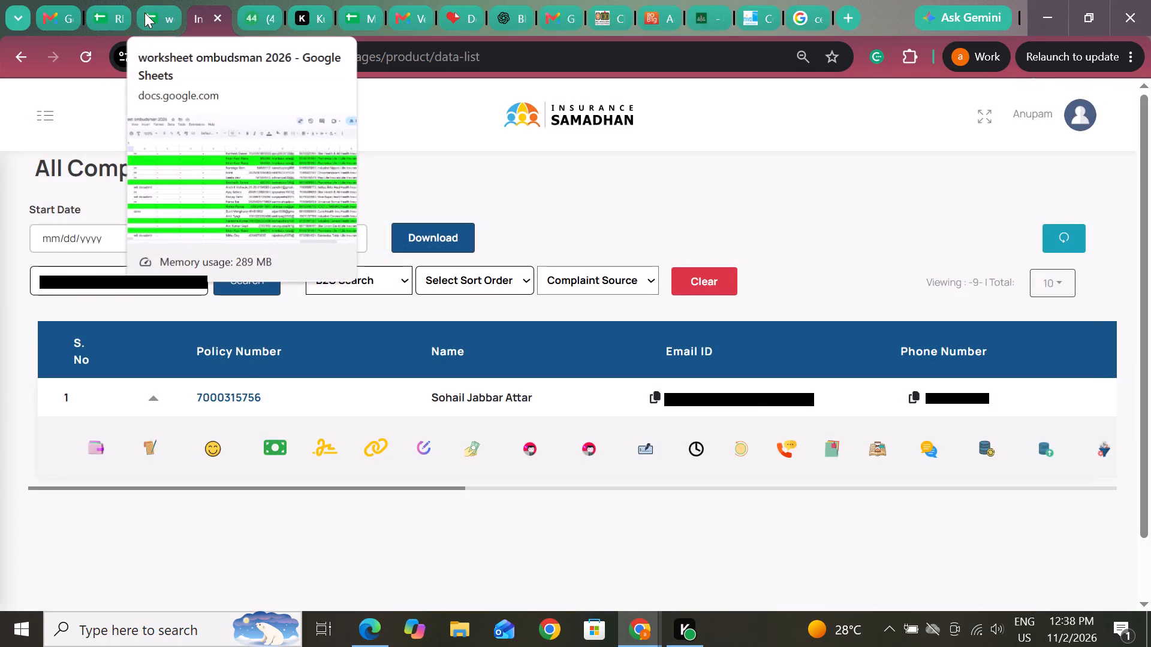
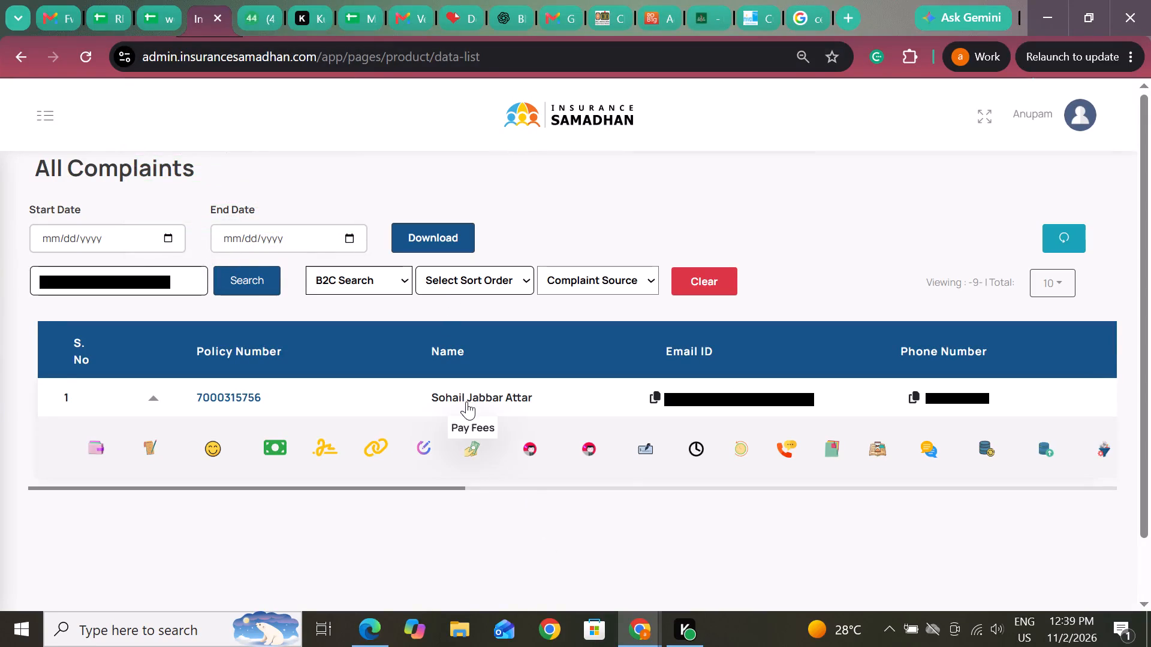
Review the communication log of the Tata AIG General complaint and close it to return to the complaints list.
{"action": "scroll", "coordinate": [466, 401], "scroll_direction": "left", "scroll_amount": 3}
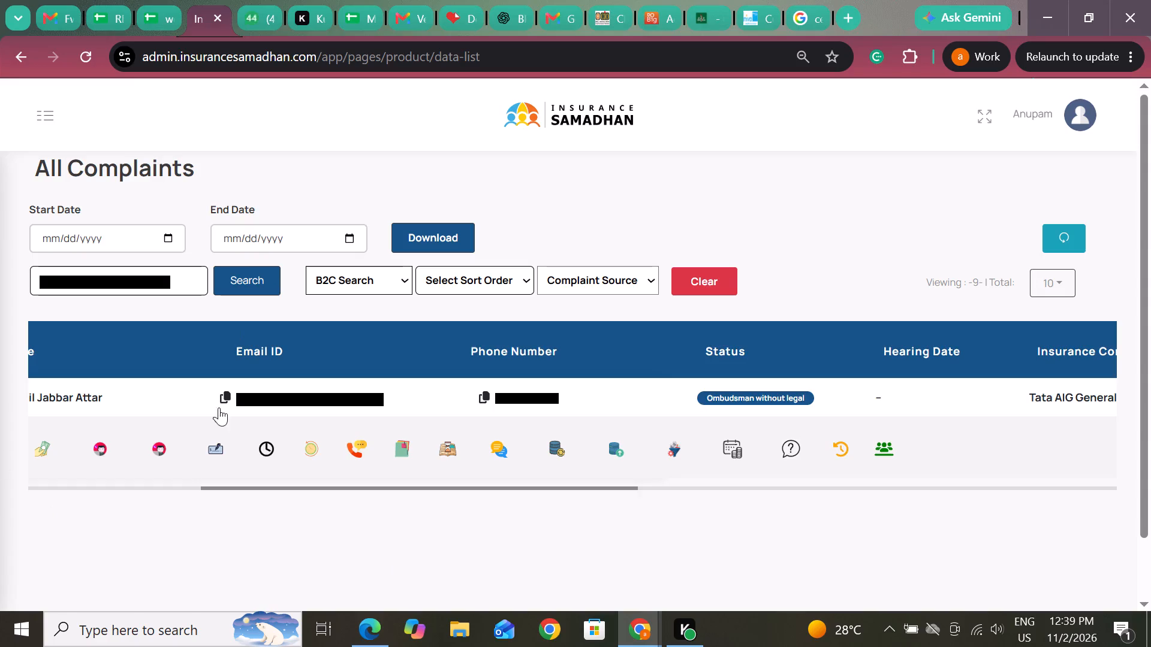
{"action": "scroll", "coordinate": [213, 416], "scroll_direction": "right", "scroll_amount": 2}
{"action": "scroll", "coordinate": [293, 400], "scroll_direction": "right", "scroll_amount": 1}
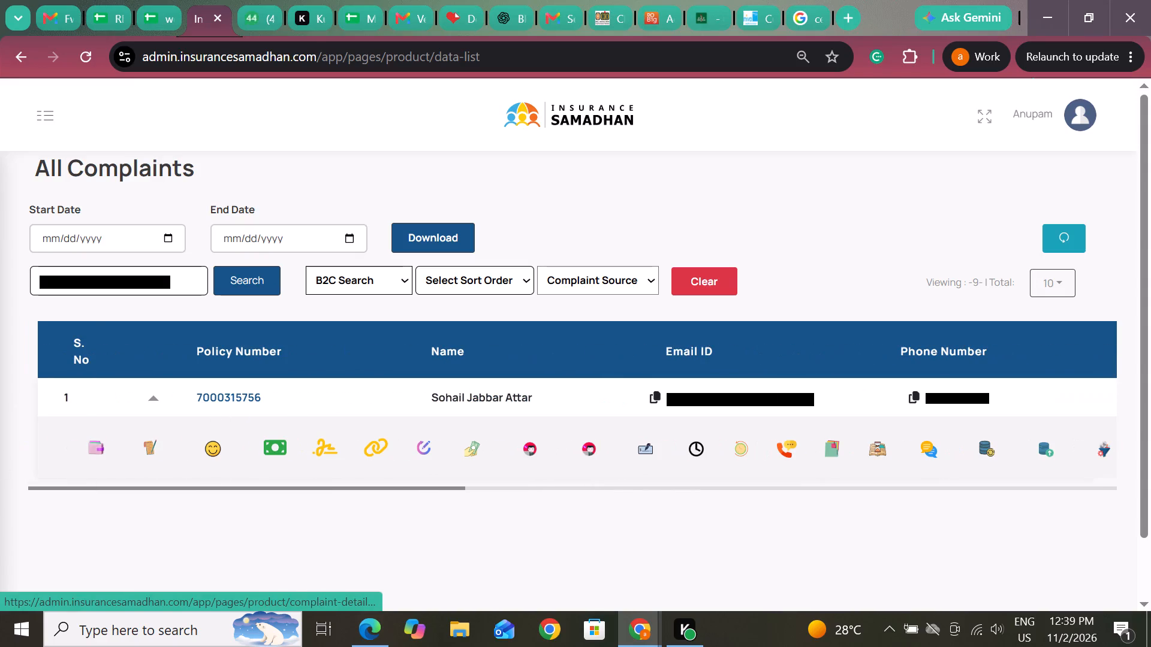
{"action": "scroll", "coordinate": [482, 406], "scroll_direction": "left", "scroll_amount": 2}
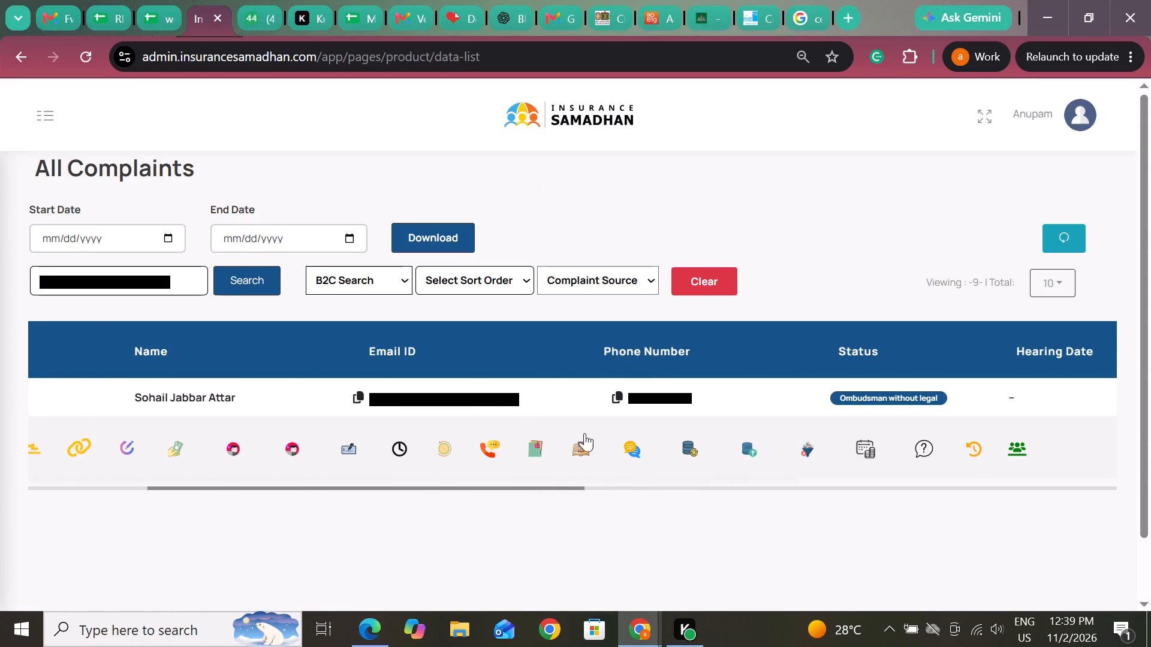
{"action": "left_click", "coordinate": [628, 452]}
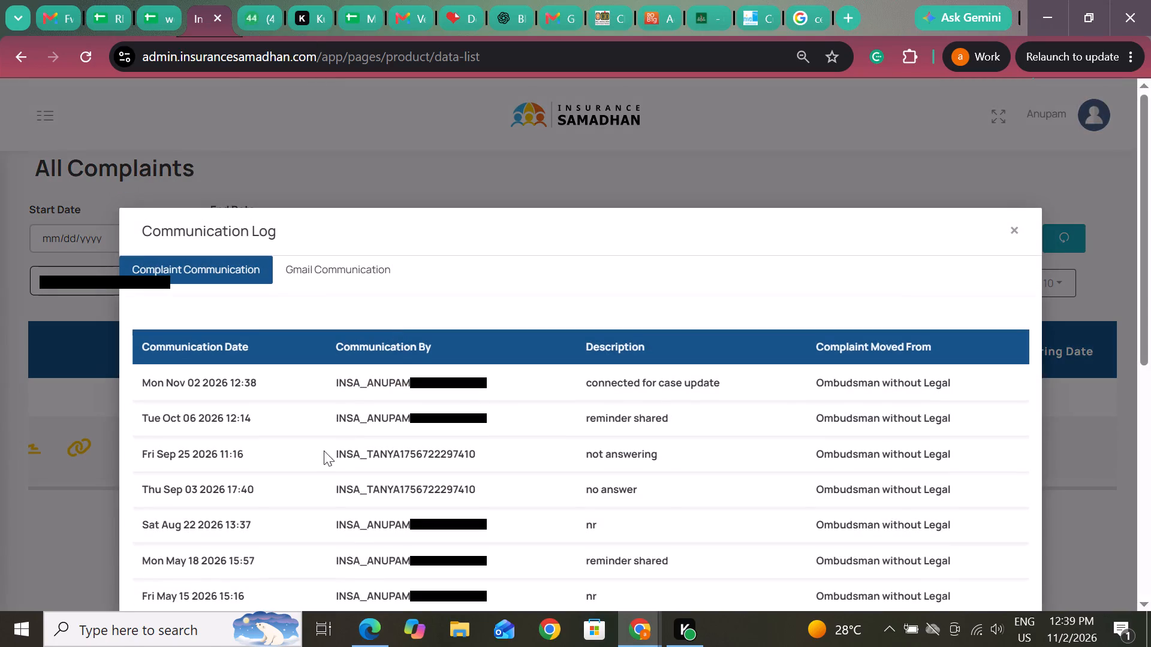
{"action": "left_click", "coordinate": [203, 150]}
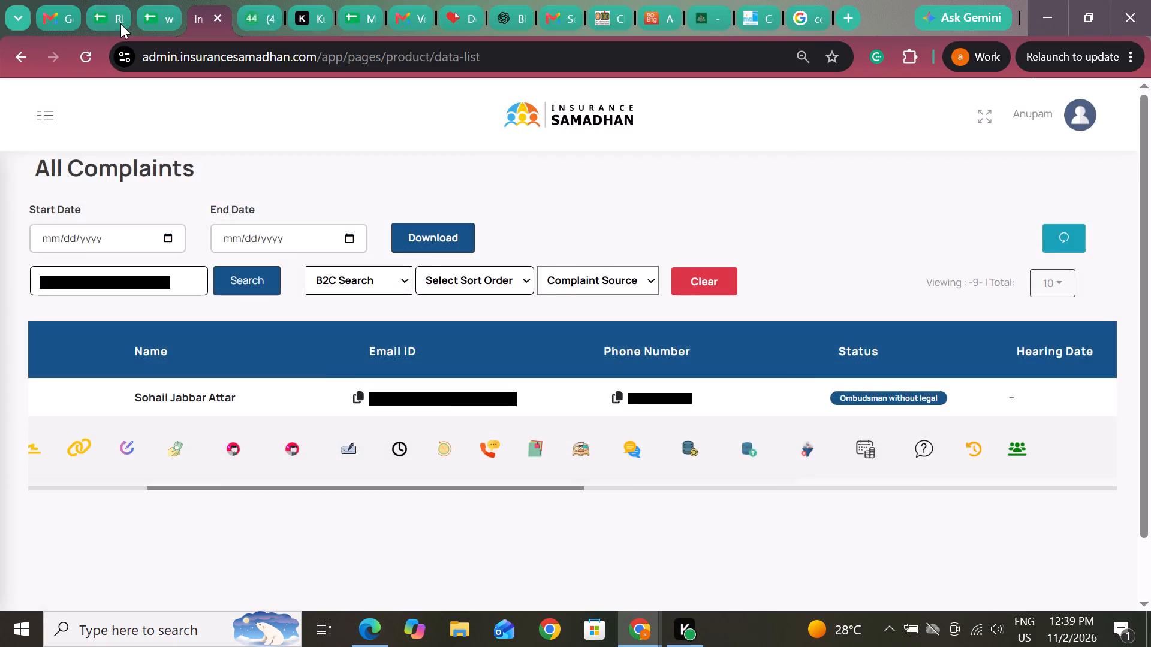
Check the assigned rows in the RESOLVED SHEET NOVEMBER 2026 spreadsheet and return to the complaints list.
{"action": "left_click", "coordinate": [120, 23]}
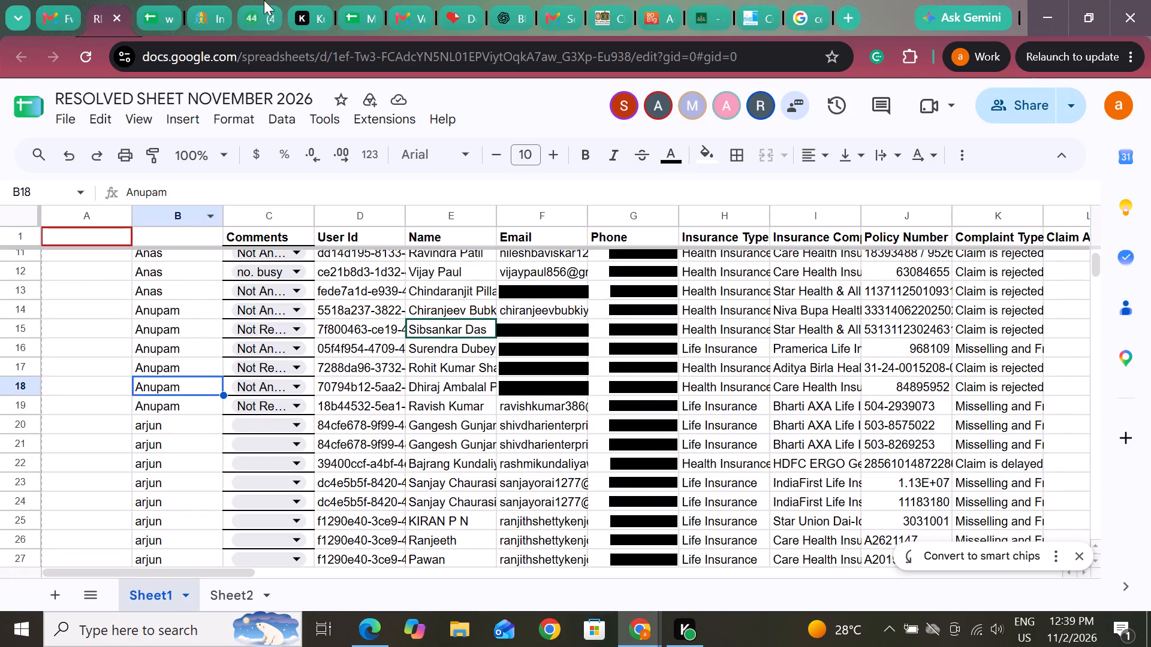
{"action": "left_click", "coordinate": [217, 26]}
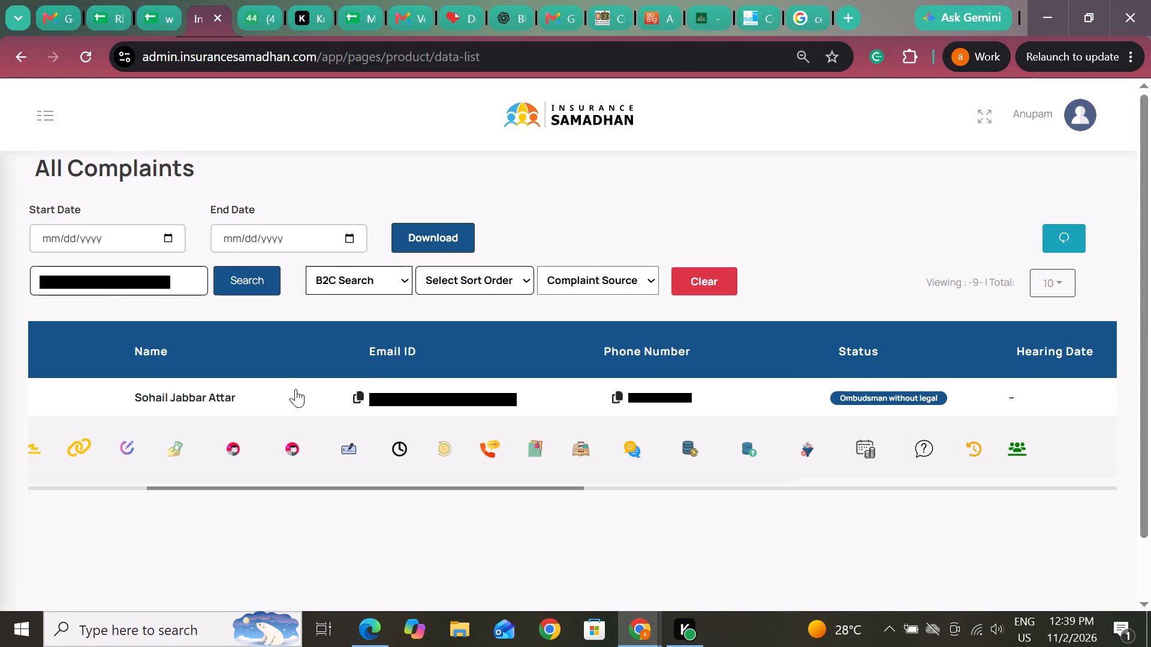
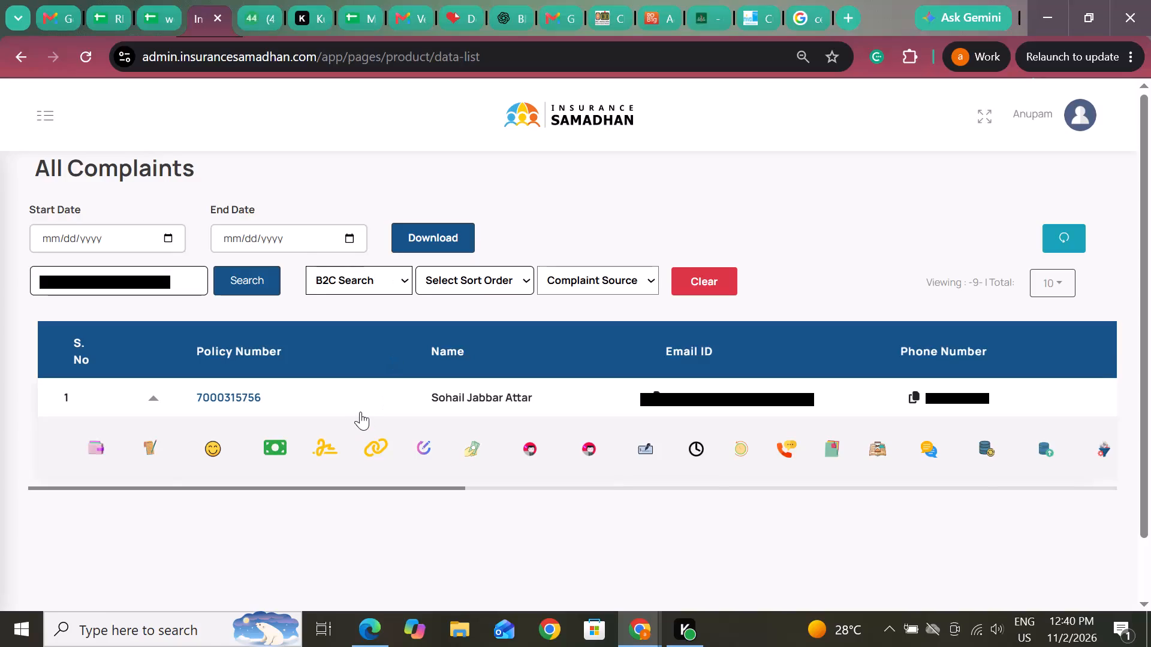
Check the Tata AIG complaint's status and hearing date in the complaints list and collapse its row of actions.
{"action": "scroll", "coordinate": [360, 412], "scroll_direction": "left", "scroll_amount": 1}
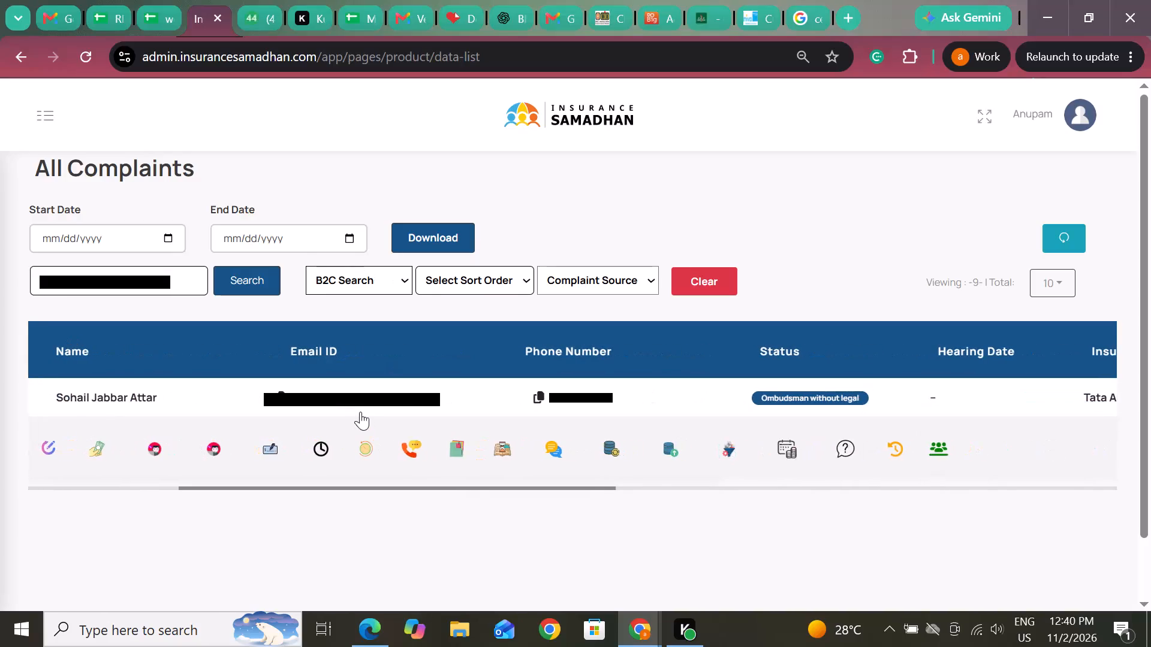
{"action": "scroll", "coordinate": [360, 412], "scroll_direction": "left", "scroll_amount": 2}
{"action": "scroll", "coordinate": [263, 407], "scroll_direction": "right", "scroll_amount": 1}
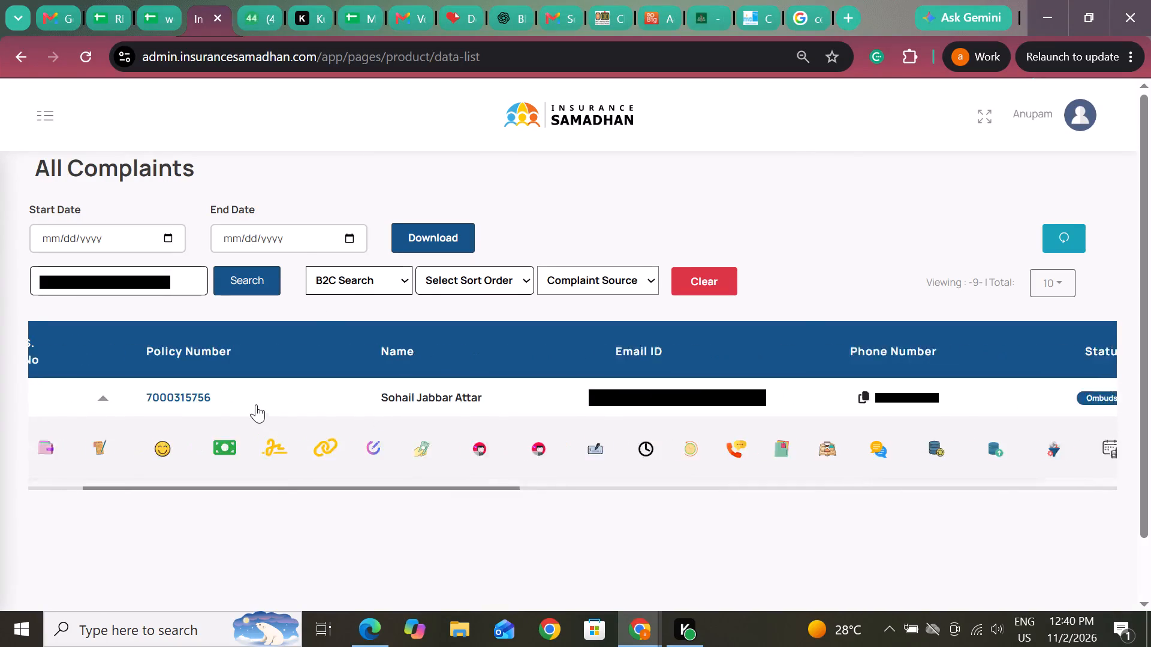
{"action": "left_click", "coordinate": [167, 384]}
{"action": "scroll", "coordinate": [329, 382], "scroll_direction": "left", "scroll_amount": 1}
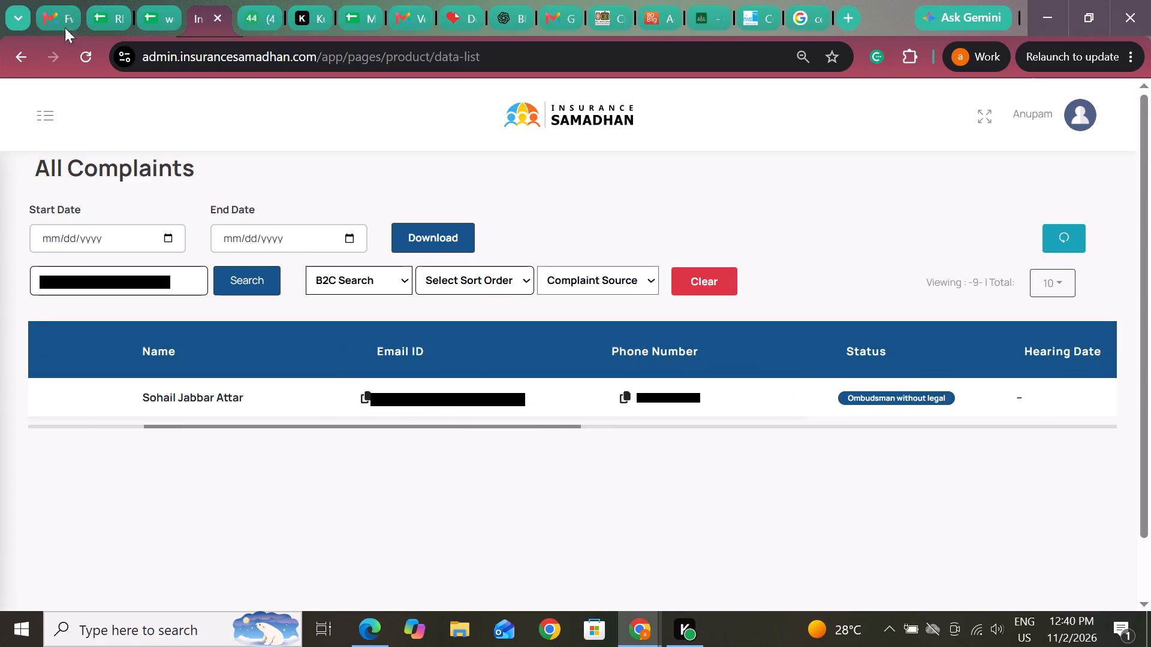
{"action": "left_click", "coordinate": [104, 37]}
{"action": "left_click", "coordinate": [154, 410]}
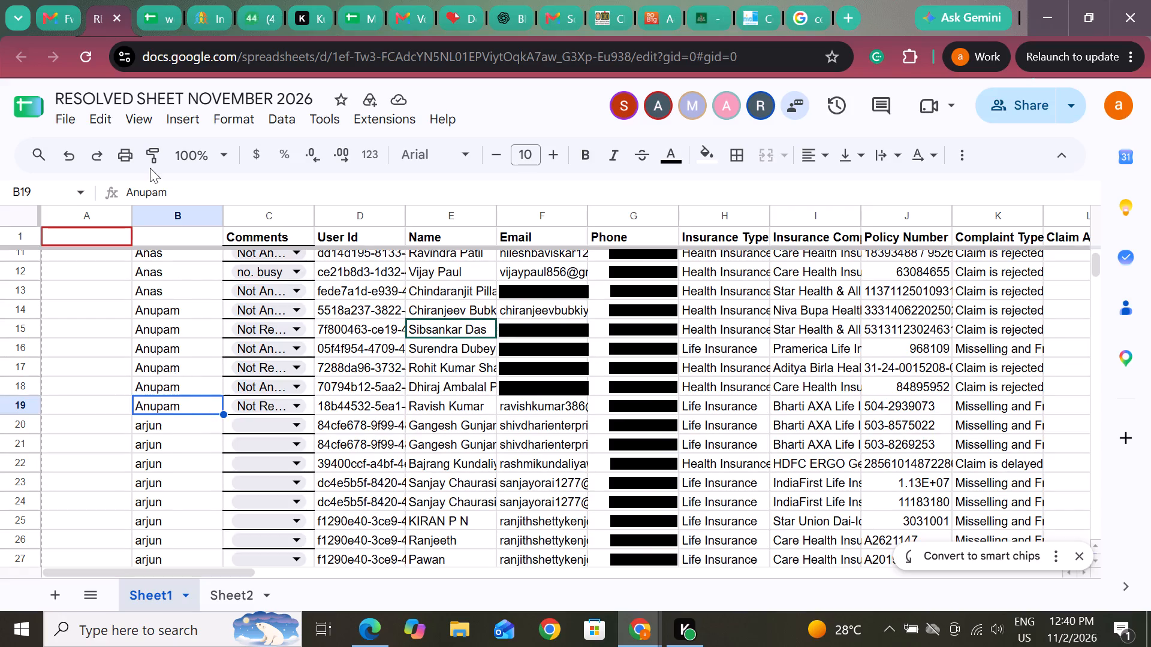
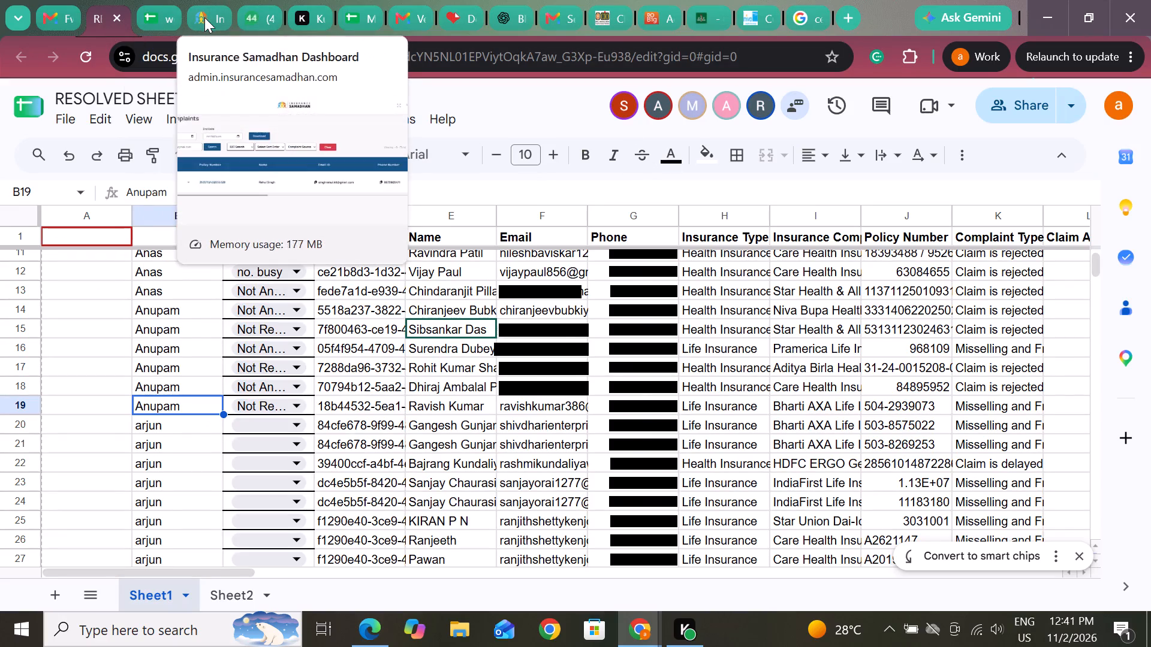
Check the status and hearing date of the Star Health complaint in the Insurance Samadhan dashboard's complaints list.
{"action": "left_click", "coordinate": [201, 20]}
{"action": "scroll", "coordinate": [307, 208], "scroll_direction": "down", "scroll_amount": 2}
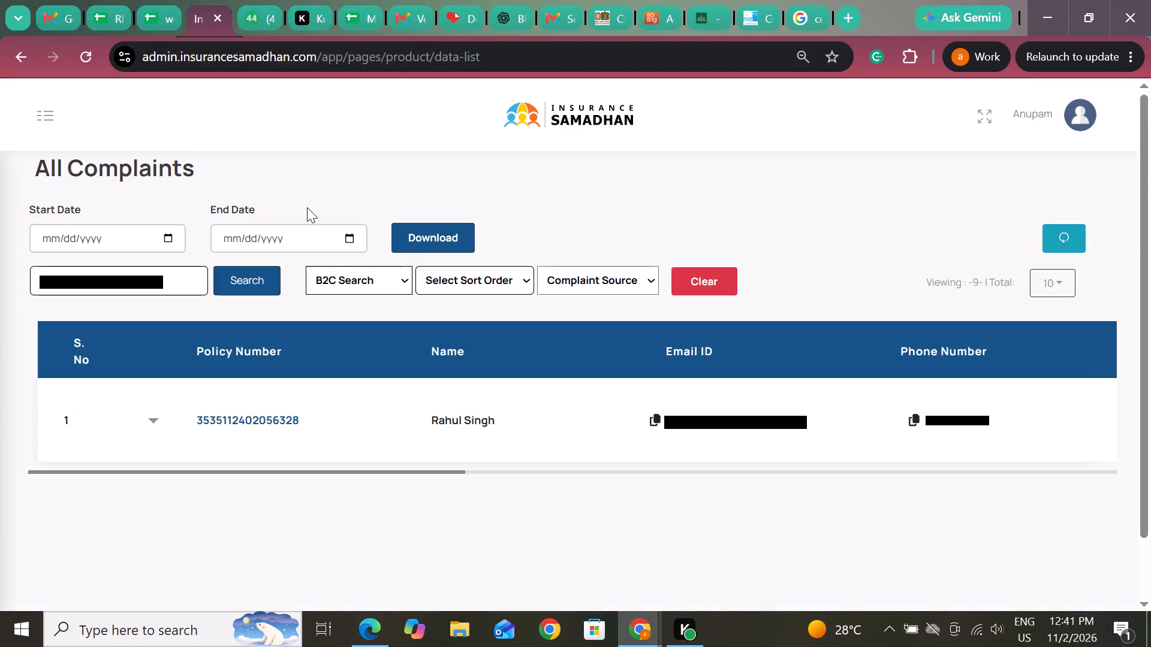
{"action": "scroll", "coordinate": [326, 425], "scroll_direction": "left", "scroll_amount": 3}
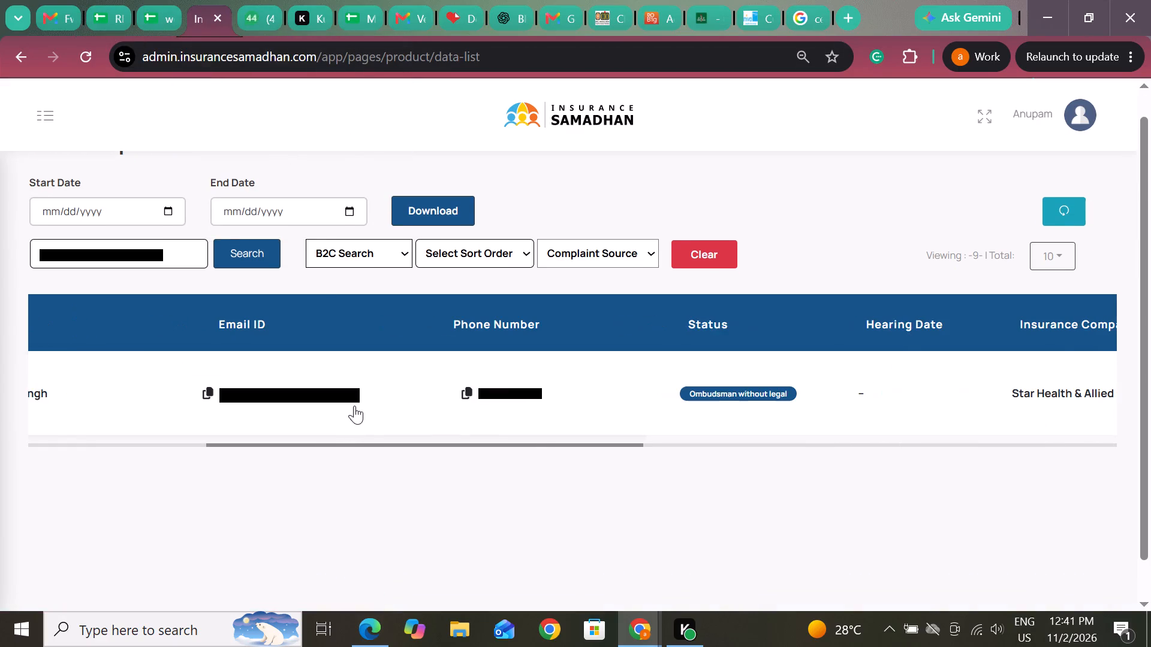
{"action": "scroll", "coordinate": [354, 406], "scroll_direction": "left", "scroll_amount": 1}
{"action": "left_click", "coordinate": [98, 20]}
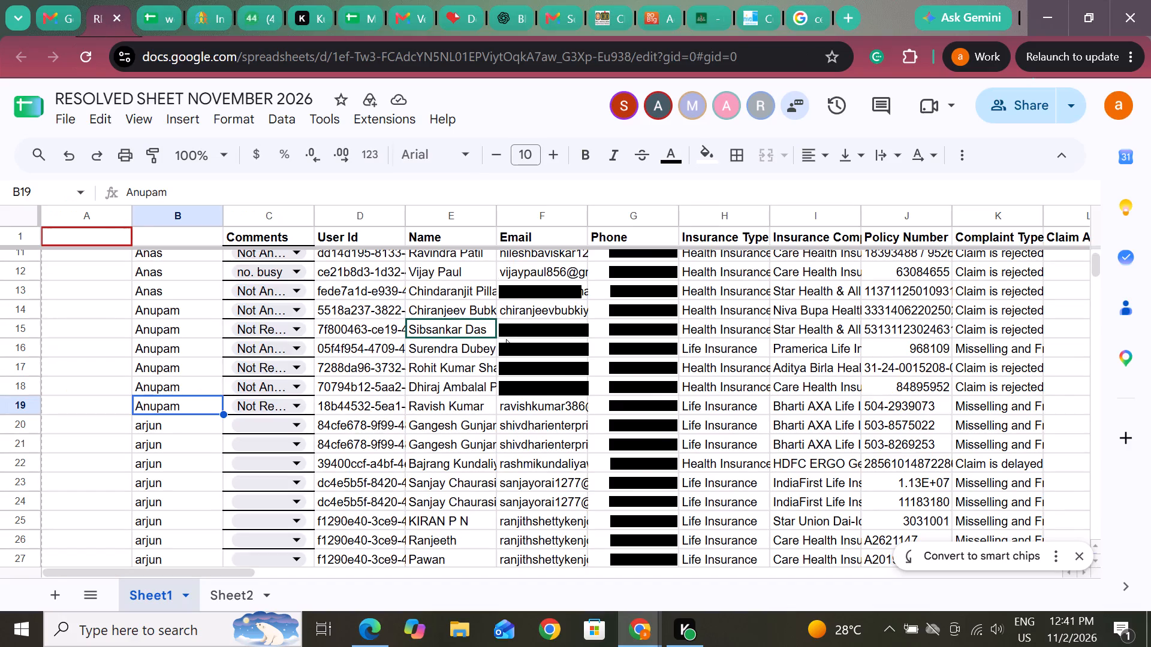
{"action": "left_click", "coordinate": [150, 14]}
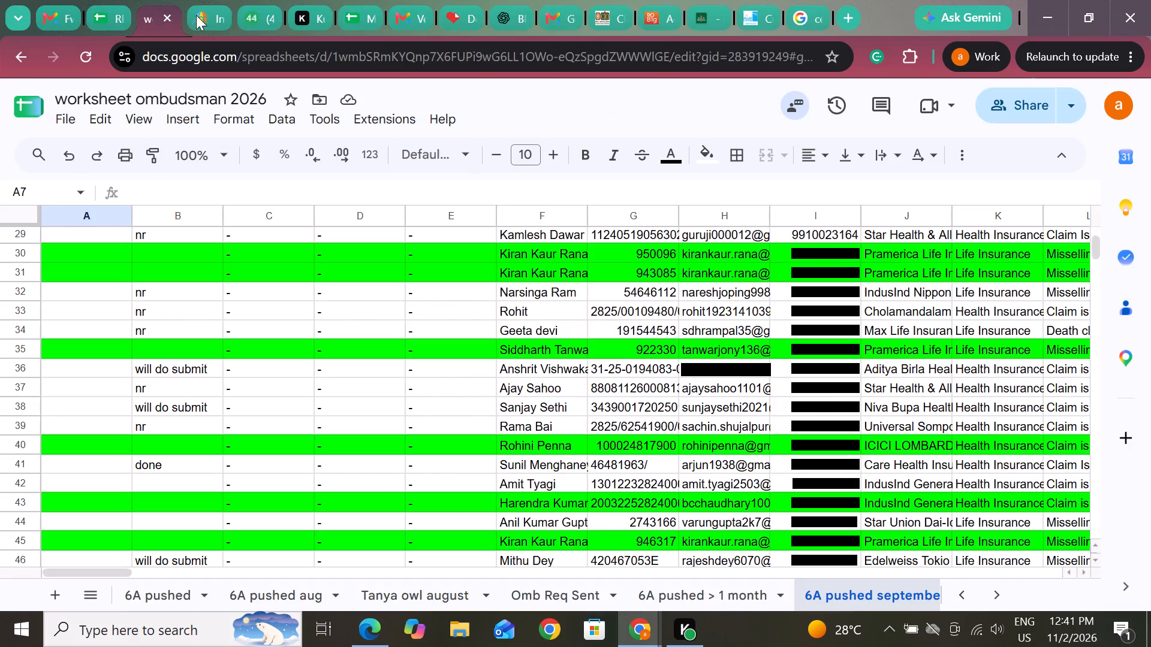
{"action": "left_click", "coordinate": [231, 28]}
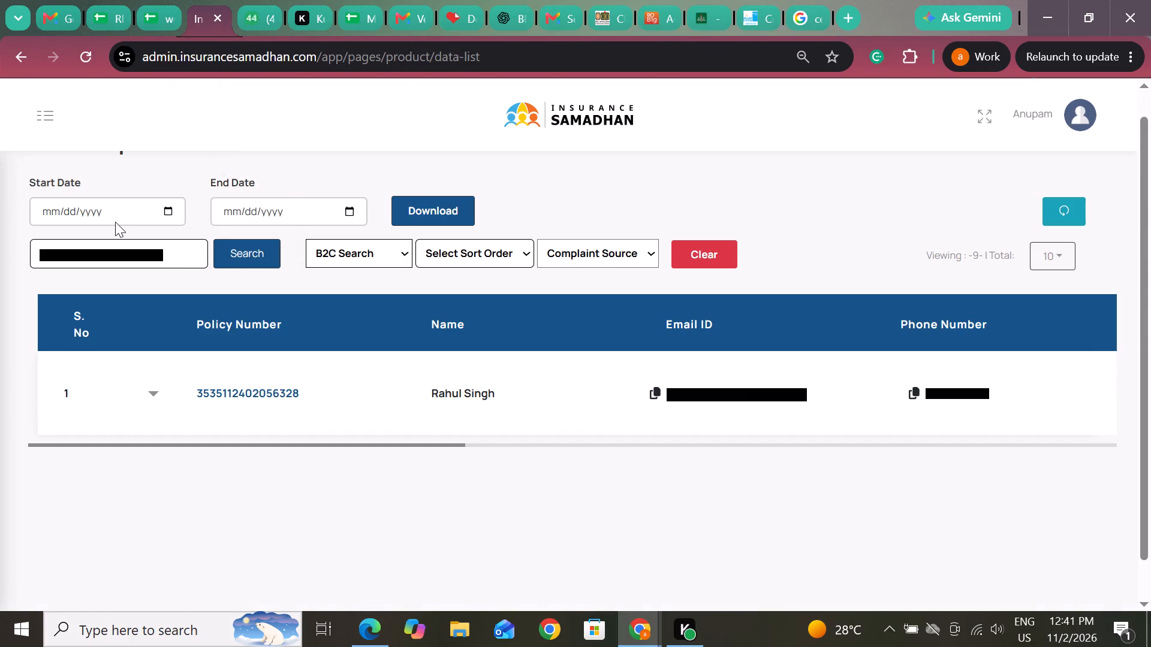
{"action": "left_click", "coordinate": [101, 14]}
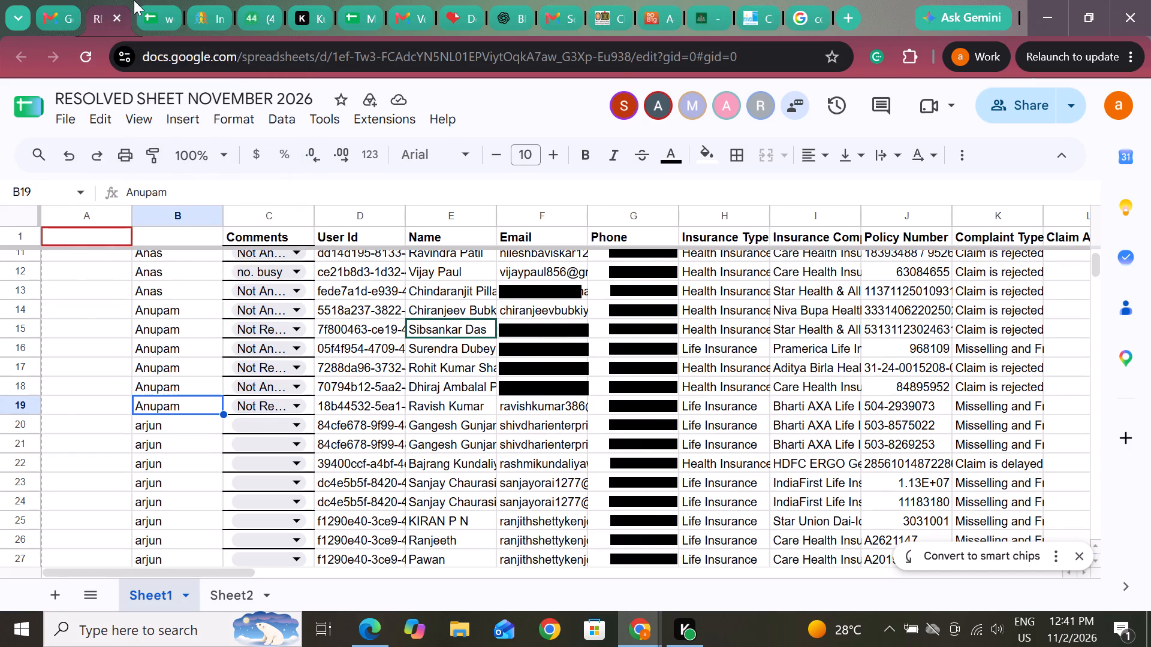
Compare the Star Health complaint in the complaints list with the forwarded Form6A reminder email in Gmail, ending back at the list.
{"action": "left_click", "coordinate": [207, 24]}
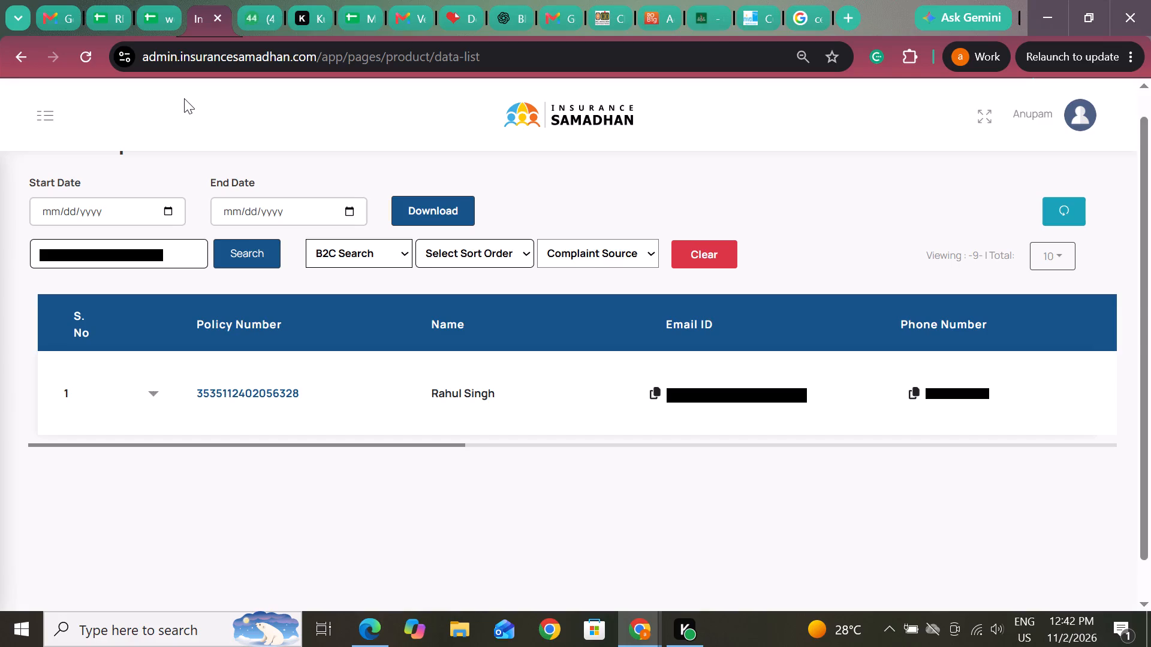
{"action": "scroll", "coordinate": [383, 397], "scroll_direction": "left", "scroll_amount": 2}
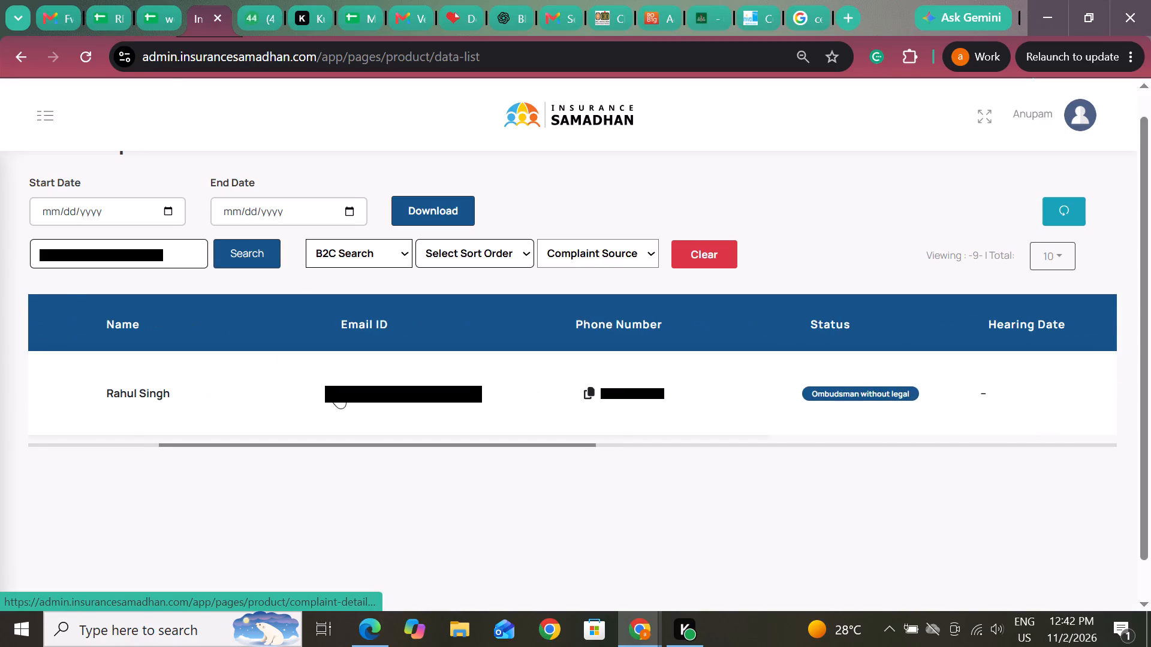
{"action": "left_click", "coordinate": [95, 4]}
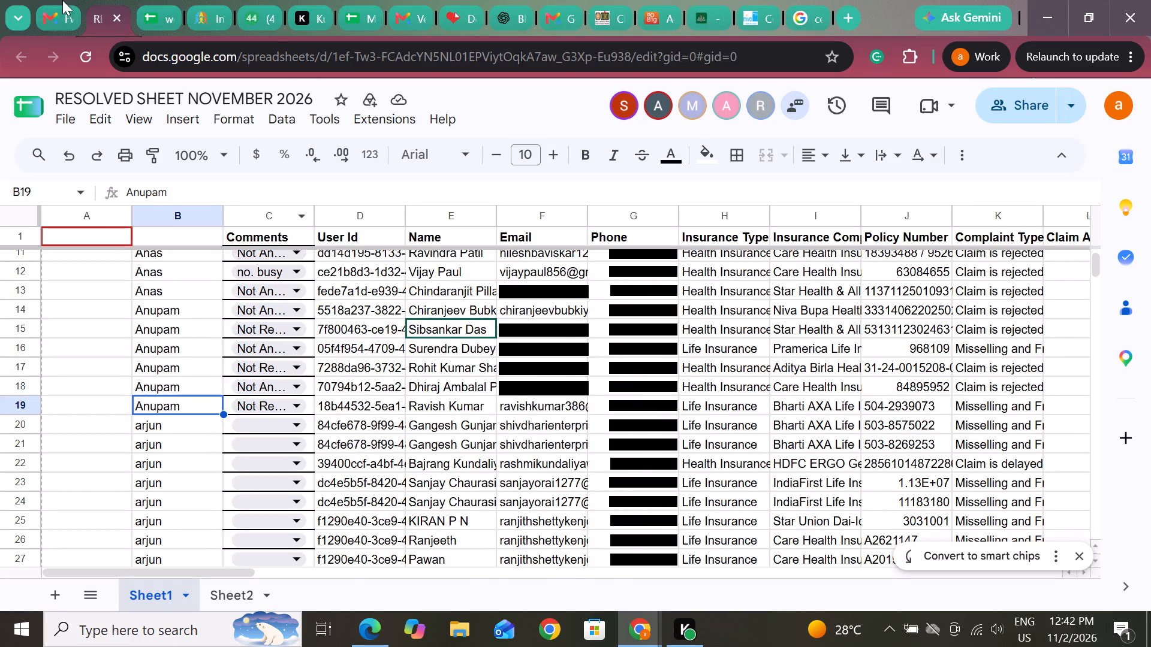
{"action": "left_click", "coordinate": [58, 13]}
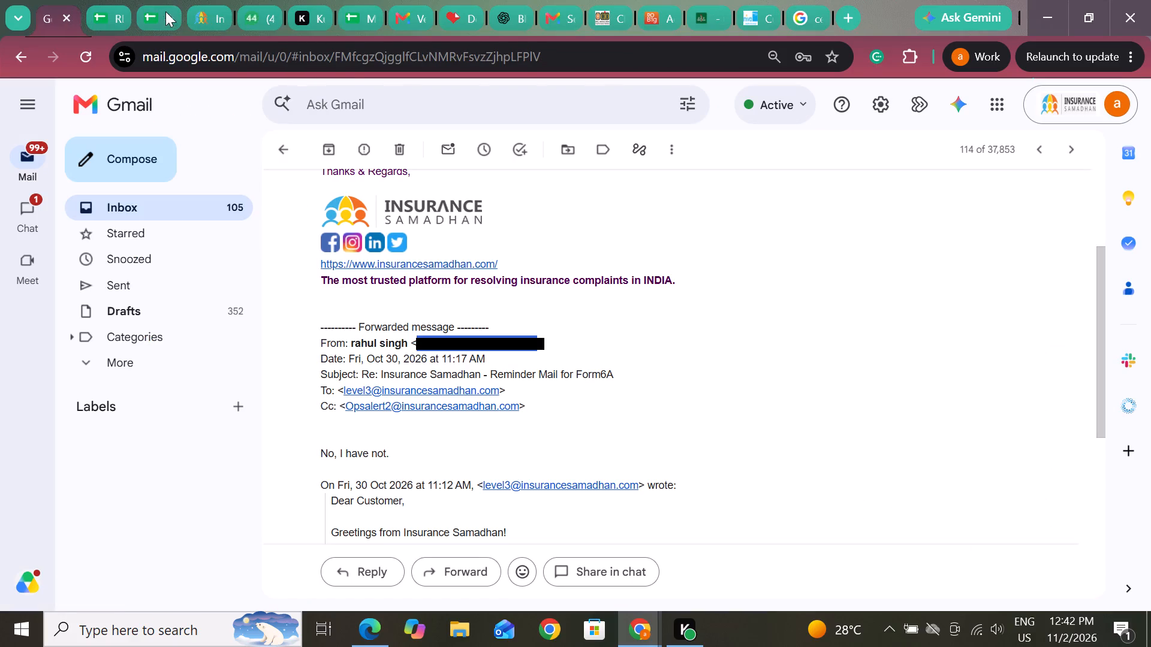
{"action": "left_click", "coordinate": [183, 23]}
{"action": "left_click", "coordinate": [215, 16]}
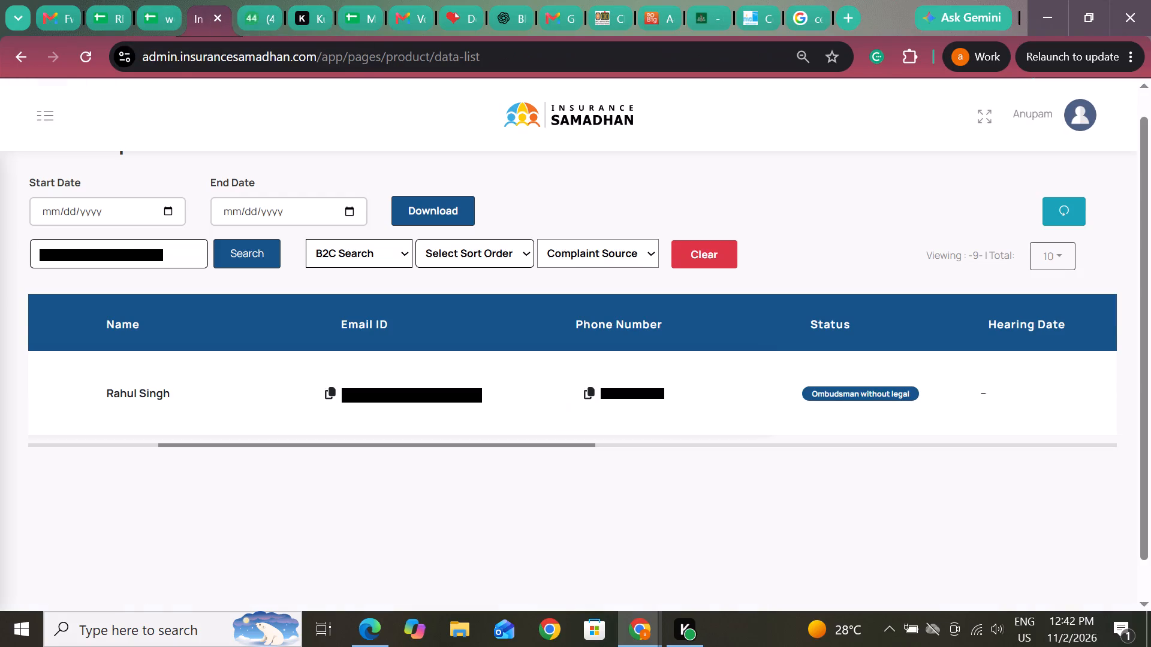
Review the communication log of the Star Health complaint and close it to return to the complaints list.
{"action": "scroll", "coordinate": [356, 403], "scroll_direction": "left", "scroll_amount": 4}
{"action": "left_click", "coordinate": [454, 419]}
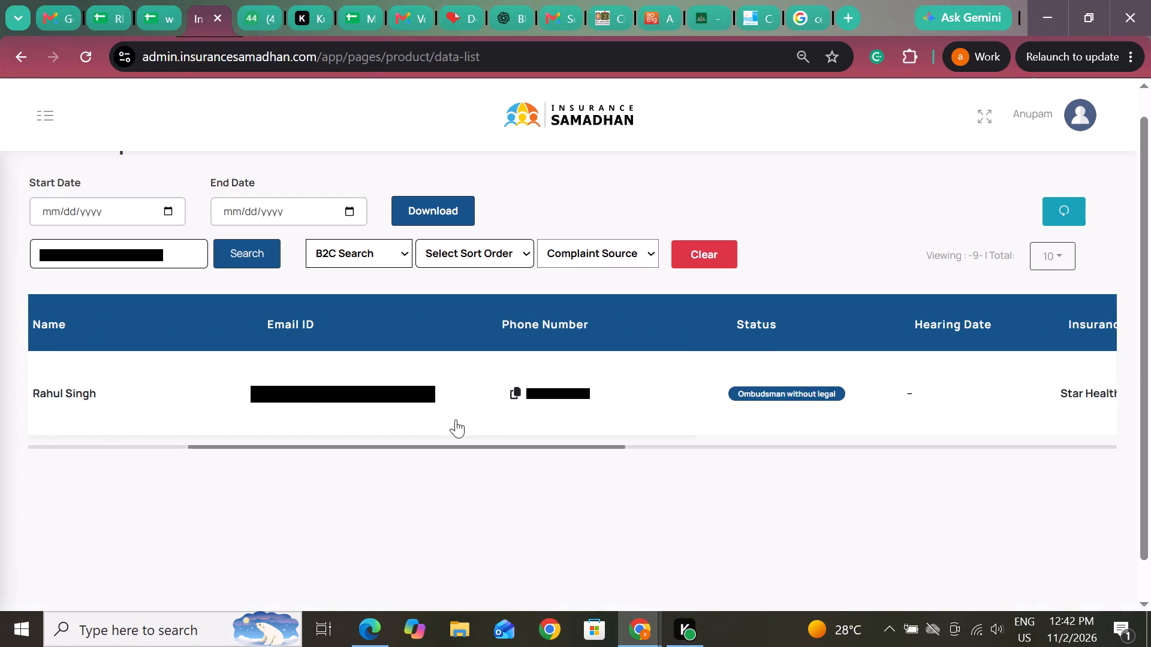
{"action": "left_click", "coordinate": [543, 465]}
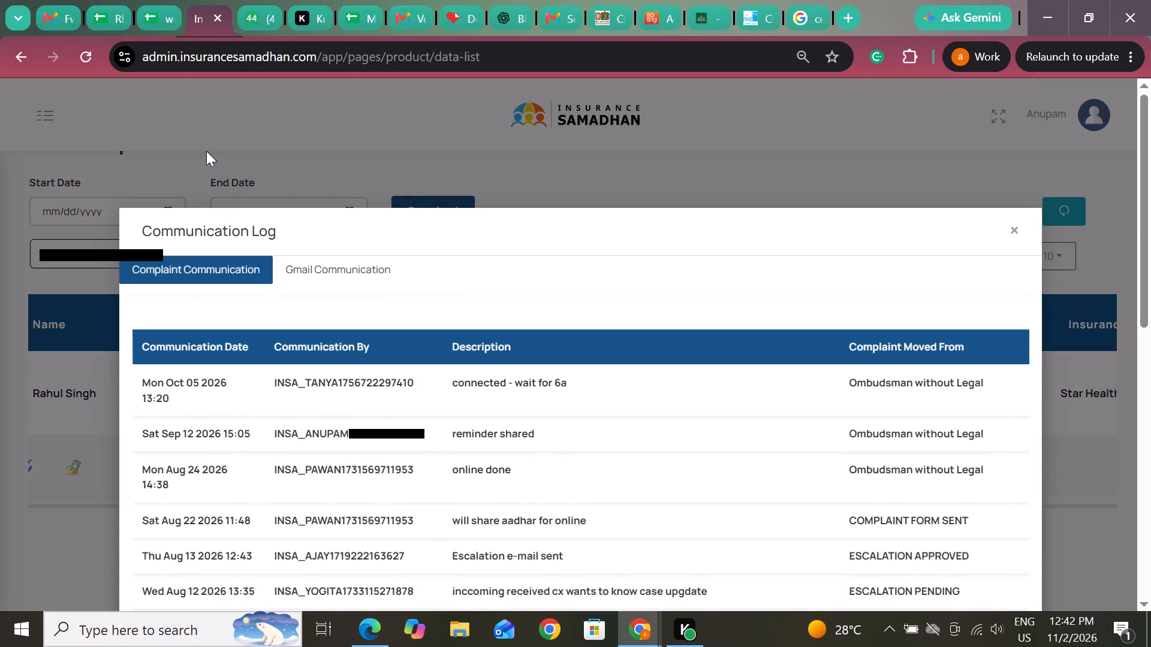
{"action": "scroll", "coordinate": [206, 151], "scroll_direction": "up", "scroll_amount": 2}
{"action": "left_click", "coordinate": [206, 150]}
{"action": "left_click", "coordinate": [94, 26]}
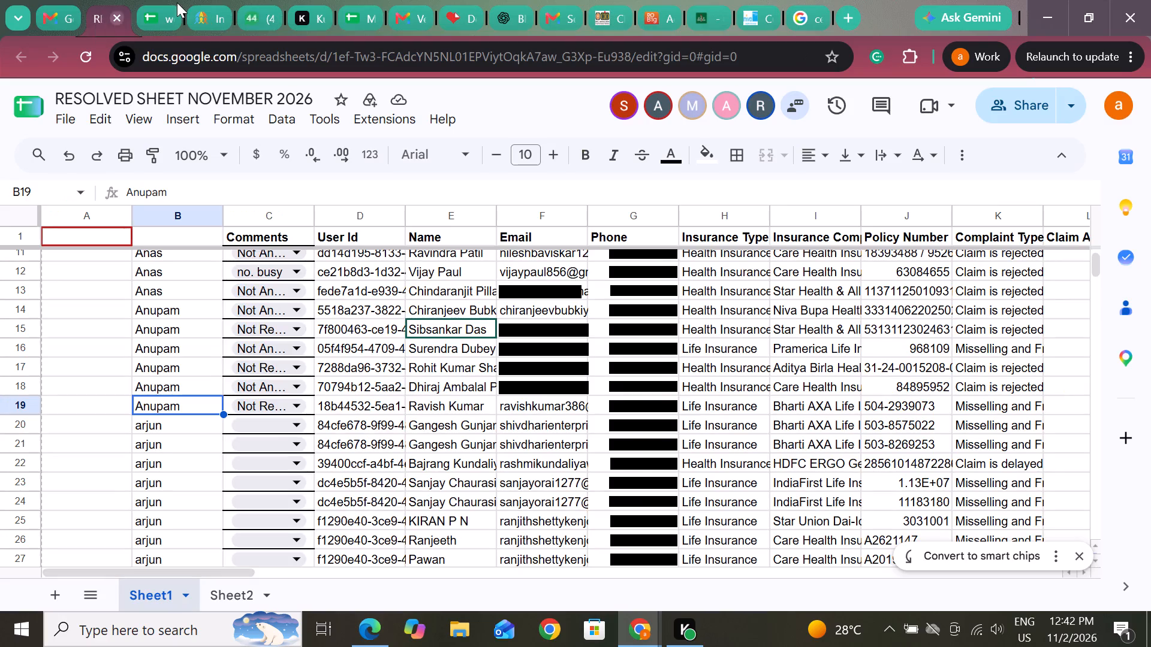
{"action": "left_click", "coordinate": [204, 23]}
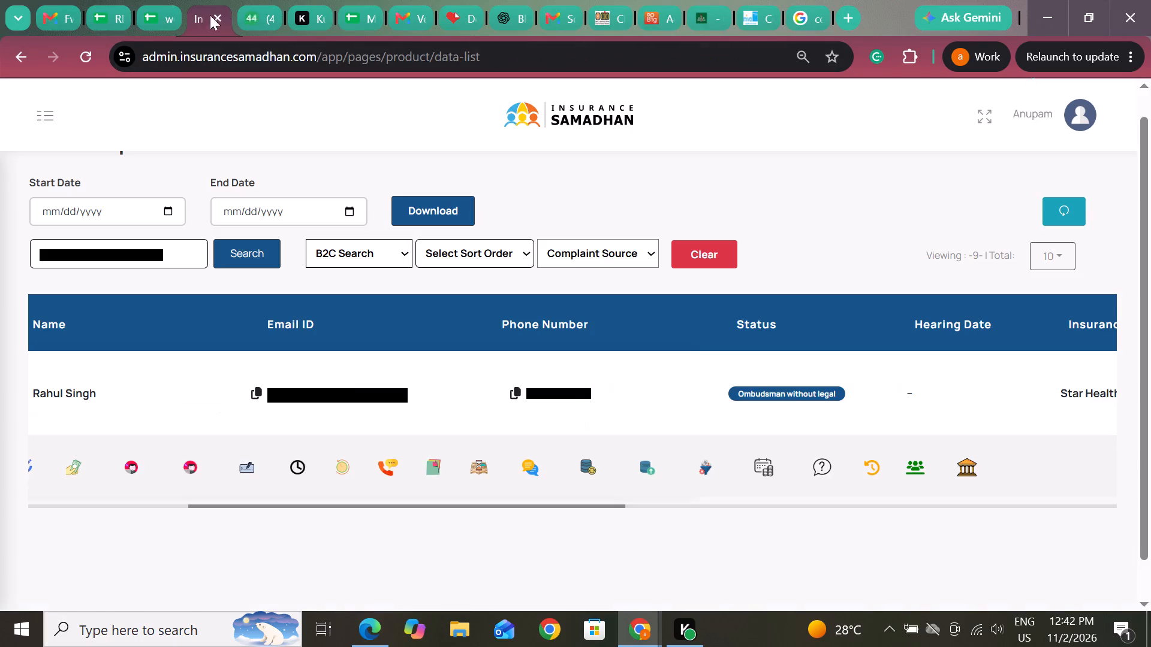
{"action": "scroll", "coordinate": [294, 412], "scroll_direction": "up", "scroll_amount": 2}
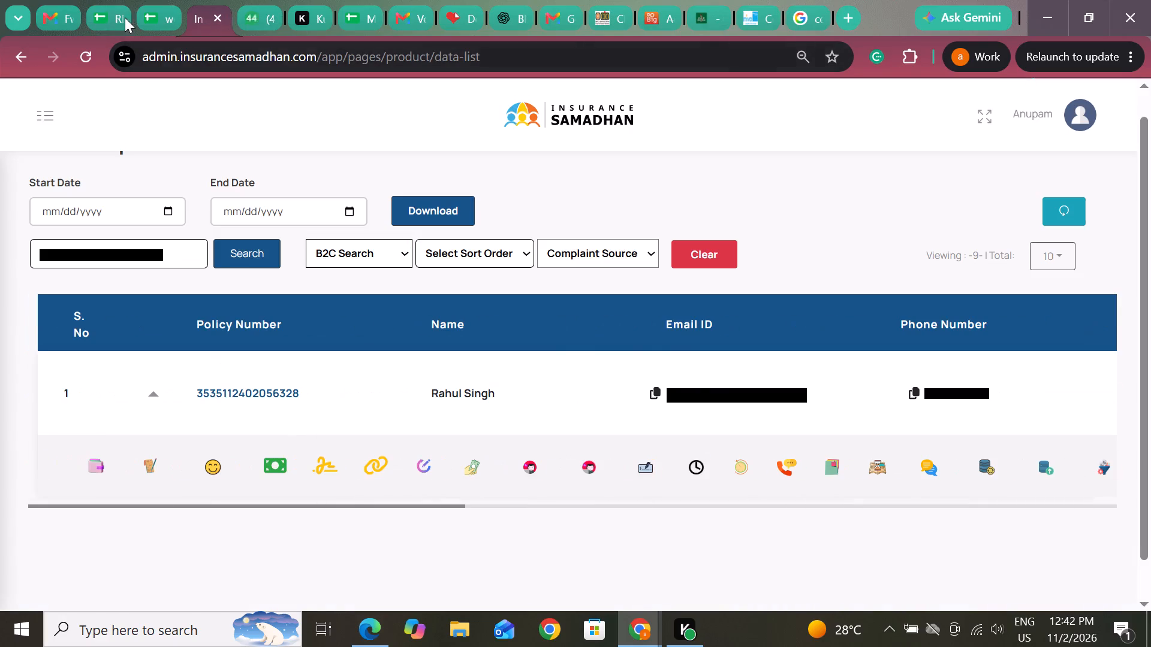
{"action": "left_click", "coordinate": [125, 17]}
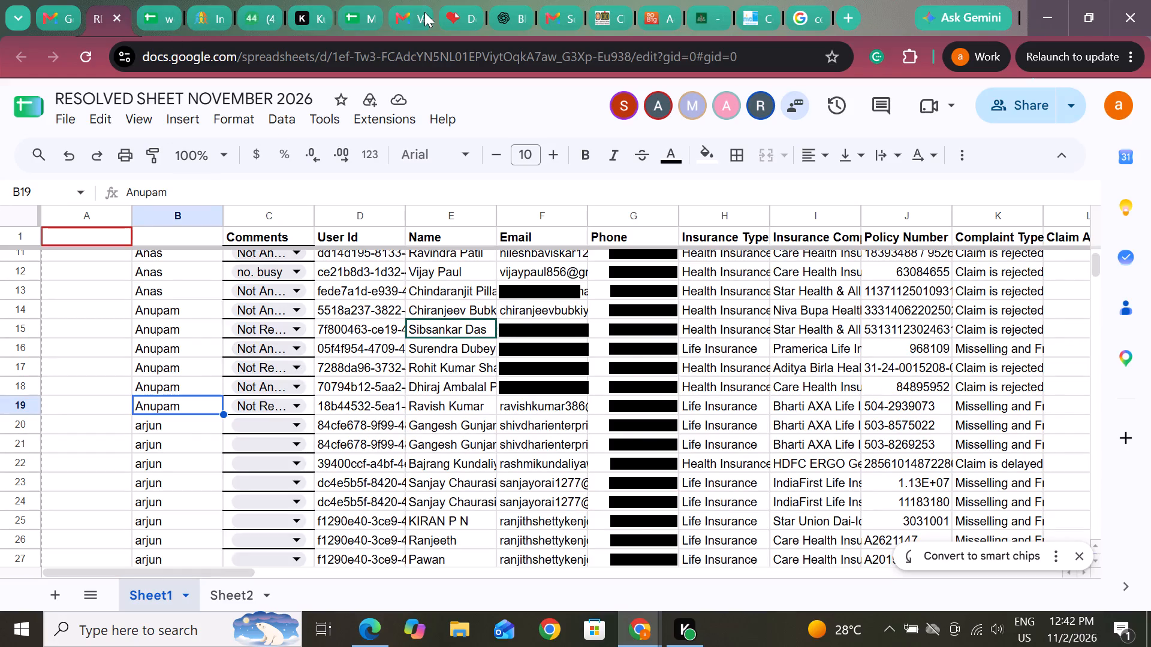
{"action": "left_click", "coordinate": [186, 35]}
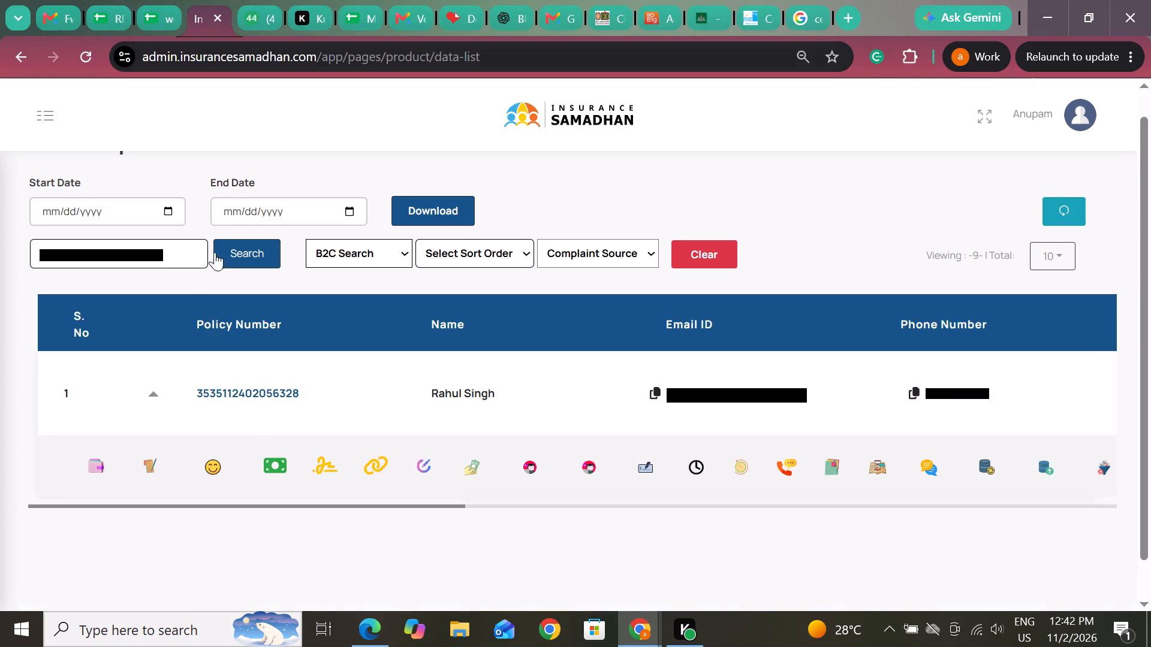
Collapse the Star Health complaint's row of actions and reload the complaints list.
{"action": "scroll", "coordinate": [240, 344], "scroll_direction": "down", "scroll_amount": 1}
{"action": "left_click", "coordinate": [153, 400]}
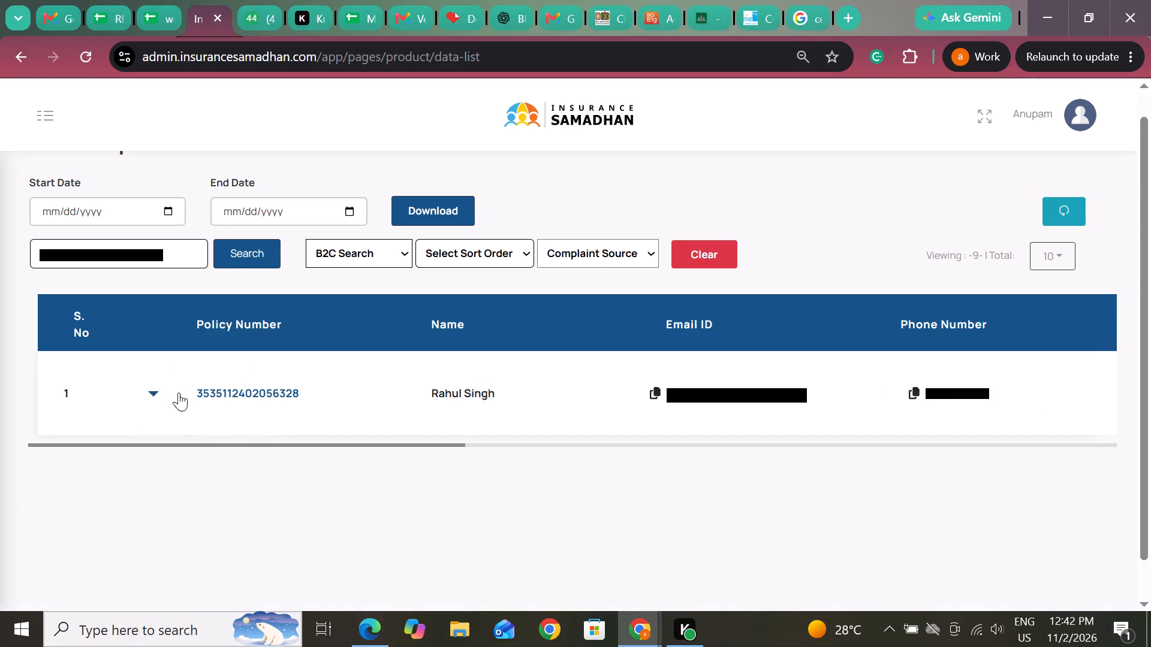
{"action": "scroll", "coordinate": [187, 392], "scroll_direction": "left", "scroll_amount": 7}
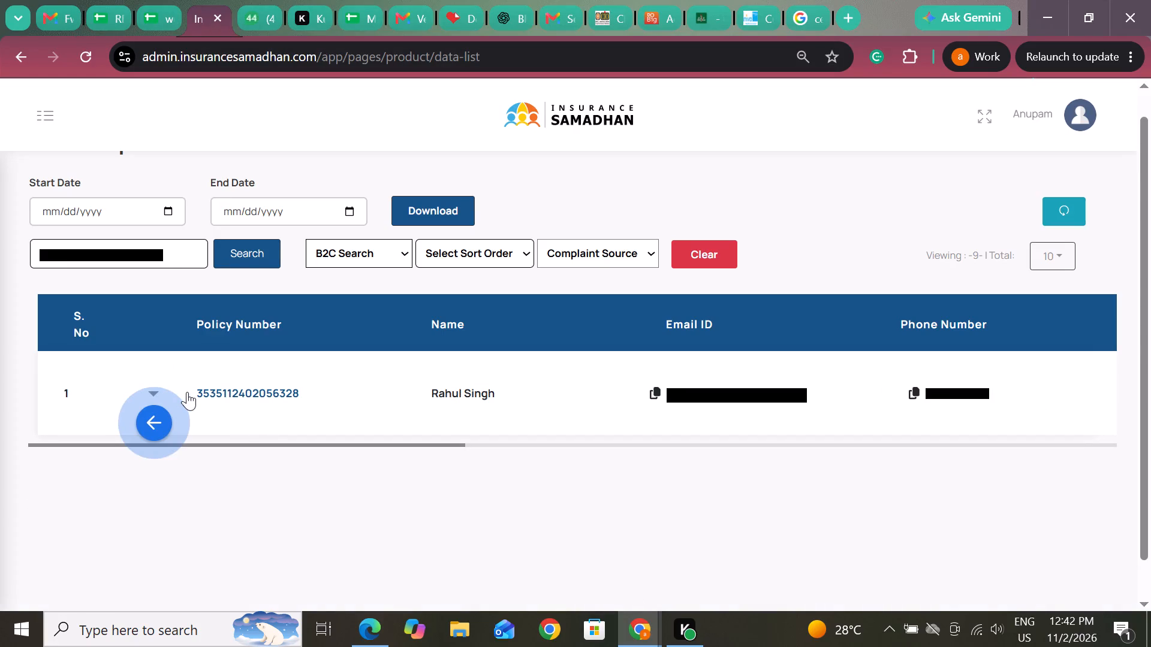
{"action": "scroll", "coordinate": [187, 392], "scroll_direction": "left", "scroll_amount": 4}
{"action": "left_click", "coordinate": [49, 177]}
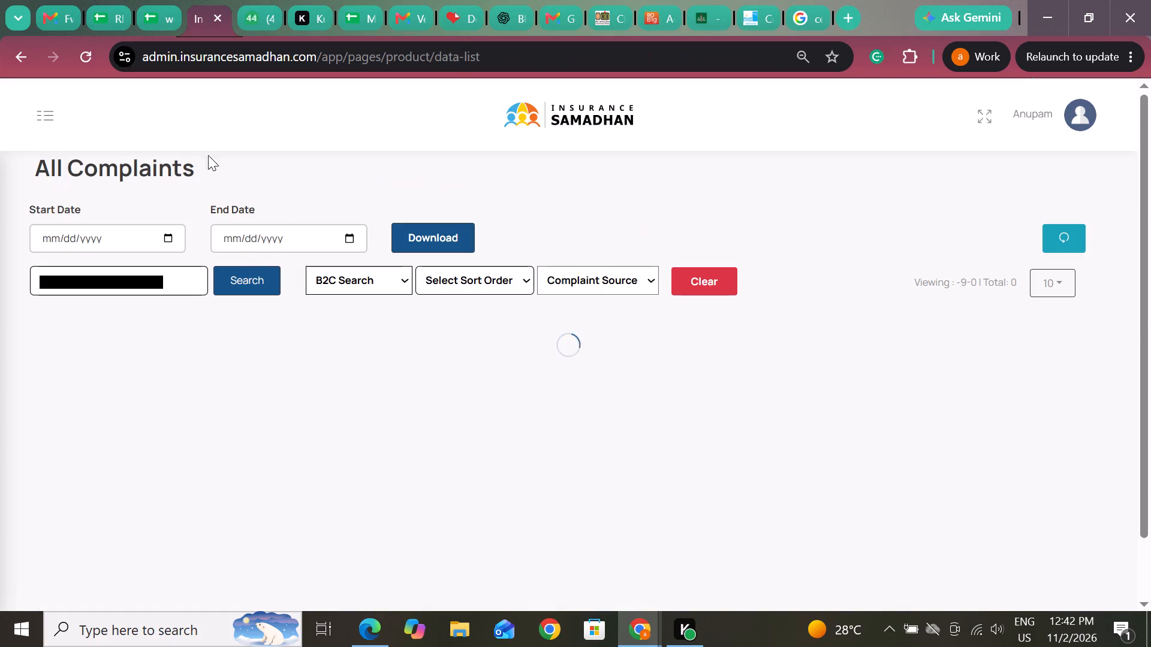
{"action": "scroll", "coordinate": [337, 334], "scroll_direction": "down", "scroll_amount": 4}
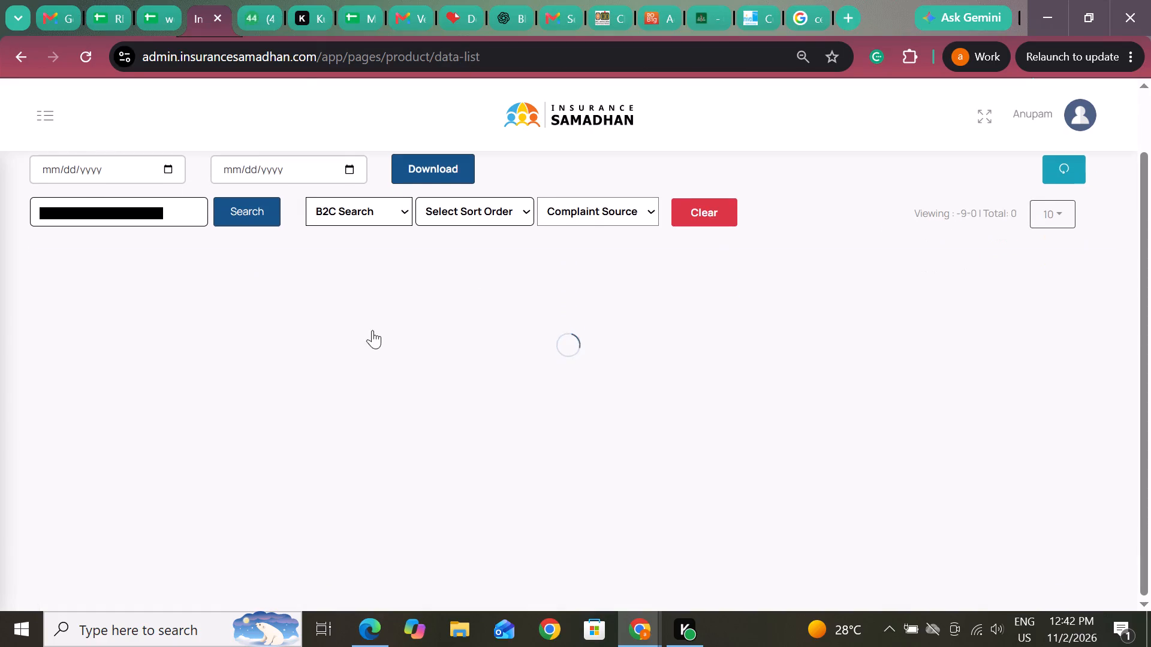
{"action": "scroll", "coordinate": [396, 346], "scroll_direction": "left", "scroll_amount": 1}
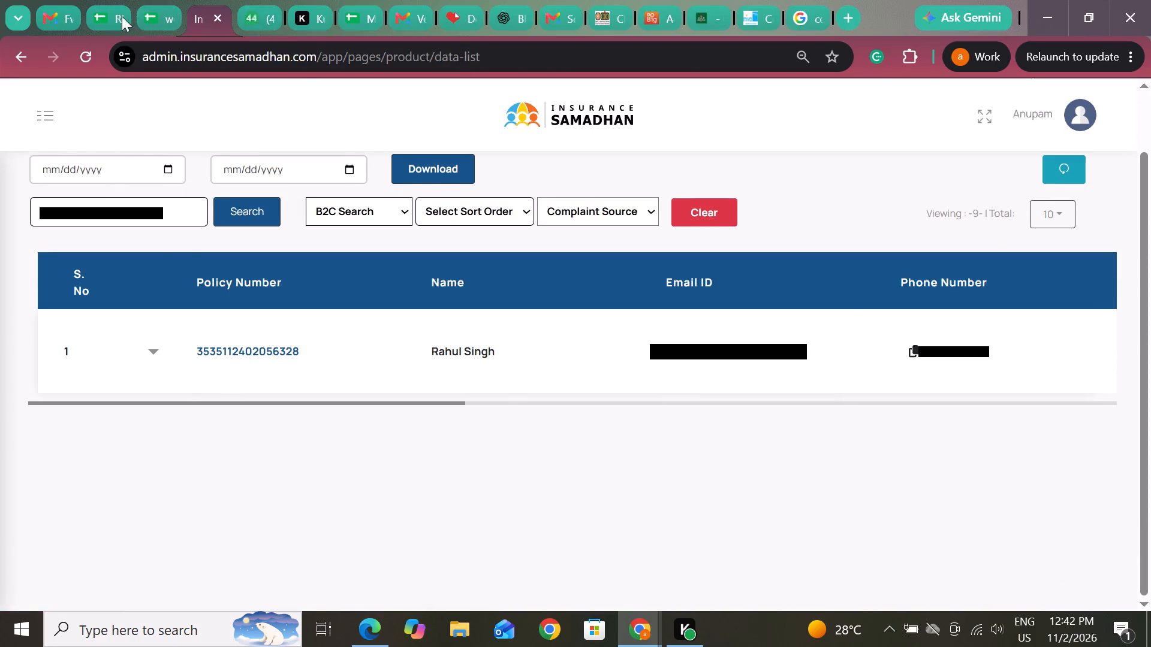
Read the customer's reply and the quoted Form 6A inquiry in the forwarded reminder email in Gmail.
{"action": "left_click", "coordinate": [116, 16]}
{"action": "left_click", "coordinate": [61, 20]}
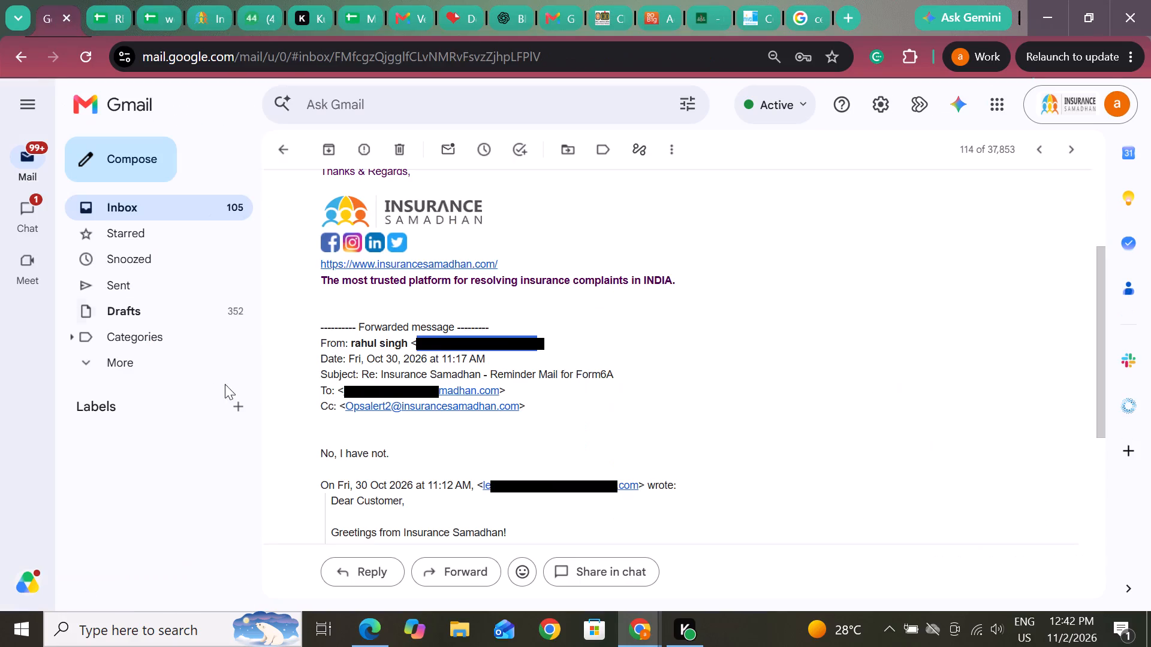
{"action": "scroll", "coordinate": [273, 277], "scroll_direction": "down", "scroll_amount": 9}
{"action": "scroll", "coordinate": [320, 308], "scroll_direction": "up", "scroll_amount": 2}
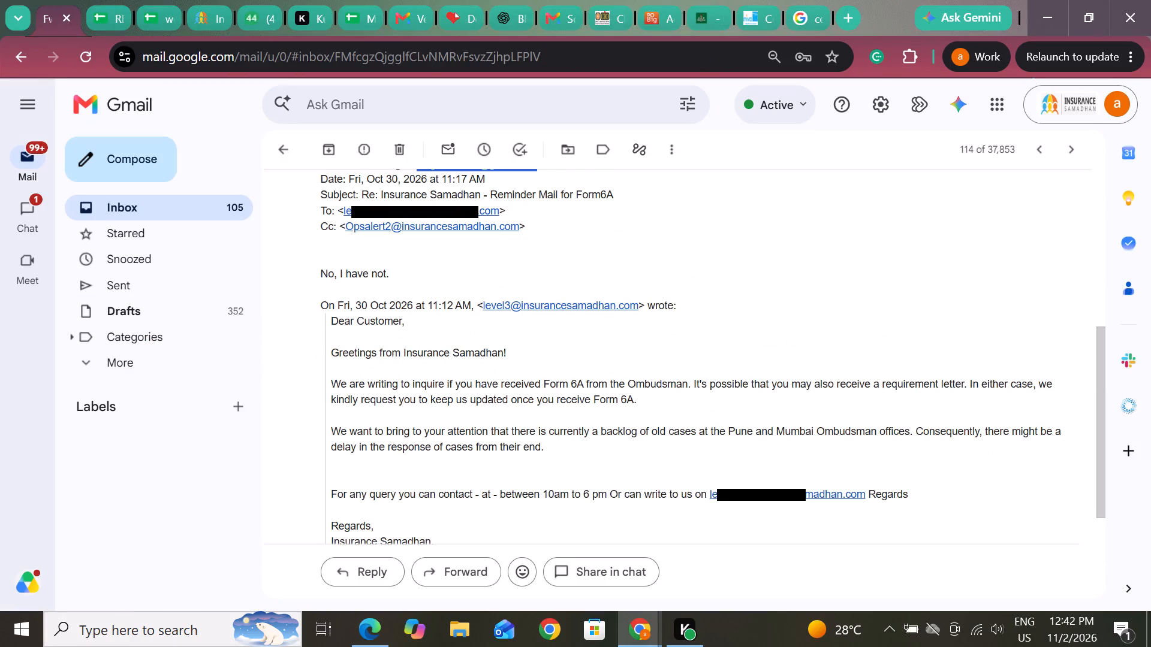
{"action": "scroll", "coordinate": [321, 309], "scroll_direction": "up", "scroll_amount": 4}
{"action": "scroll", "coordinate": [321, 311], "scroll_direction": "down", "scroll_amount": 5}
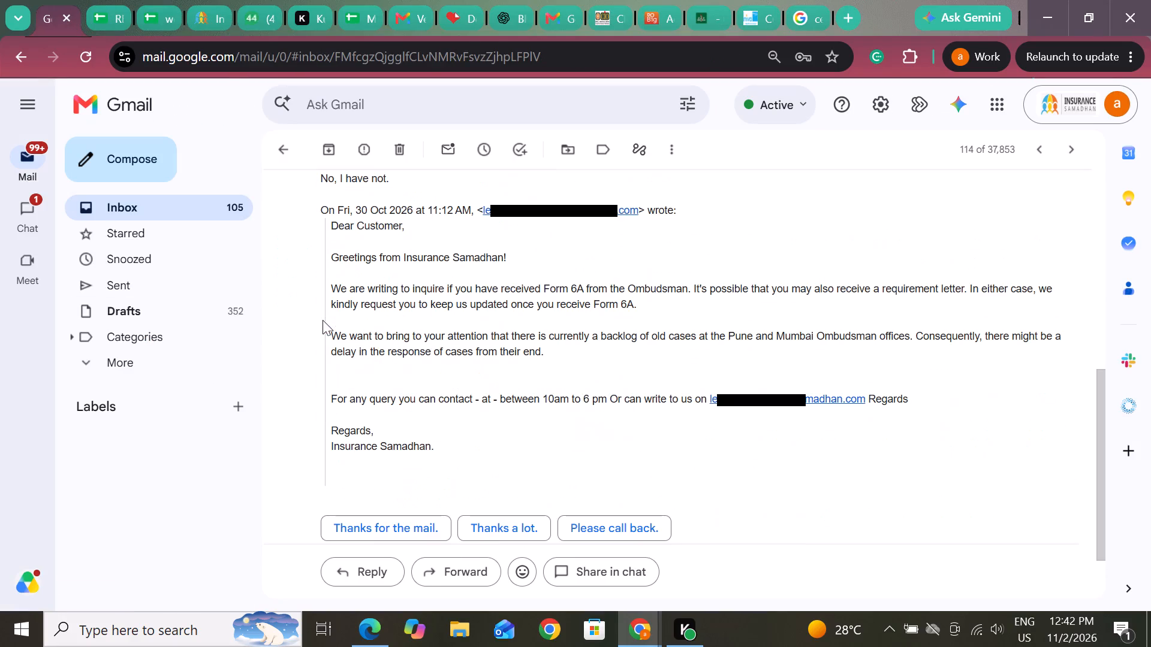
Copy the Star Health complainant's phone number from the complaints list and call it from the Smartflo dialer.
{"action": "left_click", "coordinate": [198, 22]}
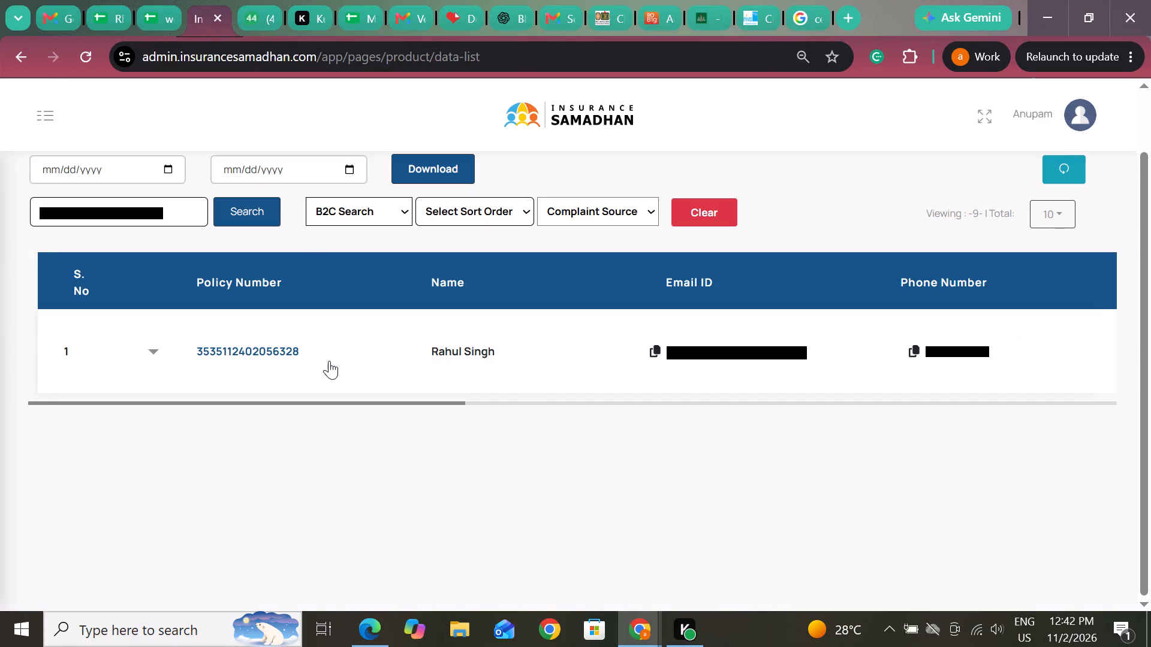
{"action": "scroll", "coordinate": [329, 361], "scroll_direction": "left", "scroll_amount": 3}
{"action": "scroll", "coordinate": [469, 349], "scroll_direction": "left", "scroll_amount": 1}
{"action": "left_click", "coordinate": [469, 349]}
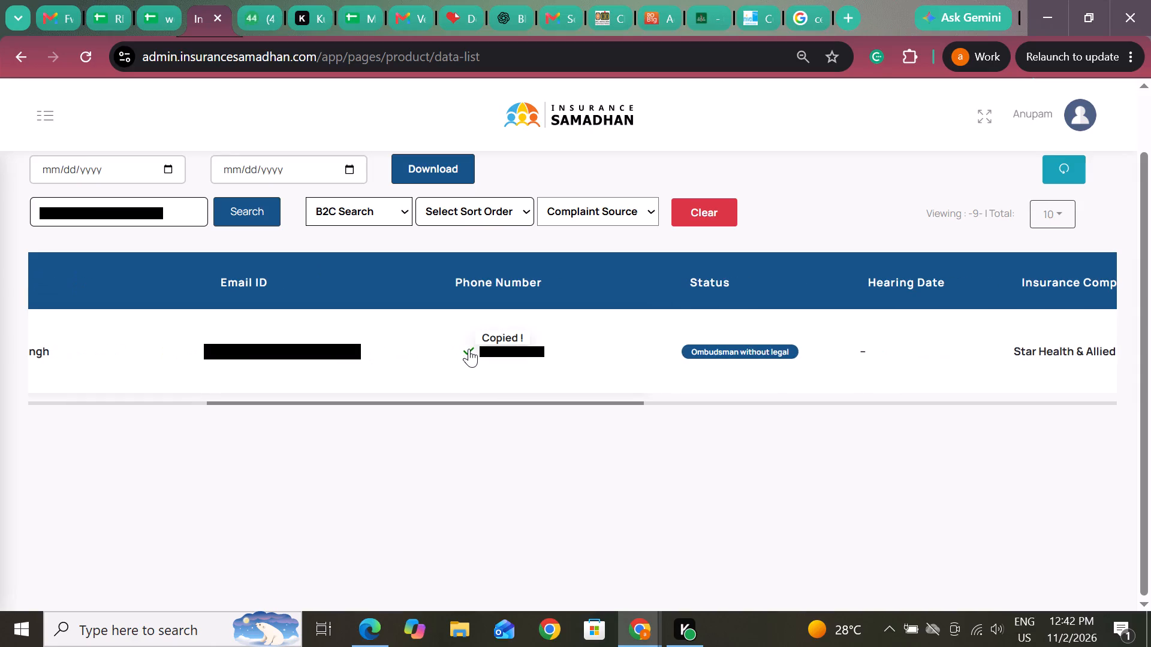
{"action": "scroll", "coordinate": [481, 350], "scroll_direction": "left", "scroll_amount": 1}
{"action": "left_click", "coordinate": [635, 25]}
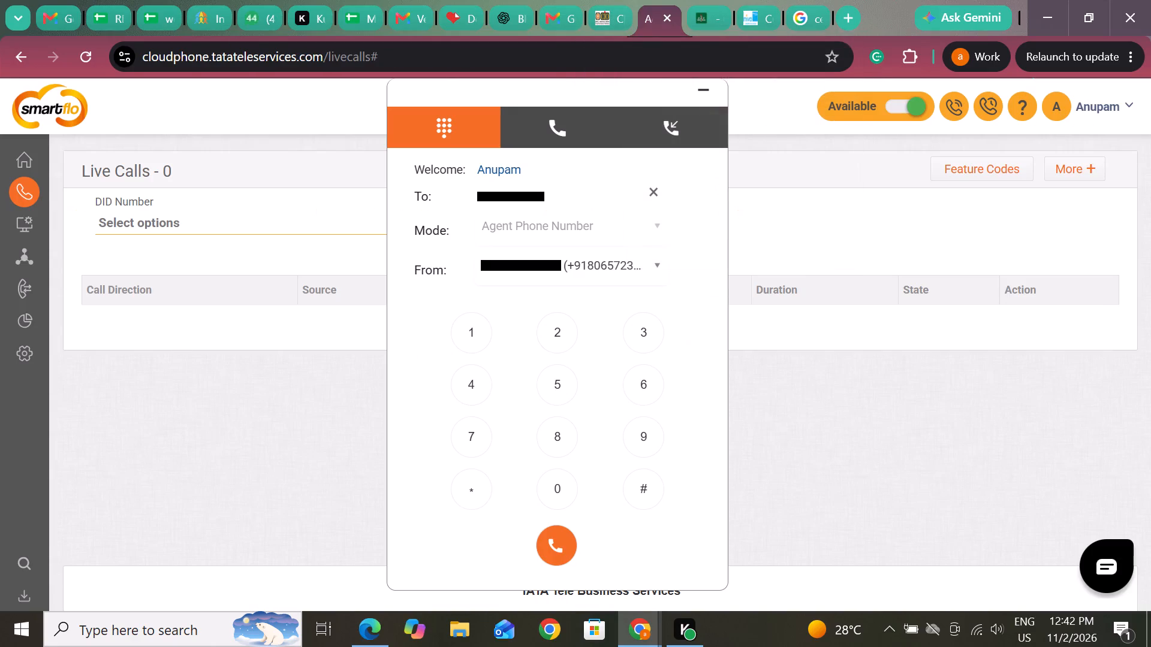
{"action": "left_click", "coordinate": [557, 192]}
{"action": "double_click", "coordinate": [557, 192], "text": "ctrl"}
{"action": "key", "text": "ctrl+v"}
{"action": "left_click", "coordinate": [540, 543]}
{"action": "scroll", "coordinate": [130, 0], "scroll_direction": "up", "scroll_amount": 4}
Revisit the Star Health complaint in the complaints list and check the live call's state in Smartflo.
{"action": "left_click", "coordinate": [207, 17]}
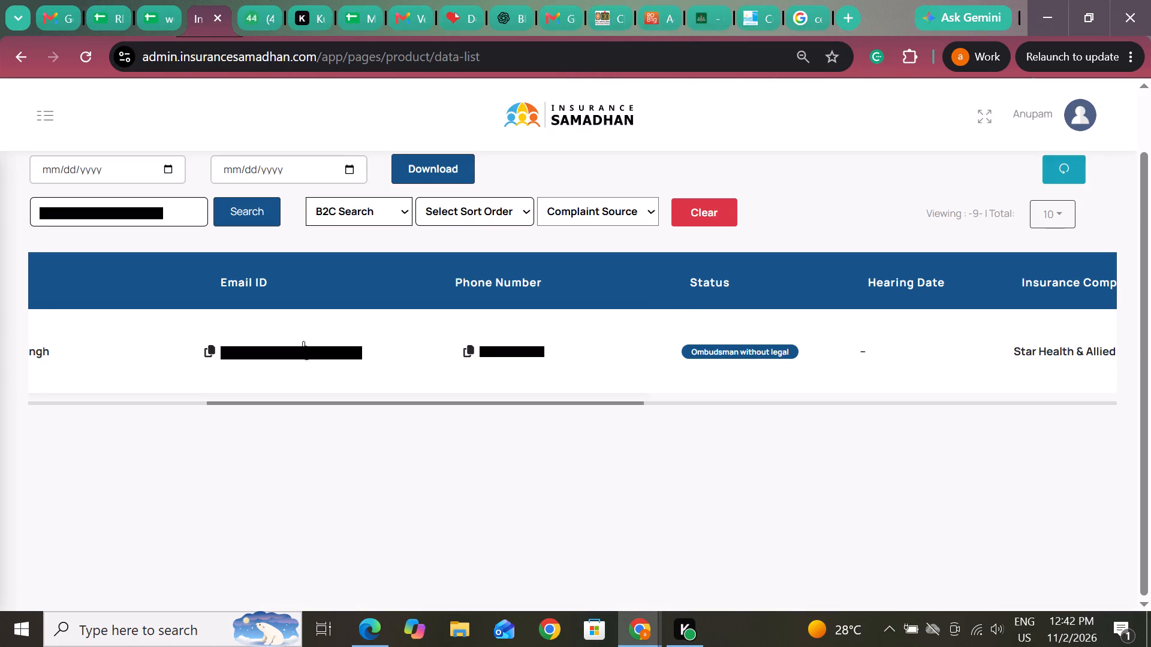
{"action": "scroll", "coordinate": [286, 387], "scroll_direction": "up", "scroll_amount": 1}
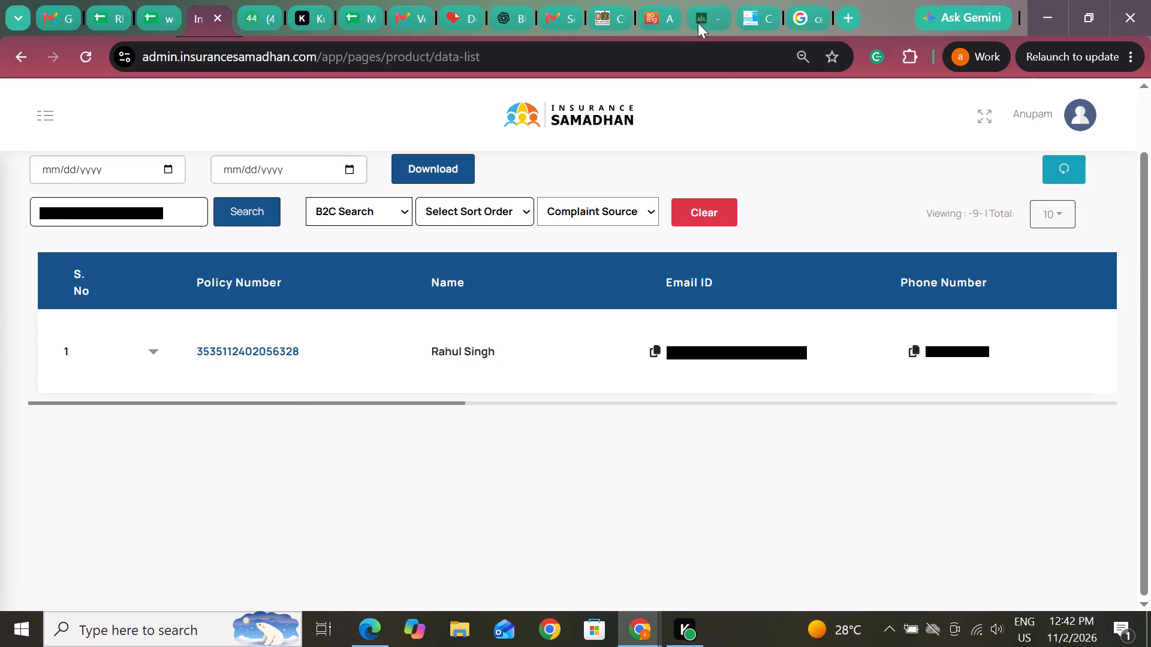
{"action": "left_click", "coordinate": [664, 26]}
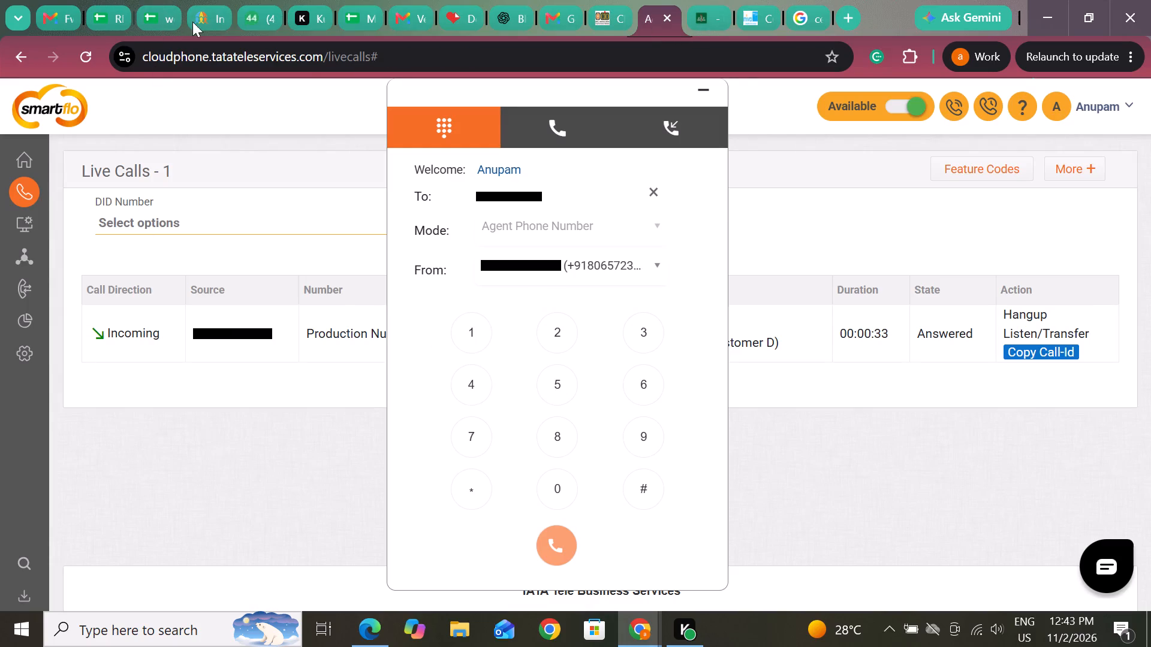
Reread the forwarded Form6A reminder email in Gmail during the call.
{"action": "left_click", "coordinate": [115, 20]}
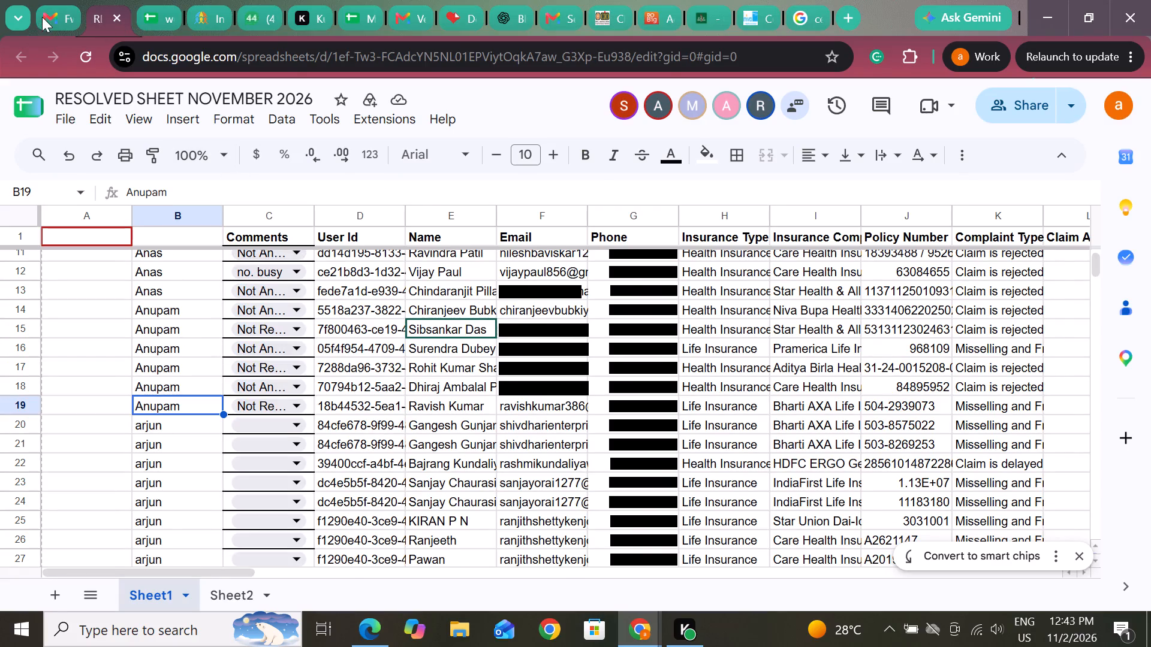
{"action": "left_click", "coordinate": [42, 17]}
{"action": "scroll", "coordinate": [357, 319], "scroll_direction": "up", "scroll_amount": 4}
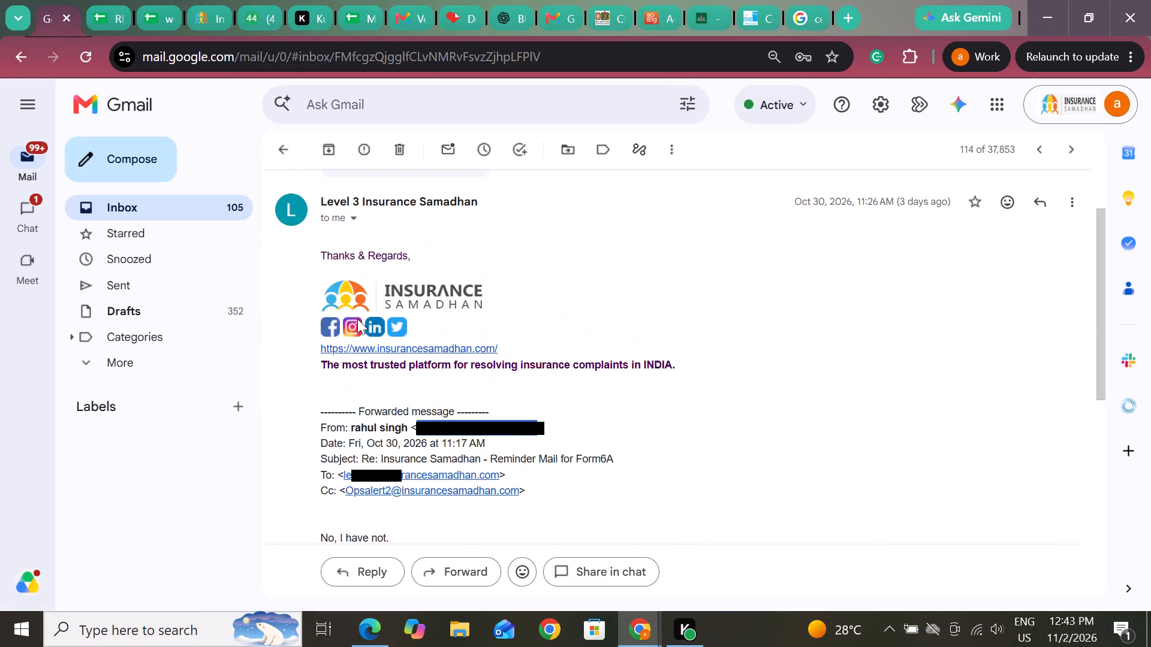
{"action": "scroll", "coordinate": [357, 319], "scroll_direction": "down", "scroll_amount": 9}
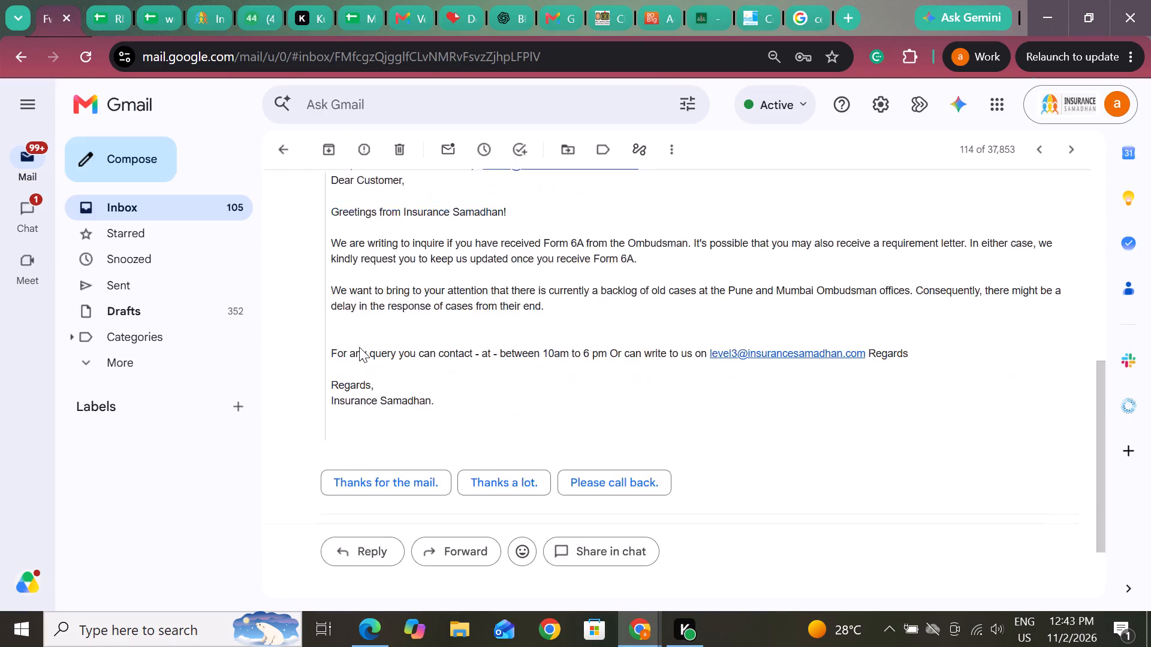
Review the Star Health complaint's communication log in the Insurance Samadhan dashboard and close it.
{"action": "left_click", "coordinate": [206, 15]}
{"action": "scroll", "coordinate": [668, 346], "scroll_direction": "left", "scroll_amount": 1}
{"action": "left_click", "coordinate": [668, 367]}
{"action": "left_click", "coordinate": [694, 425]}
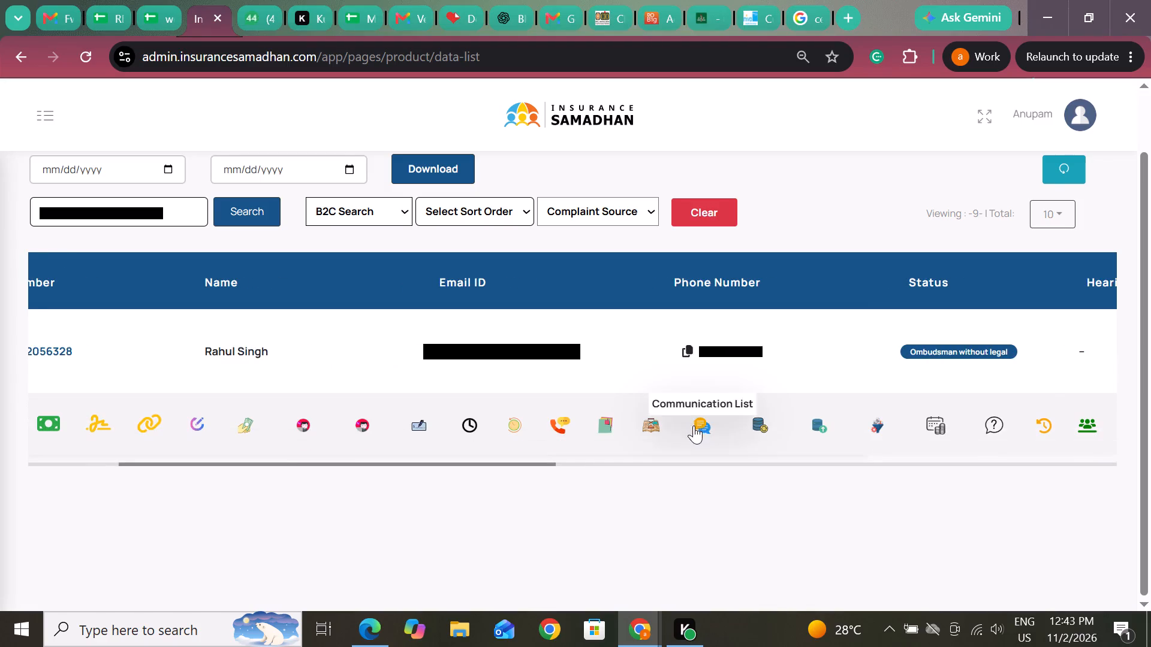
{"action": "scroll", "coordinate": [374, 331], "scroll_direction": "up", "scroll_amount": 5}
{"action": "left_click", "coordinate": [355, 133]}
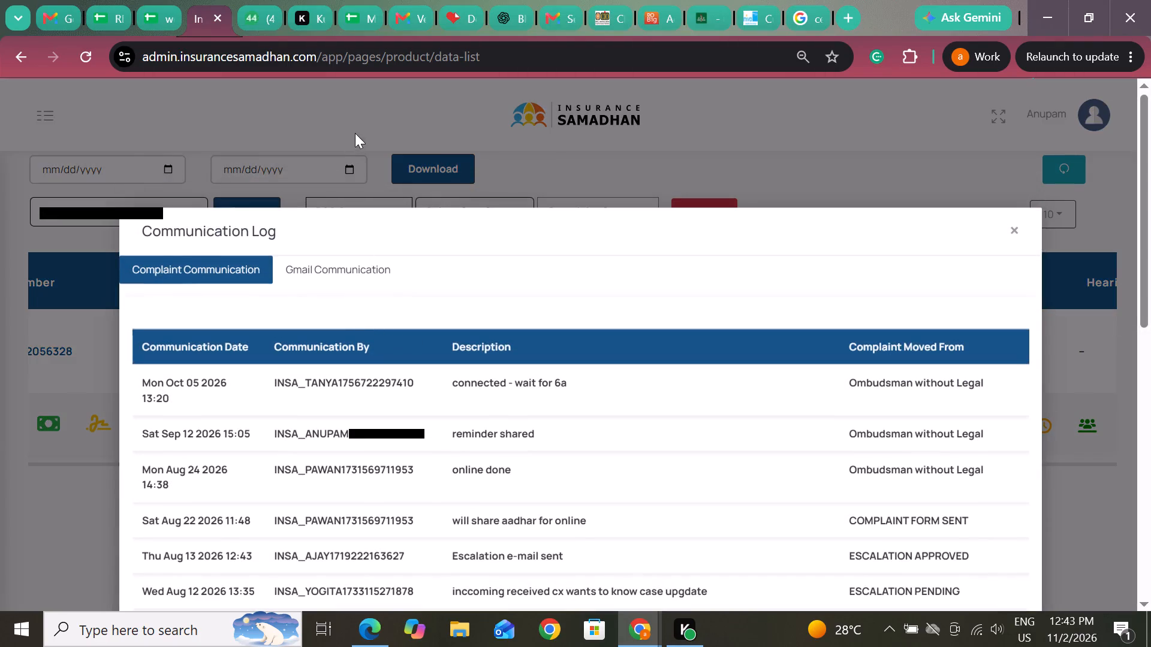
{"action": "left_click", "coordinate": [689, 353]}
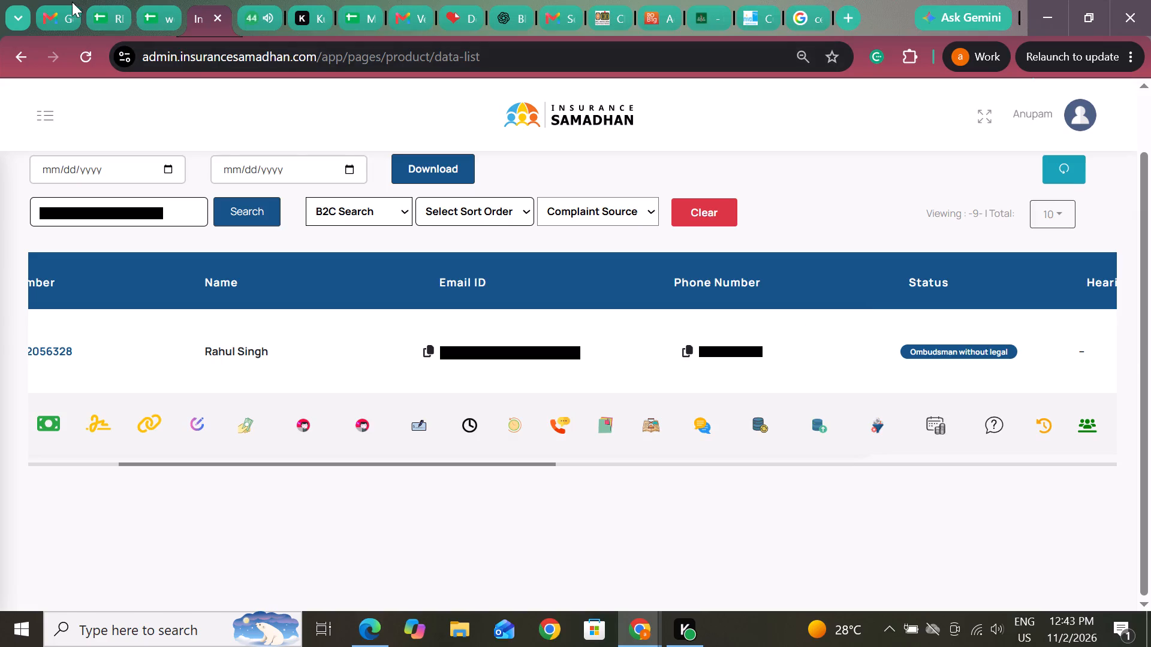
Review the forwarded Form6A reminder email in Gmail from its subject through the end of the quoted message.
{"action": "left_click", "coordinate": [58, 10]}
{"action": "scroll", "coordinate": [341, 314], "scroll_direction": "up", "scroll_amount": 12}
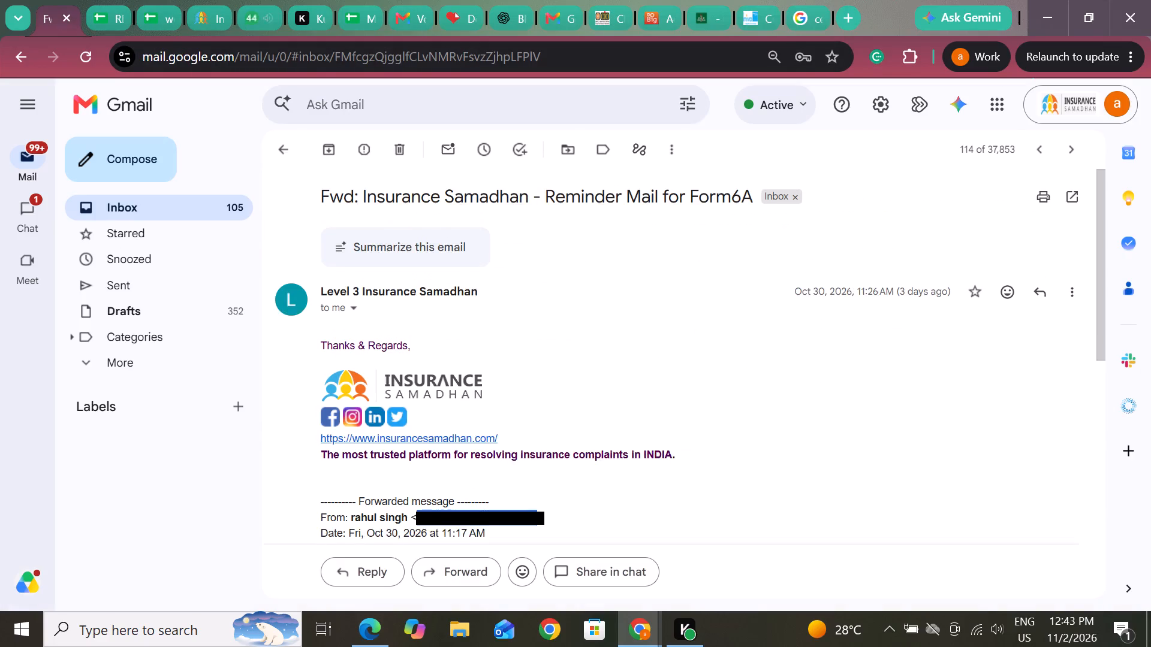
{"action": "scroll", "coordinate": [342, 283], "scroll_direction": "down", "scroll_amount": 7}
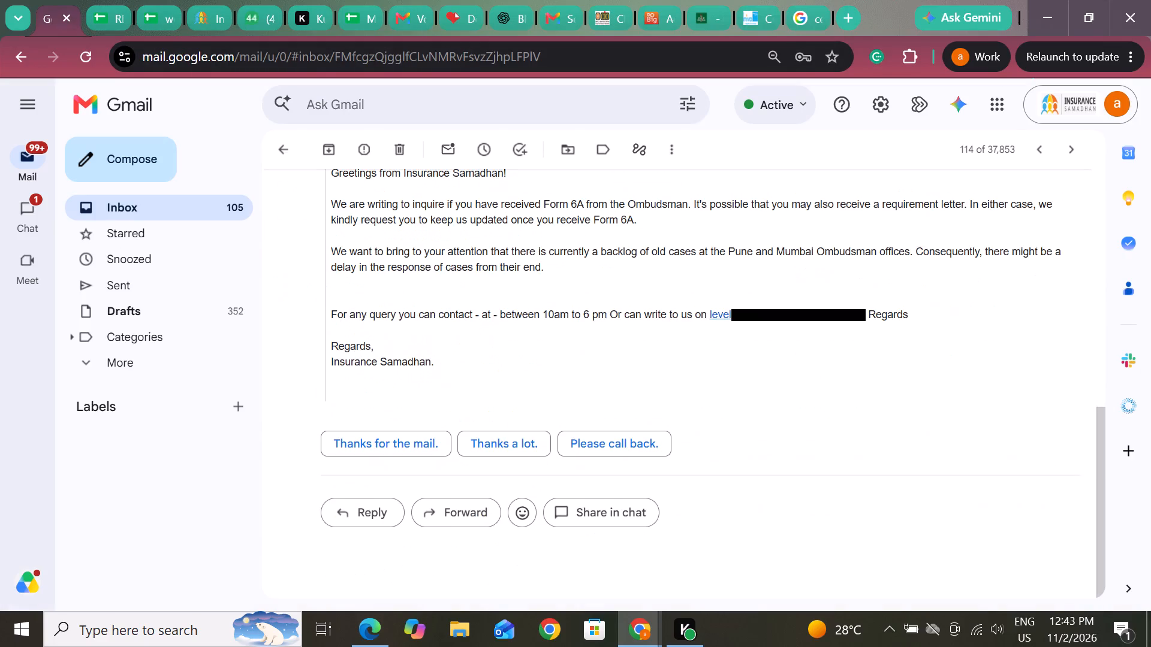
{"action": "scroll", "coordinate": [342, 282], "scroll_direction": "up", "scroll_amount": 5}
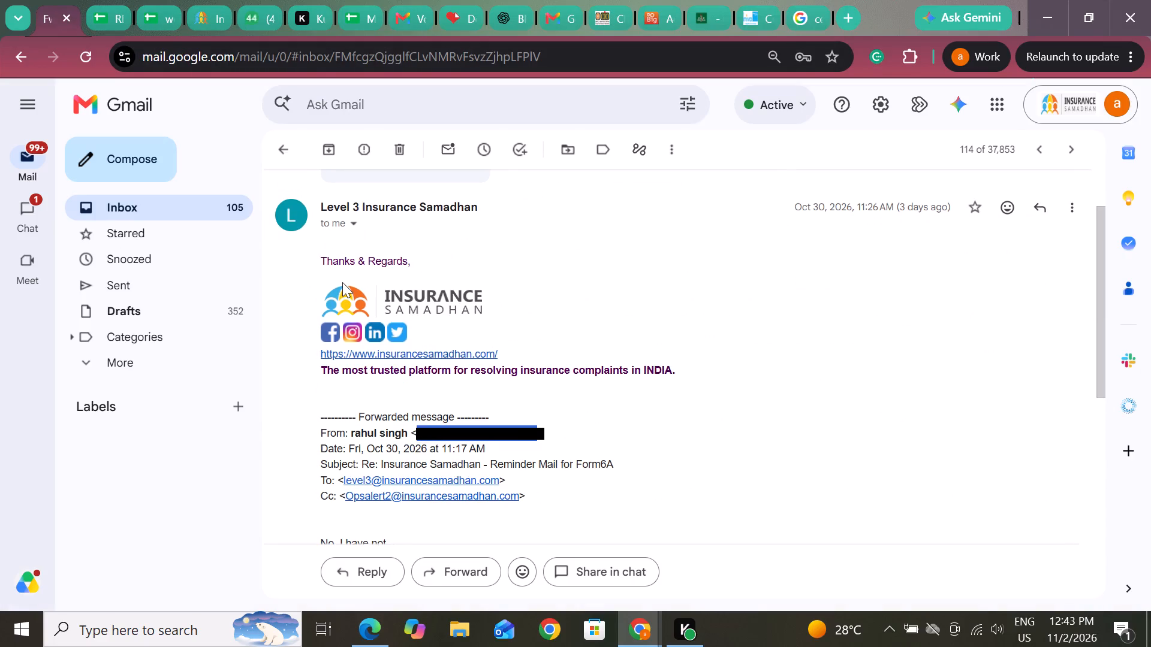
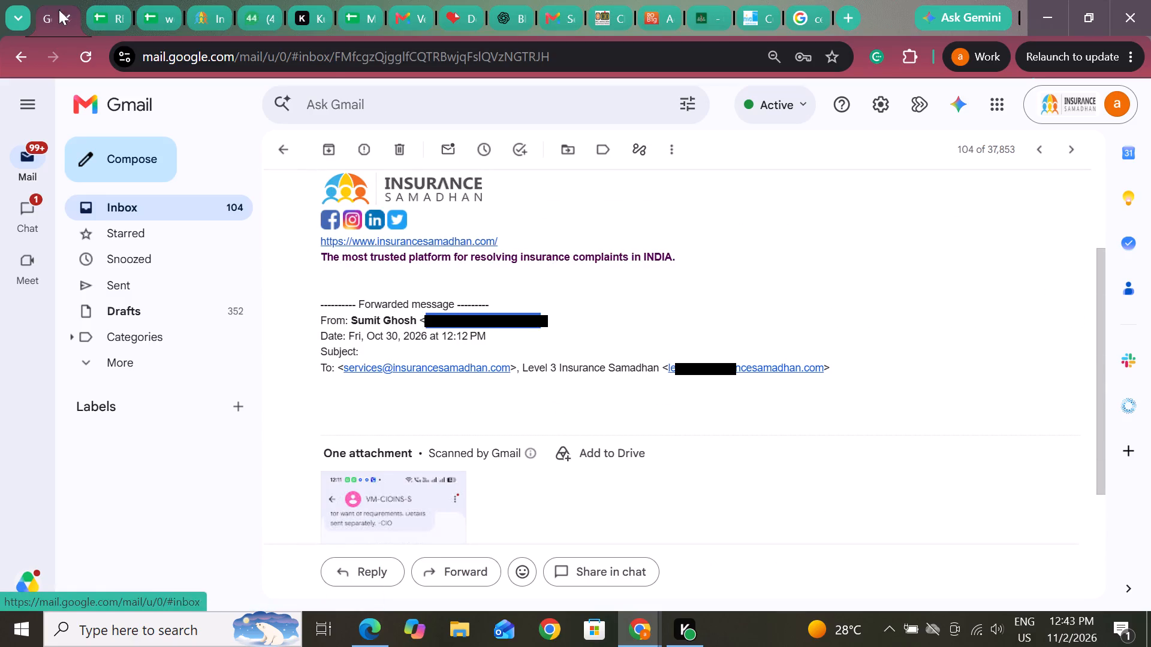
Copy the original sender's email address from the forwarded Gmail message and search the Insurance Samadhan complaints list for it, checking the matching complaints' status.
{"action": "key", "text": "ctrl+c"}
{"action": "key", "text": "ctrl+c"}
{"action": "key", "text": "ctrl+c"}
{"action": "key", "text": "ctrl+c"}
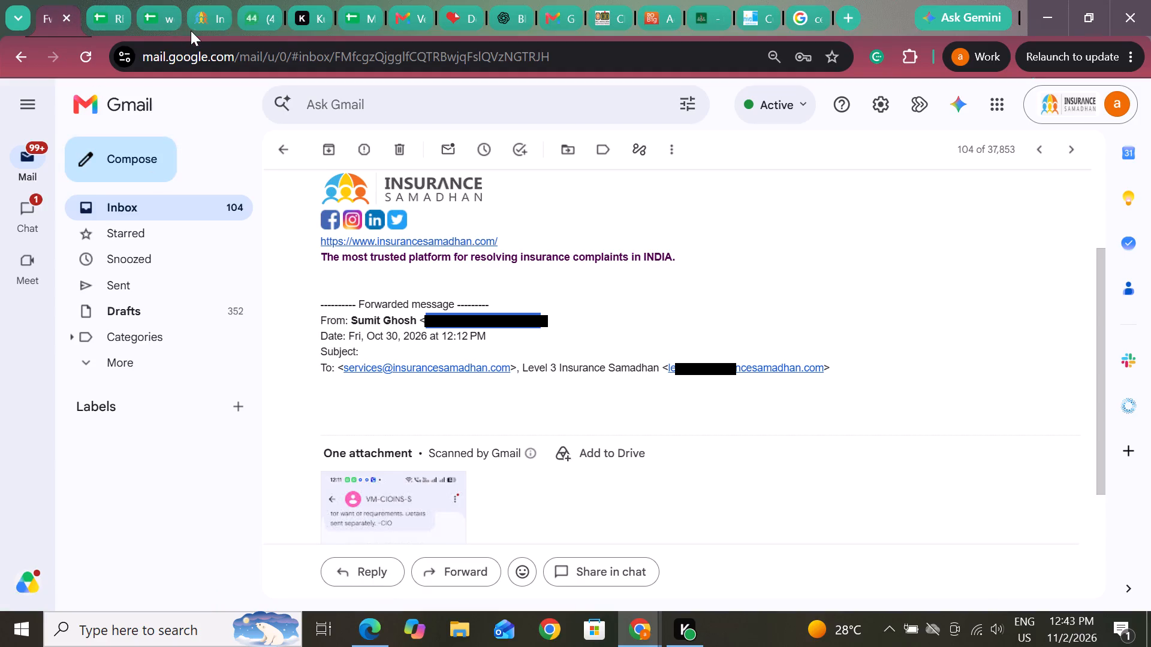
{"action": "left_click", "coordinate": [191, 31]}
{"action": "double_click", "coordinate": [100, 218], "text": "ctrl"}
{"action": "key", "text": "ctrl+v"}
{"action": "triple_click", "coordinate": [175, 216], "text": "ctrl"}
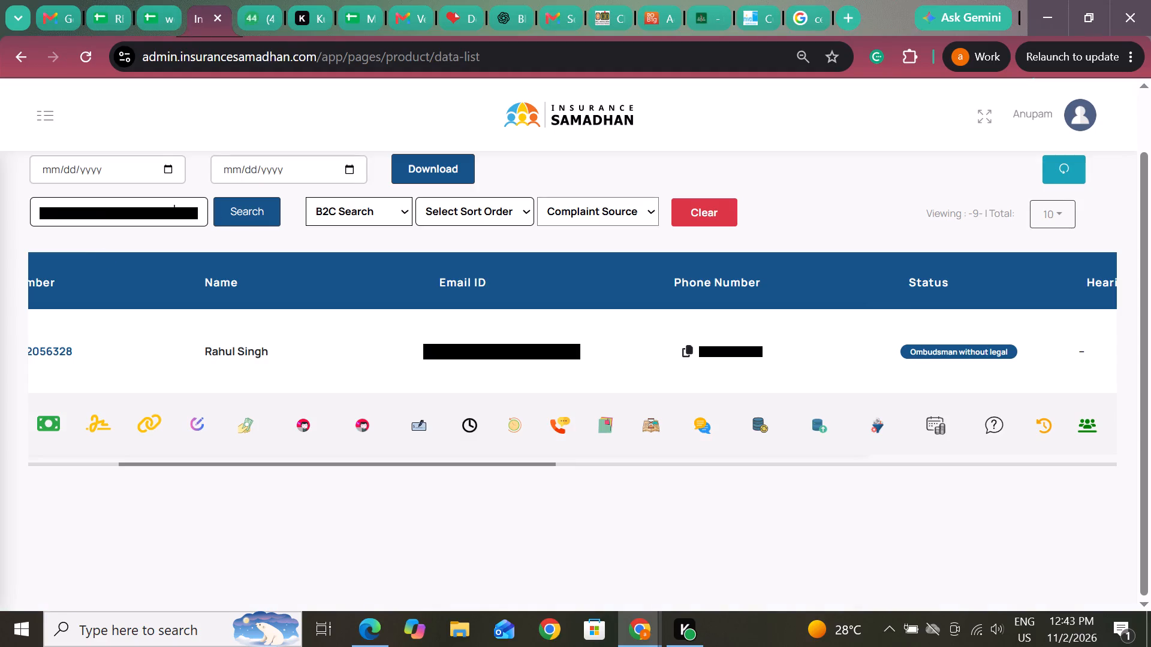
{"action": "key", "text": "ctrl+v"}
{"action": "left_click", "coordinate": [248, 212], "text": "ctrl"}
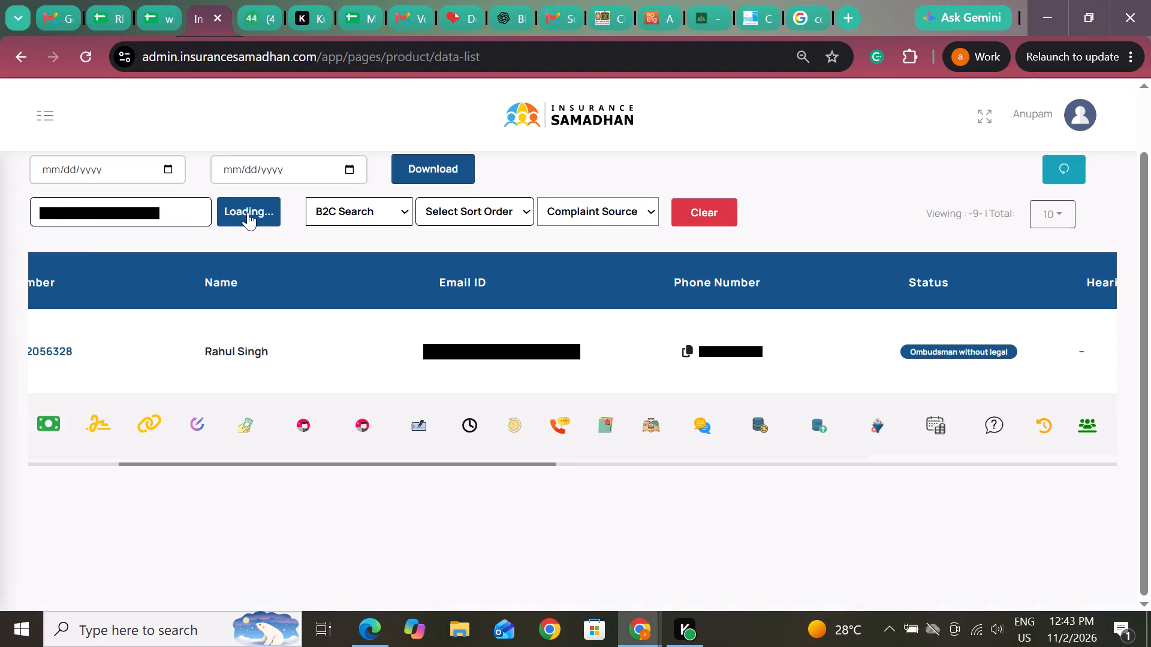
{"action": "scroll", "coordinate": [361, 337], "scroll_direction": "left", "scroll_amount": 1}
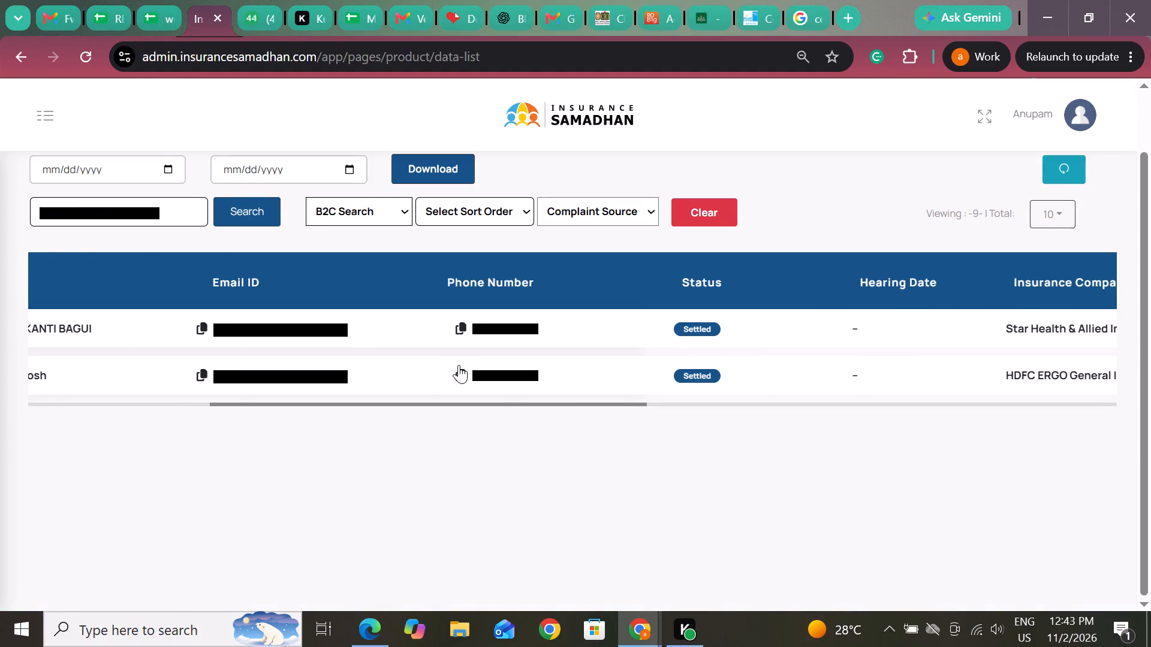
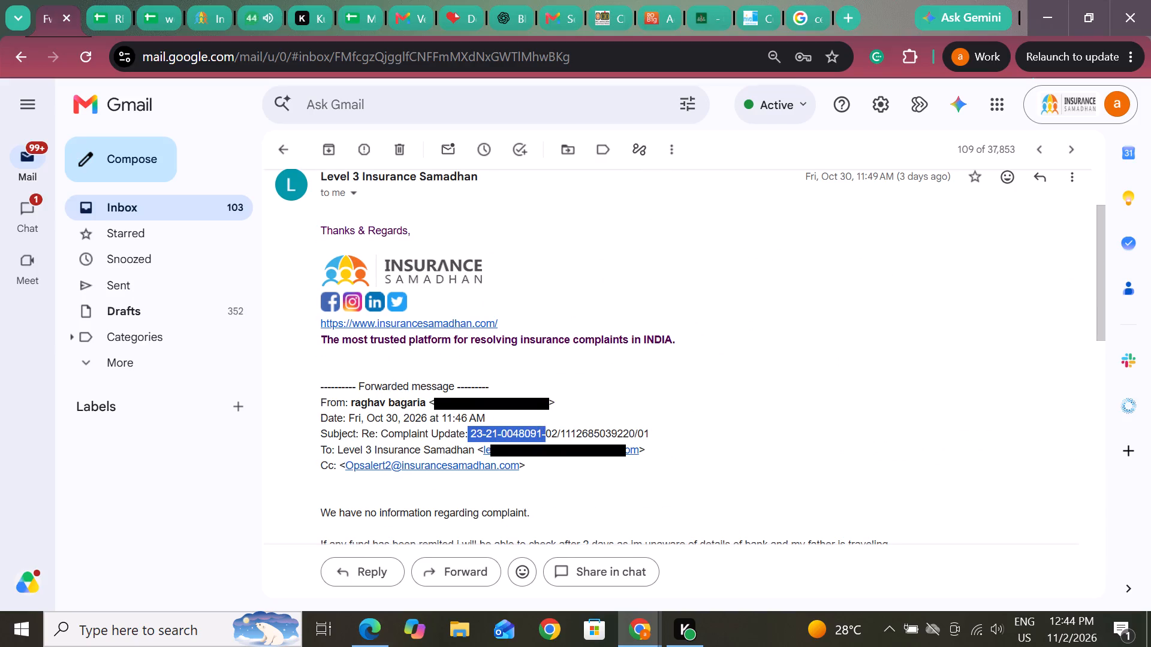
{"action": "left_click_drag", "start_coordinate": [555, 430], "coordinate": [661, 430]}
{"action": "key", "text": "ctrl+c"}
{"action": "key", "text": "ctrl+c"}
{"action": "key", "text": "ctrl+c"}
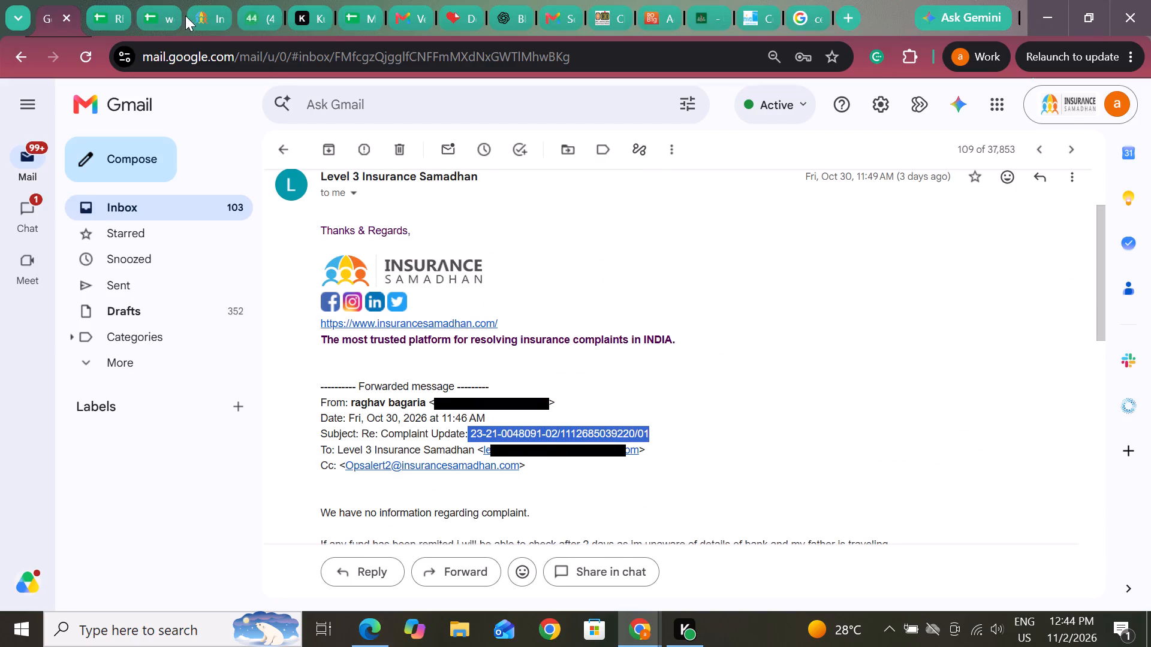
{"action": "left_click", "coordinate": [186, 16]}
{"action": "double_click", "coordinate": [113, 227], "text": "ctrl"}
{"action": "triple_click", "coordinate": [112, 213], "text": "ctrl"}
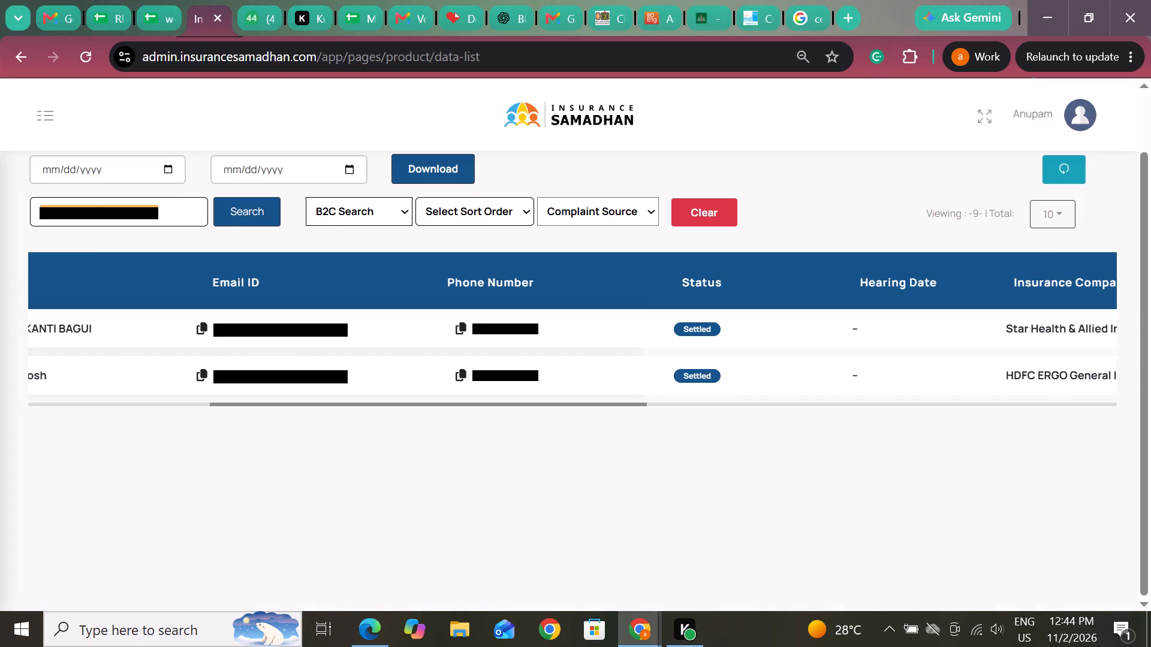
{"action": "key", "text": "ctrl+v"}
{"action": "left_click", "coordinate": [223, 209], "text": "ctrl"}
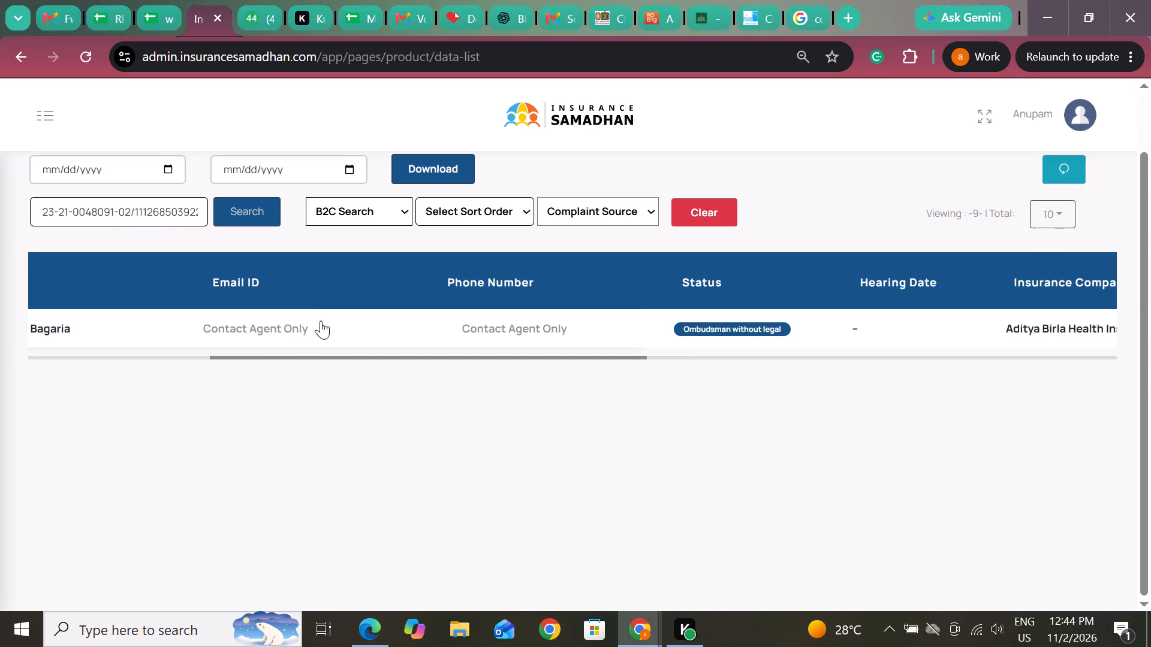
{"action": "scroll", "coordinate": [321, 323], "scroll_direction": "up", "scroll_amount": 2}
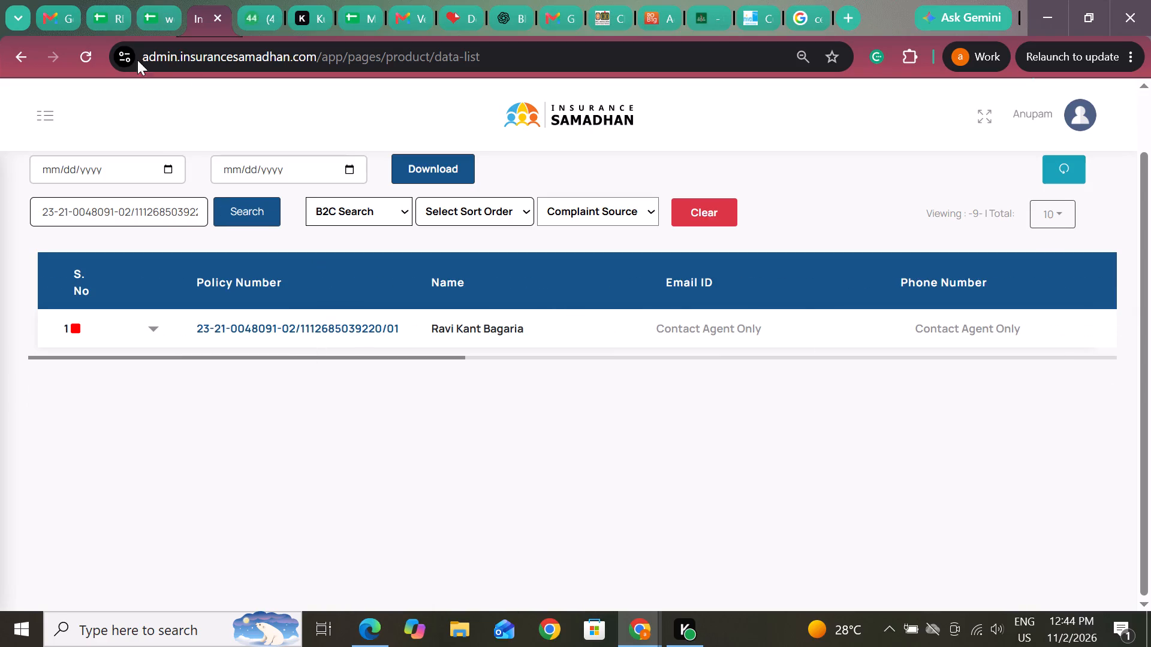
Recheck the customer's forwarded complaint-update reply in Gmail and the matching complaint's status in the Insurance Samadhan dashboard.
{"action": "left_click", "coordinate": [77, 28]}
{"action": "scroll", "coordinate": [397, 247], "scroll_direction": "down", "scroll_amount": 3}
{"action": "scroll", "coordinate": [332, 270], "scroll_direction": "up", "scroll_amount": 5}
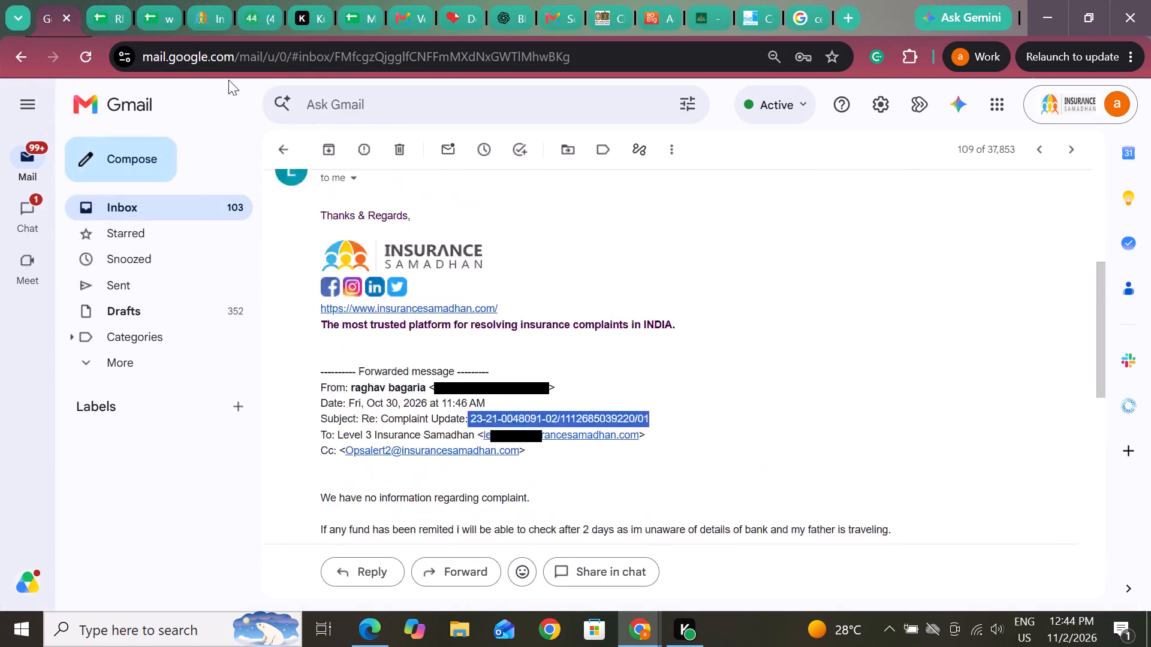
{"action": "left_click", "coordinate": [201, 31]}
{"action": "scroll", "coordinate": [360, 323], "scroll_direction": "up", "scroll_amount": 1}
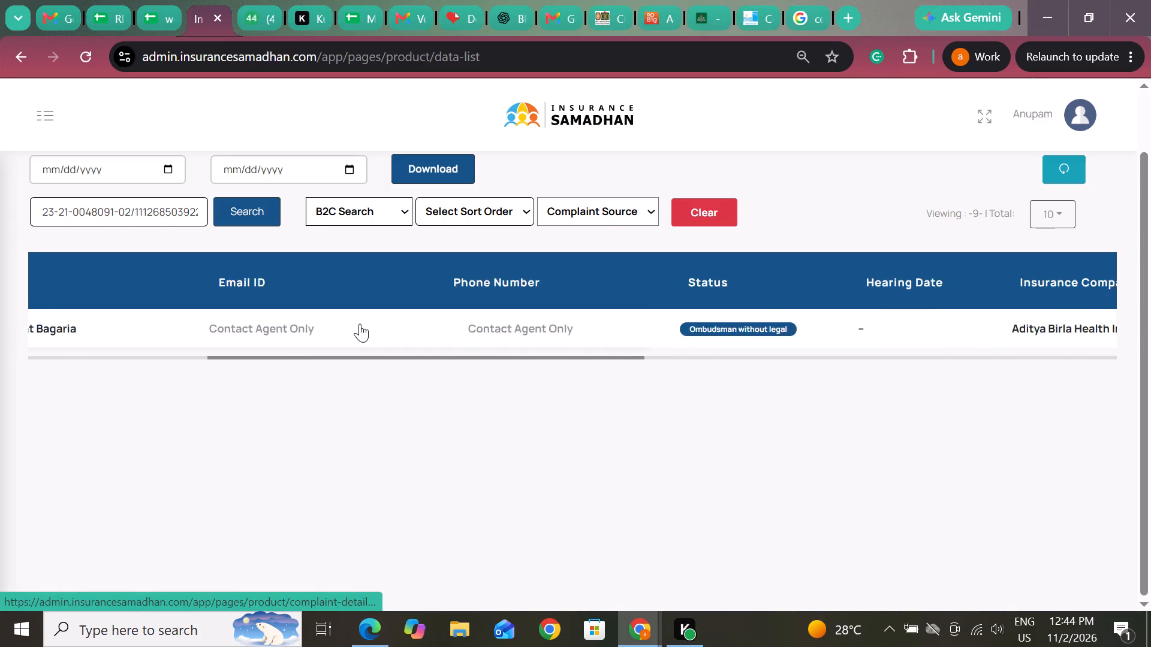
Open the Aditya Birla Health complaint's details and call the customer's alternate contact number through the Smartflo dialer.
{"action": "scroll", "coordinate": [360, 323], "scroll_direction": "up", "scroll_amount": 1}
{"action": "left_click", "coordinate": [281, 323]}
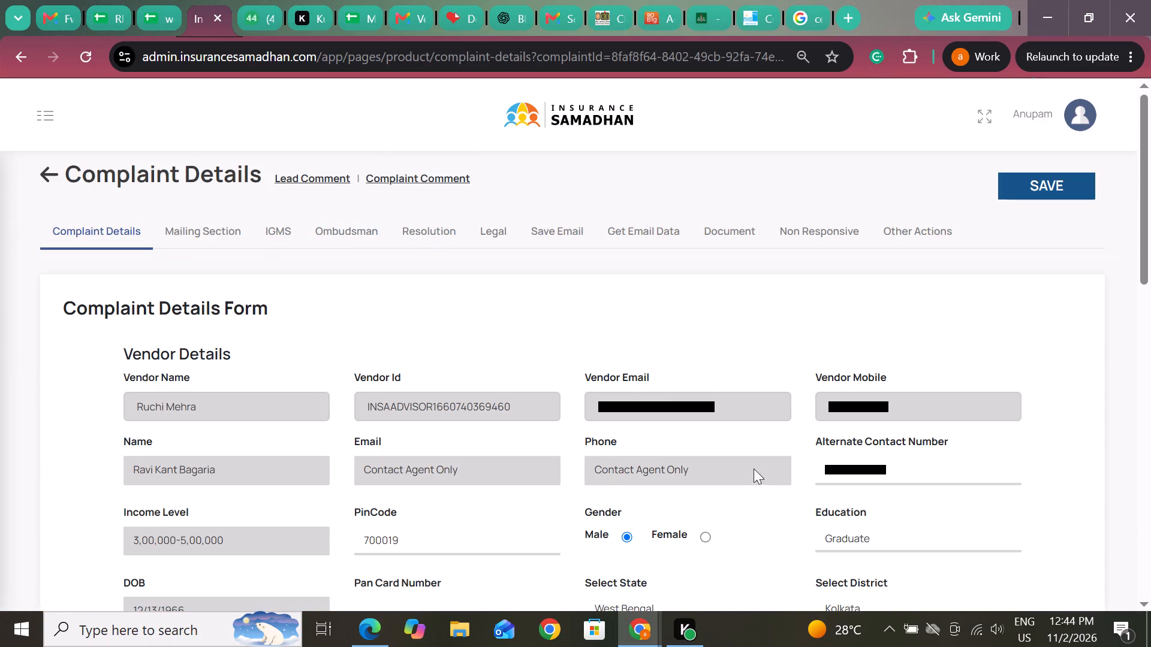
{"action": "left_click_drag", "start_coordinate": [912, 468], "coordinate": [721, 472]}
{"action": "key", "text": "ctrl+c"}
{"action": "key", "text": "ctrl+c"}
{"action": "key", "text": "ctrl+c"}
{"action": "key", "text": "ctrl+c"}
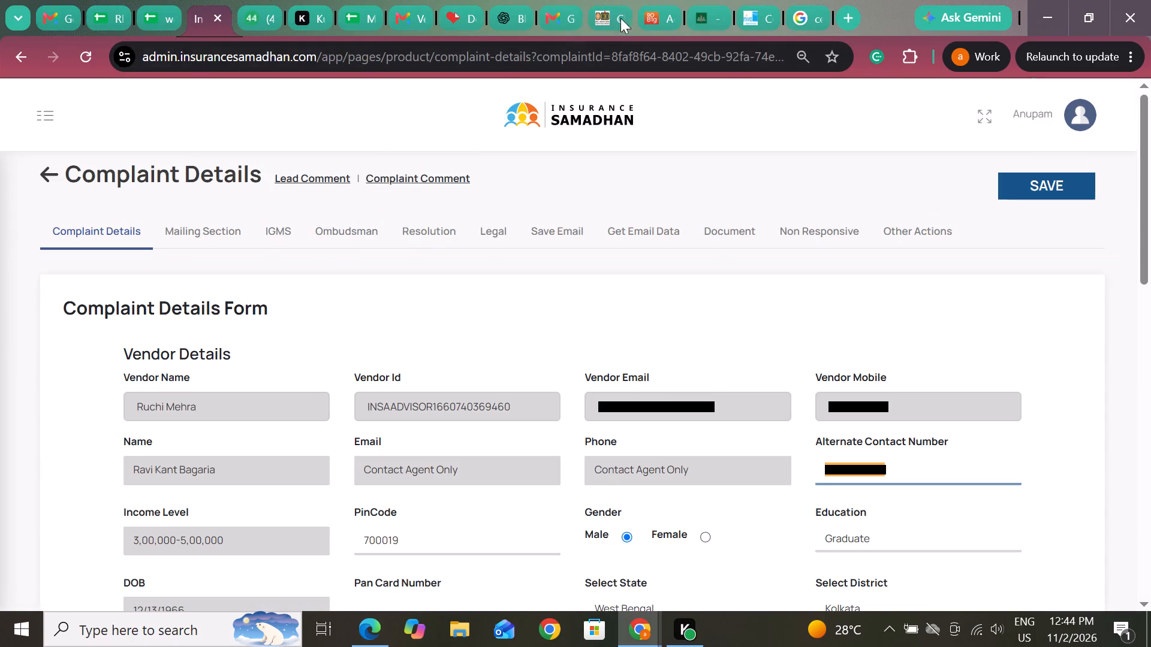
{"action": "left_click", "coordinate": [661, 20]}
{"action": "double_click", "coordinate": [521, 205], "text": "ctrl"}
{"action": "key", "text": "ctrl+v"}
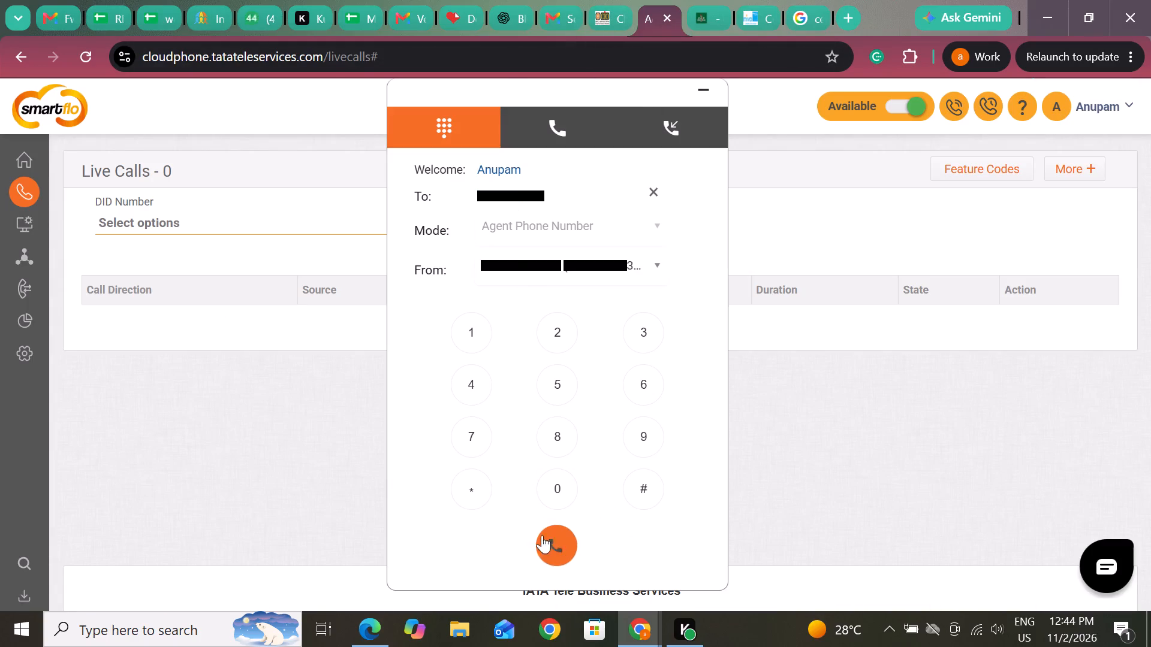
{"action": "left_click", "coordinate": [542, 535]}
Expand the Live Calls statistics in Smartflo to check the incoming and click-to-call figures.
{"action": "scroll", "coordinate": [1032, 13], "scroll_direction": "up", "scroll_amount": 5}
{"action": "left_click", "coordinate": [1065, 163]}
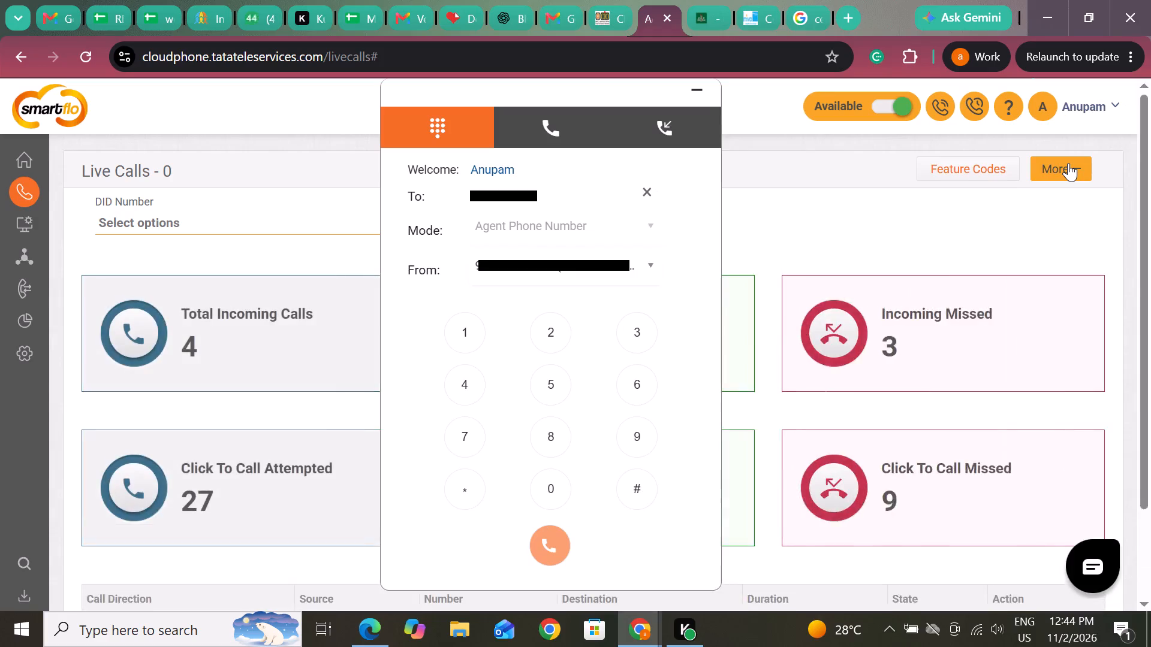
{"action": "left_click", "coordinate": [1068, 163]}
{"action": "left_click", "coordinate": [1068, 163]}
{"action": "scroll", "coordinate": [364, 150], "scroll_direction": "up", "scroll_amount": 7}
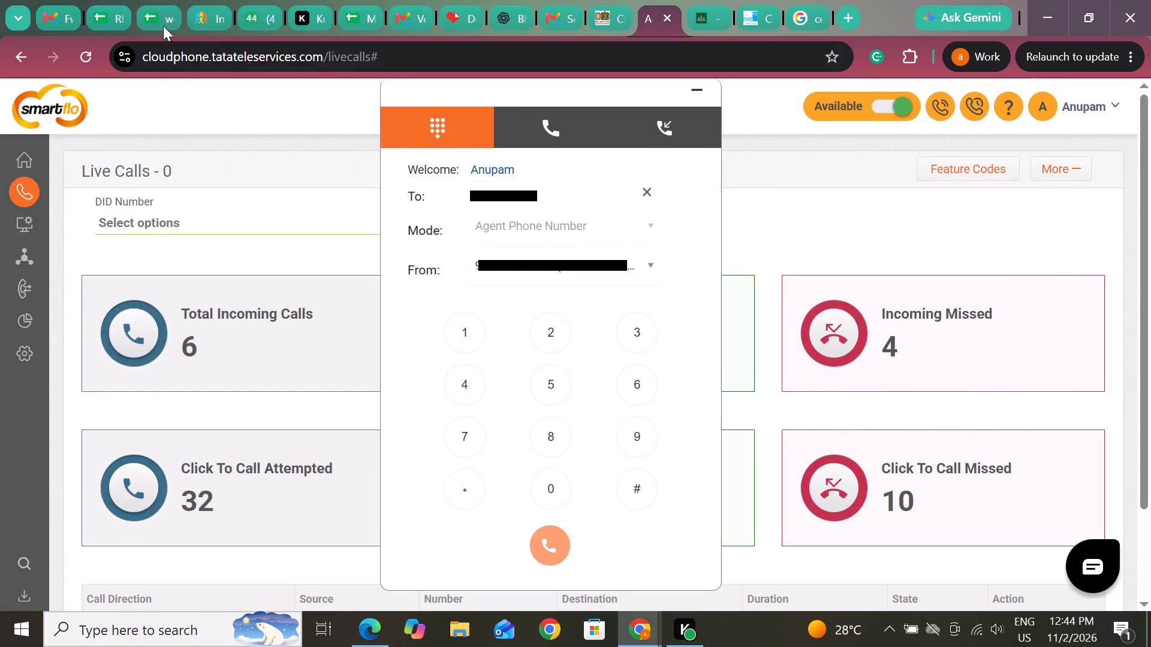
{"action": "left_click", "coordinate": [155, 26]}
{"action": "left_click", "coordinate": [211, 28]}
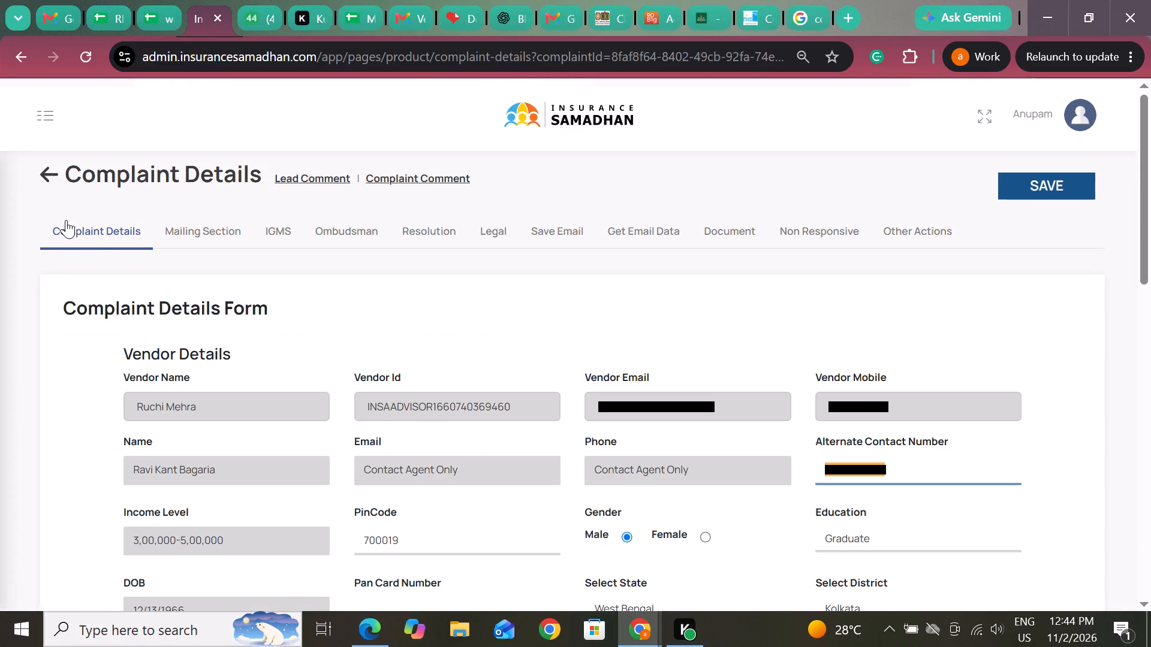
{"action": "left_click", "coordinate": [44, 174]}
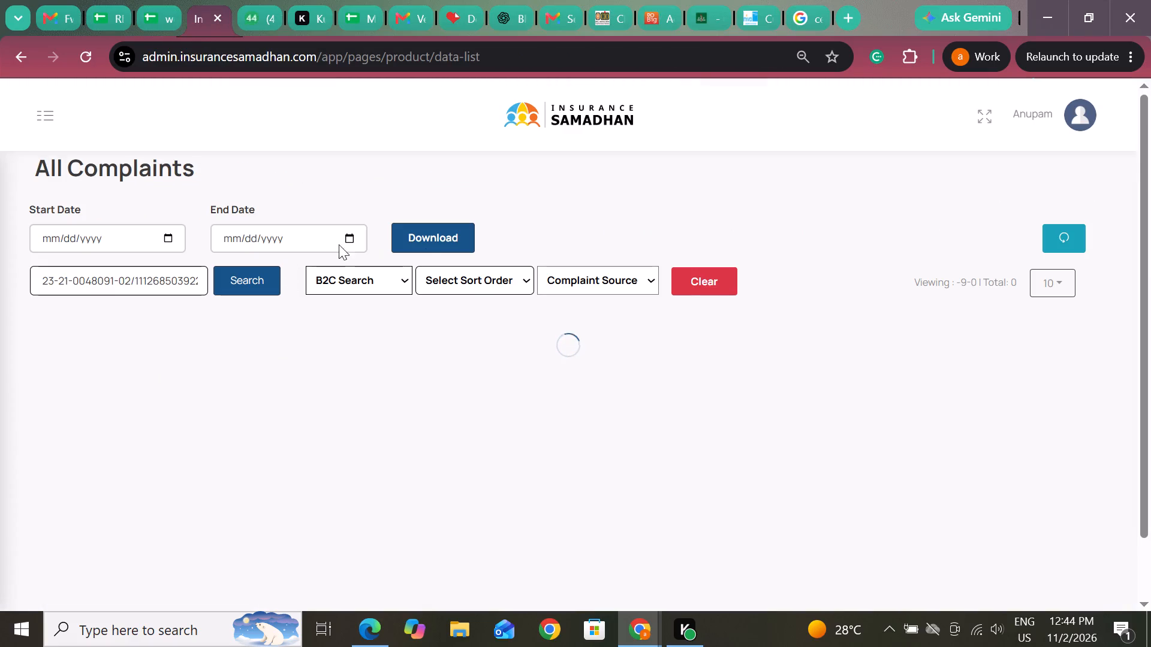
{"action": "scroll", "coordinate": [453, 333], "scroll_direction": "down", "scroll_amount": 1}
{"action": "scroll", "coordinate": [461, 353], "scroll_direction": "left", "scroll_amount": 1}
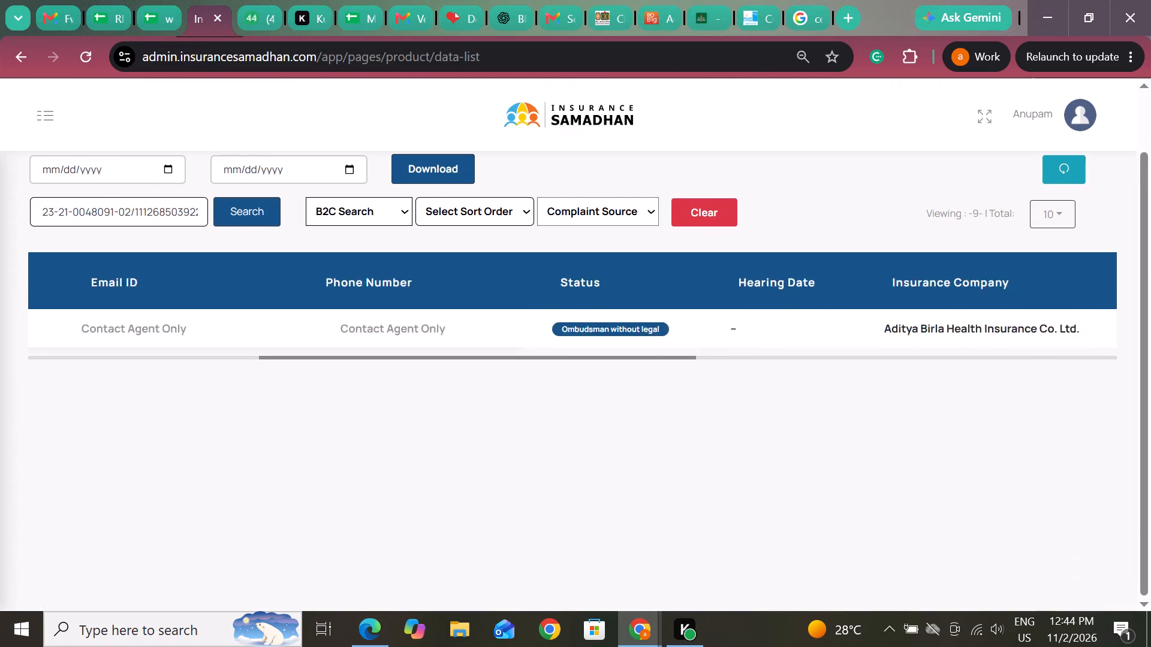
{"action": "scroll", "coordinate": [461, 353], "scroll_direction": "left", "scroll_amount": 1}
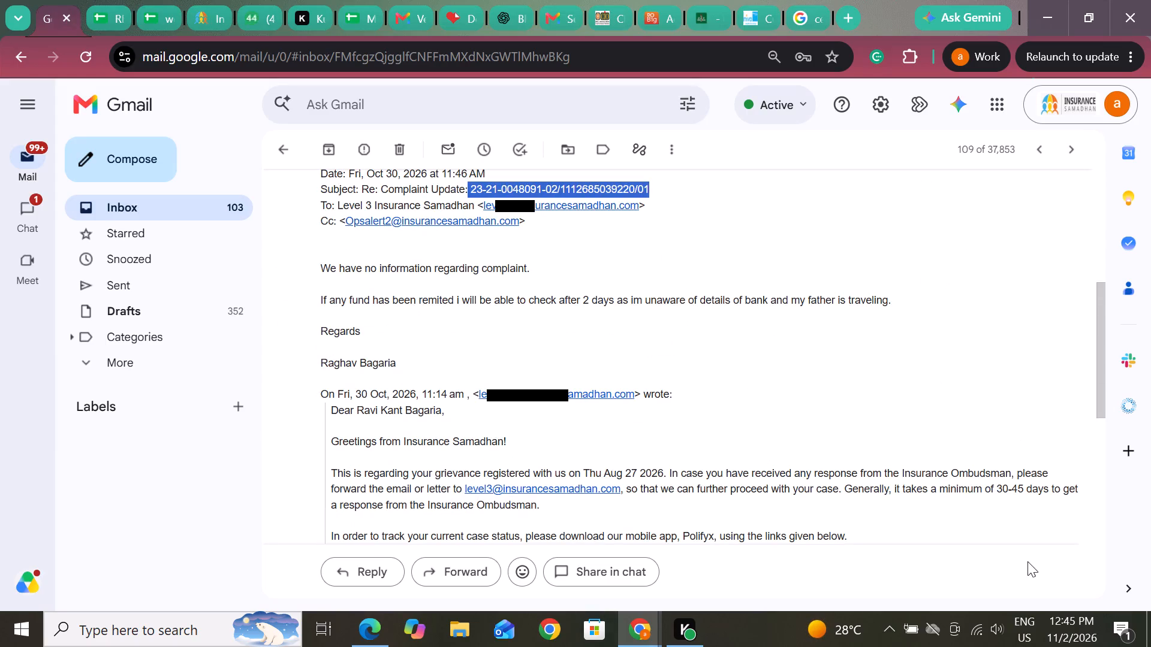
Open the Aditya Birla Health complaint's record in the Insurance Samadhan dashboard and examine its Ombudsman section.
{"action": "left_click", "coordinate": [195, 32]}
{"action": "scroll", "coordinate": [300, 326], "scroll_direction": "left", "scroll_amount": 1}
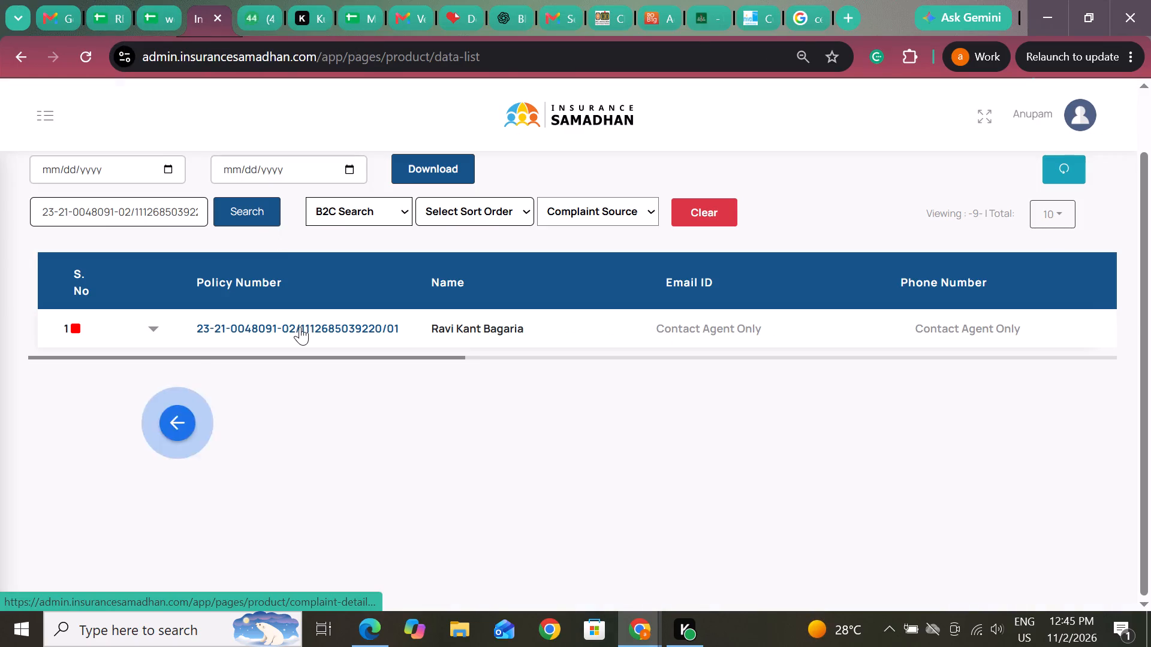
{"action": "scroll", "coordinate": [300, 326], "scroll_direction": "left", "scroll_amount": 5}
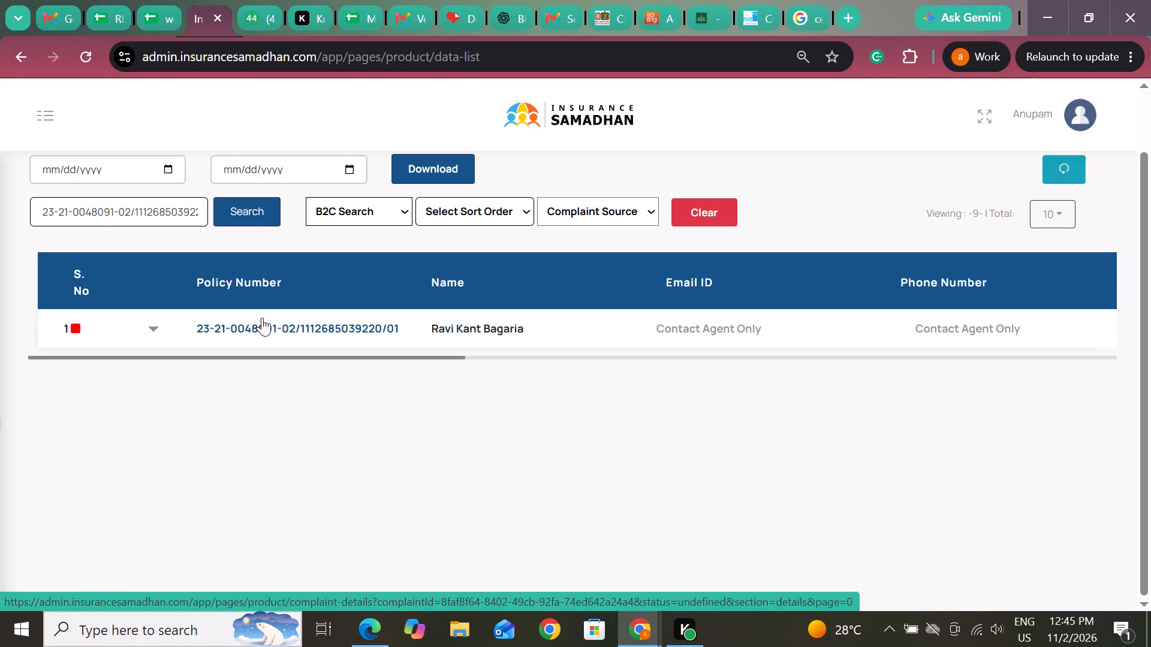
{"action": "scroll", "coordinate": [197, 325], "scroll_direction": "left", "scroll_amount": 1}
{"action": "left_click", "coordinate": [197, 325]}
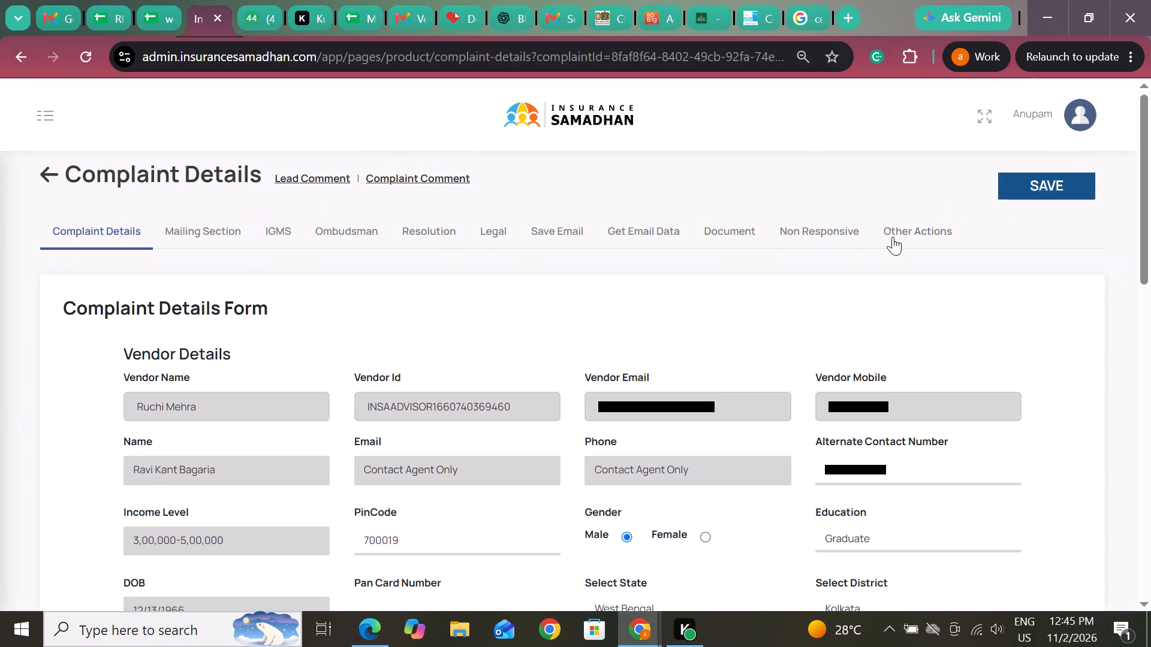
{"action": "left_click", "coordinate": [357, 224]}
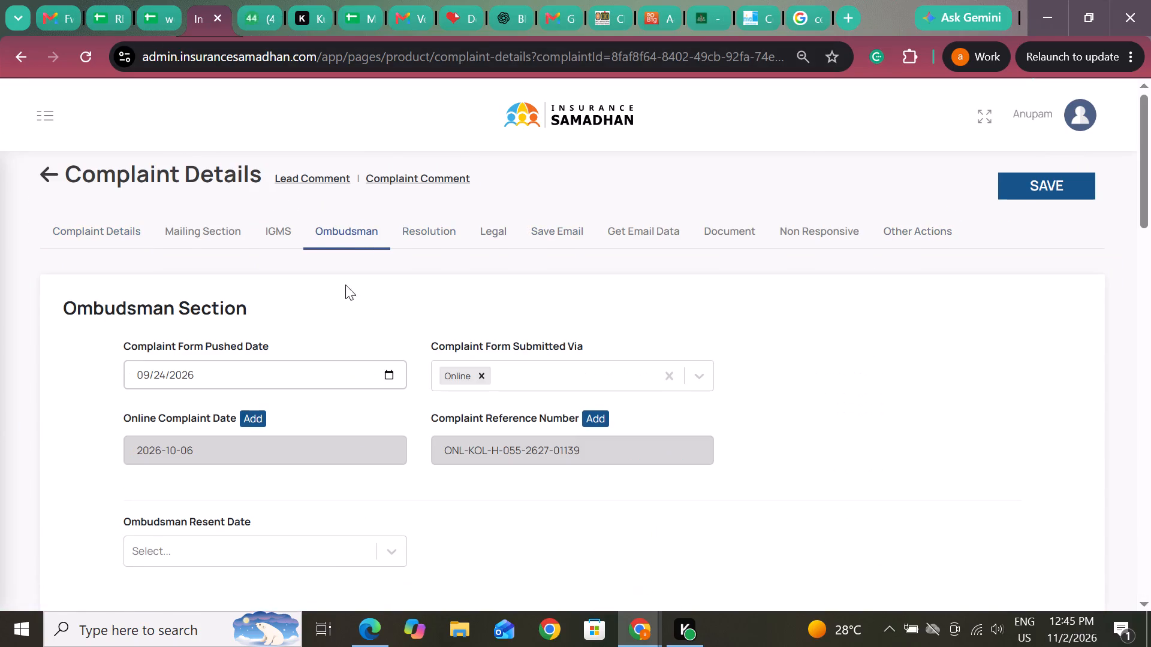
{"action": "scroll", "coordinate": [291, 204], "scroll_direction": "down", "scroll_amount": 5}
{"action": "scroll", "coordinate": [197, 277], "scroll_direction": "up", "scroll_amount": 7}
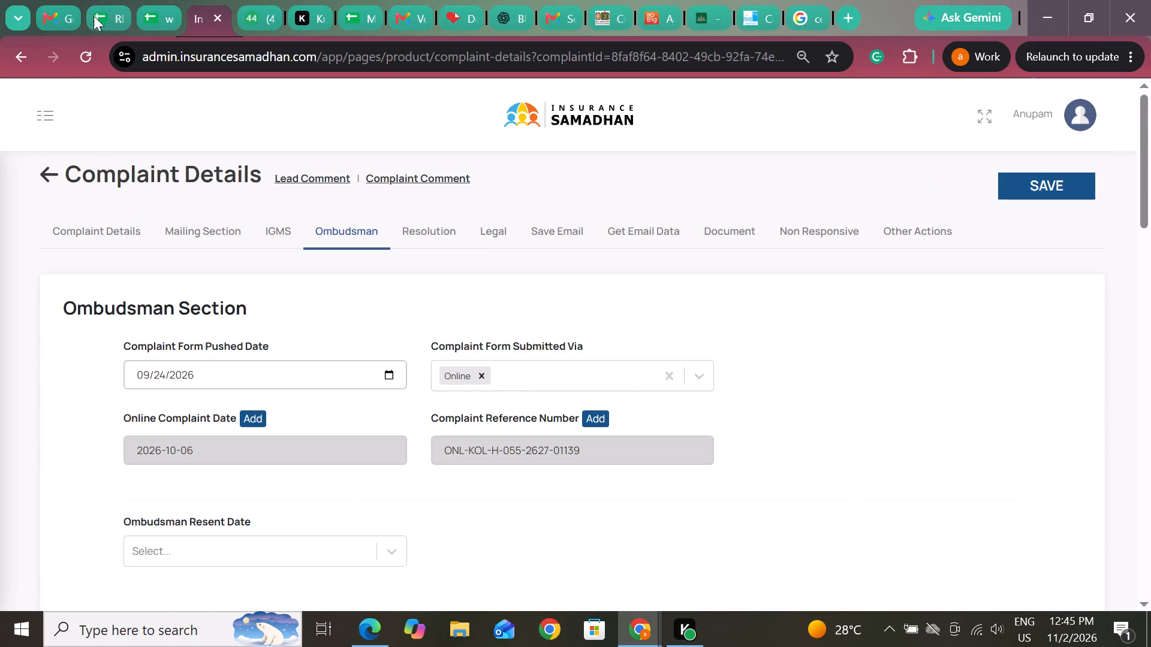
Reply "done" to Level 3 Insurance Samadhan on the forwarded complaint-update email in Gmail and send it.
{"action": "left_click", "coordinate": [56, 14]}
{"action": "scroll", "coordinate": [312, 222], "scroll_direction": "down", "scroll_amount": 14}
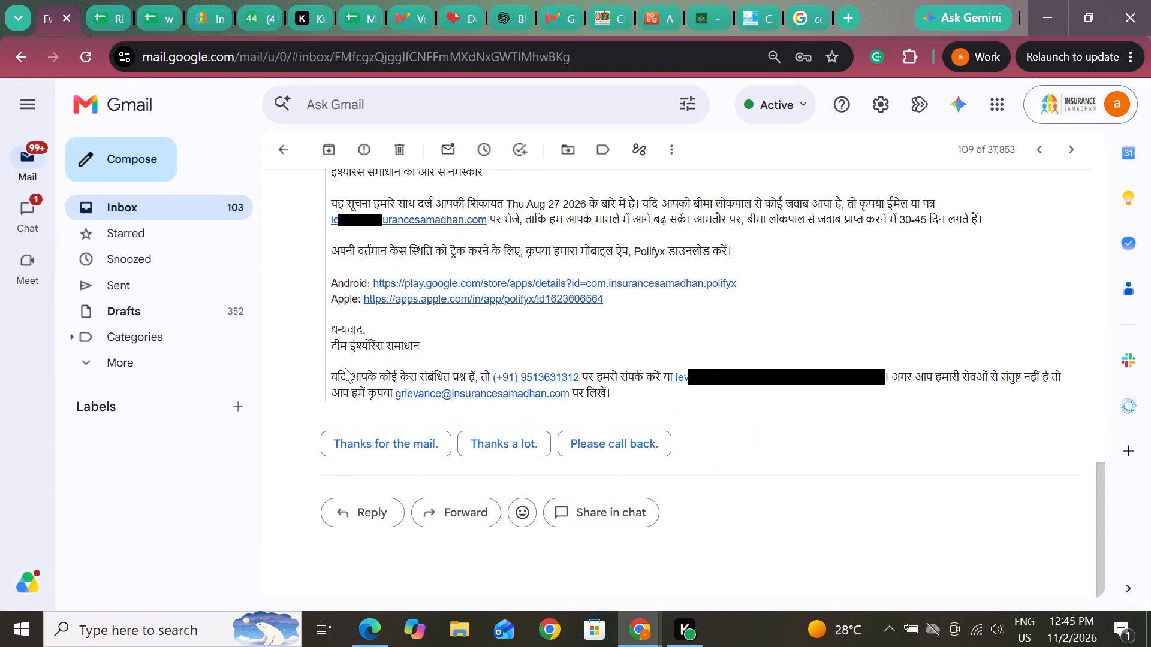
{"action": "left_click", "coordinate": [367, 511]}
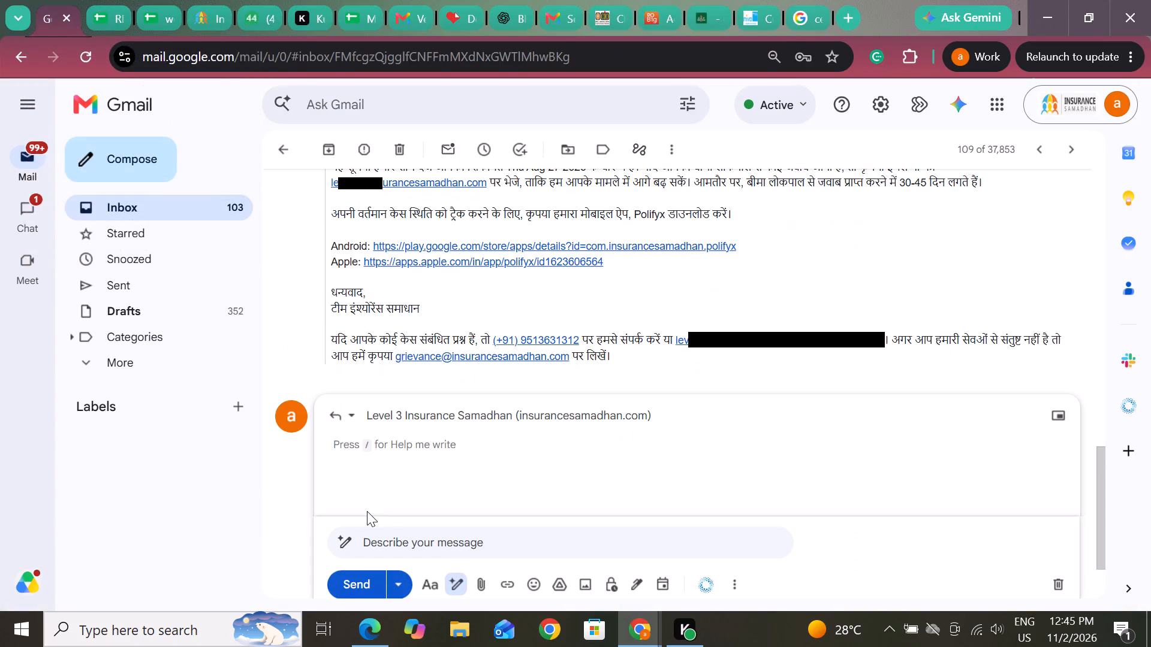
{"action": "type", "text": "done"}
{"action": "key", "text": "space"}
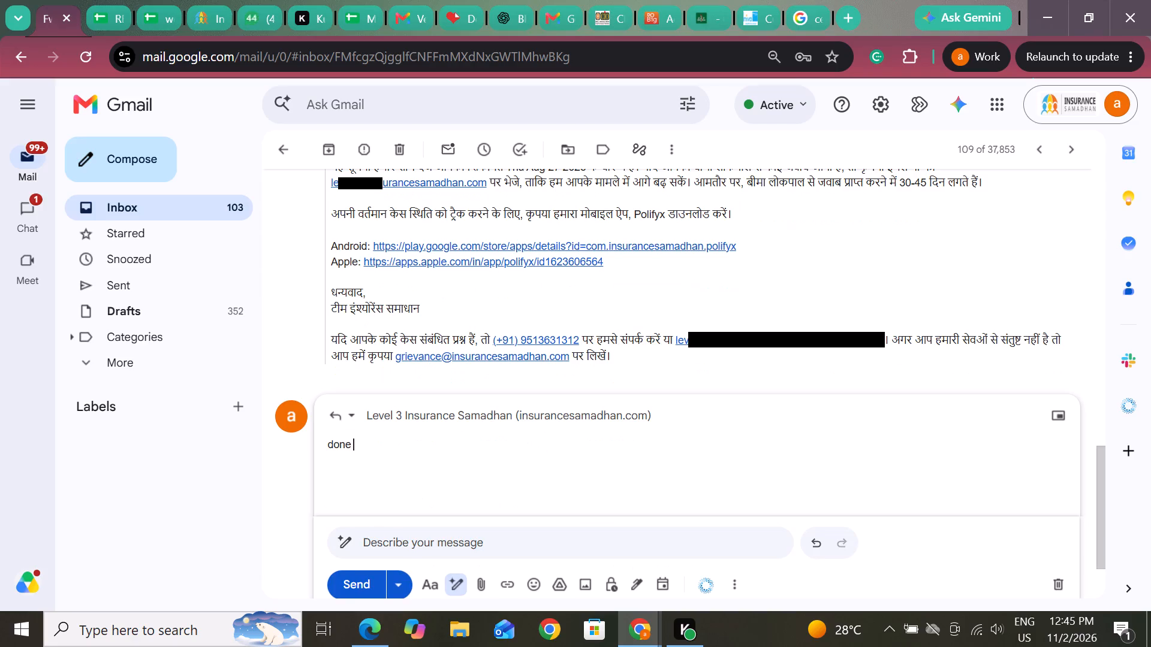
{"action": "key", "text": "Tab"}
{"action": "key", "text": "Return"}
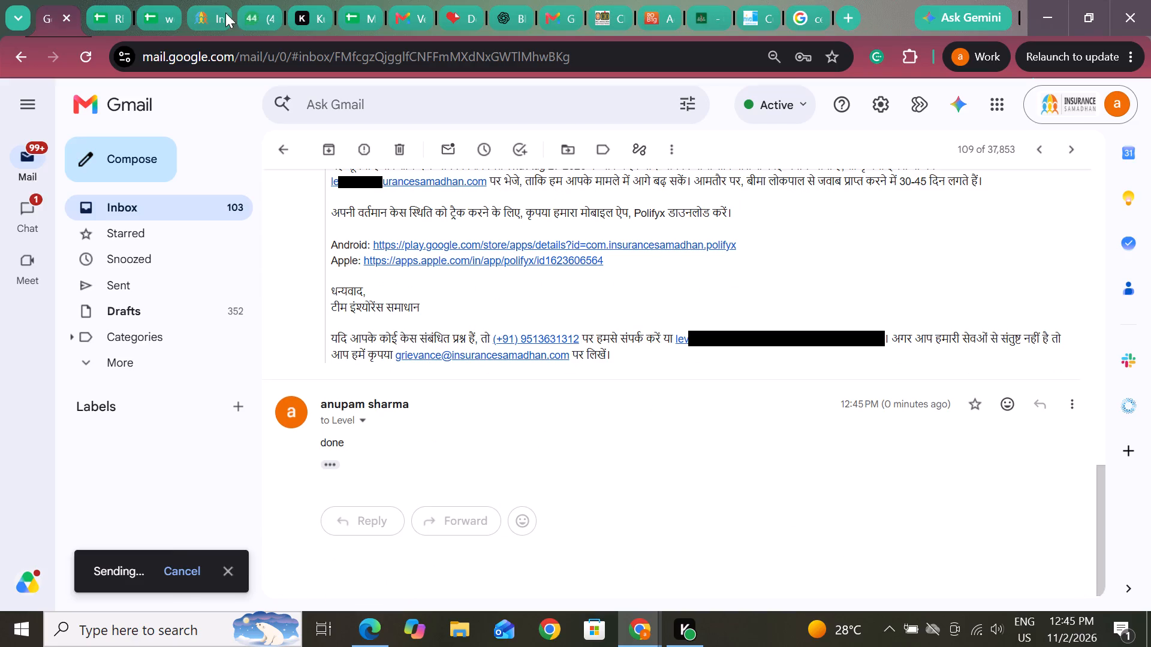
Review the complaint's communication log in the Insurance Samadhan dashboard for past calls, comments and status moves.
{"action": "left_click", "coordinate": [214, 9]}
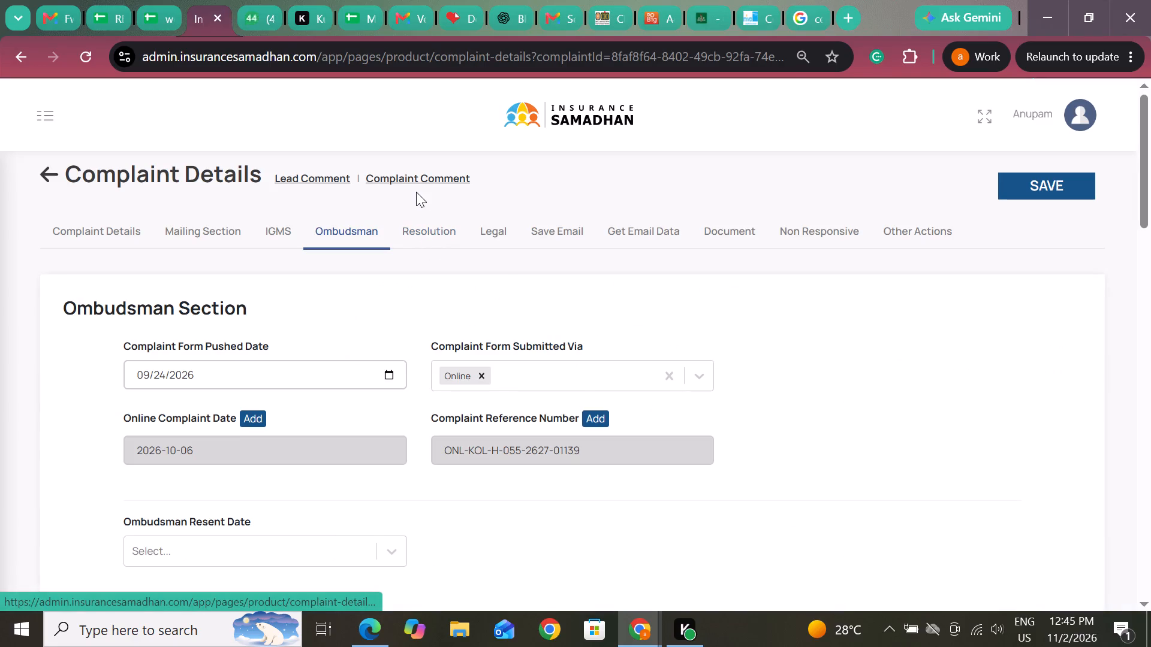
{"action": "left_click", "coordinate": [416, 179]}
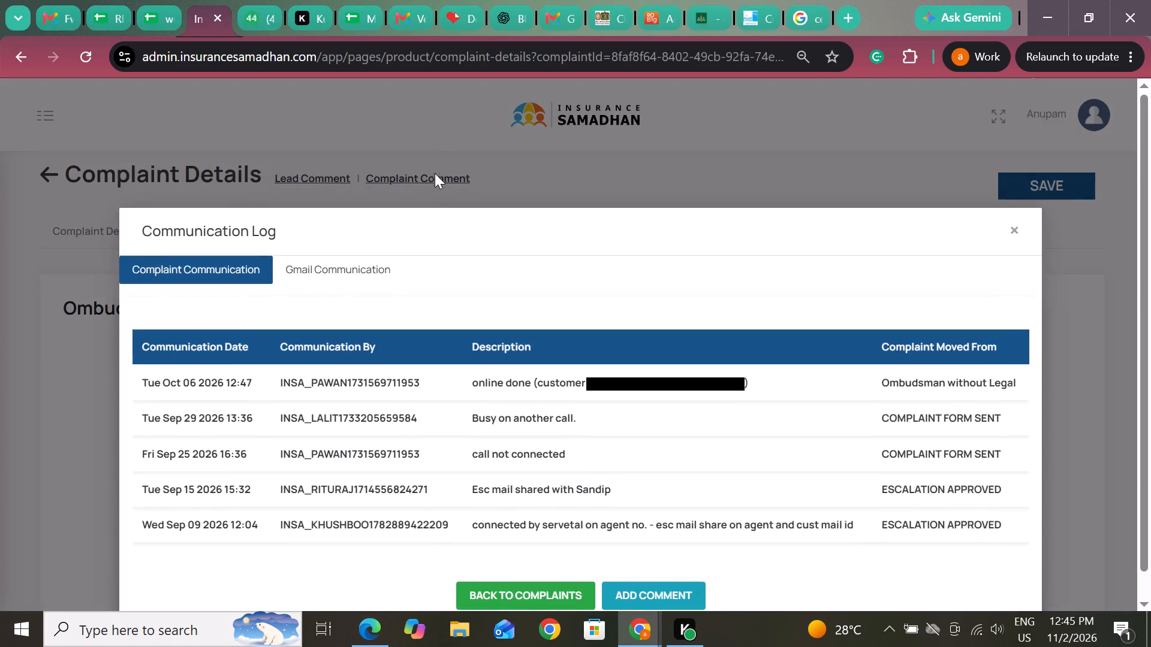
{"action": "left_click", "coordinate": [433, 150]}
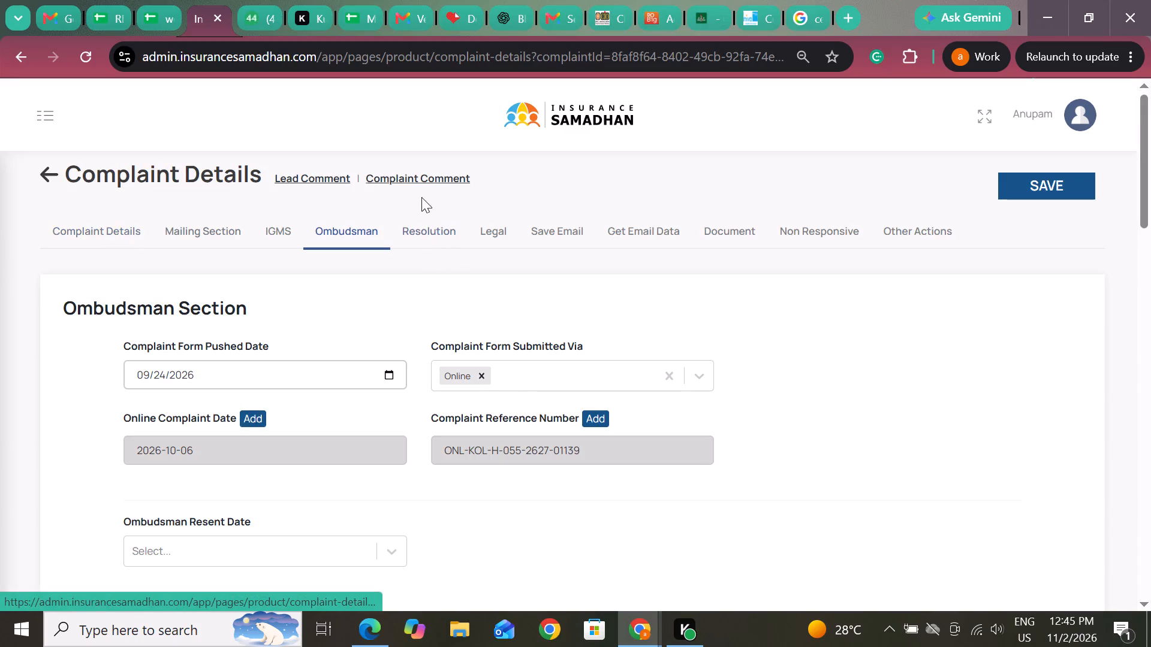
{"action": "left_click", "coordinate": [424, 182]}
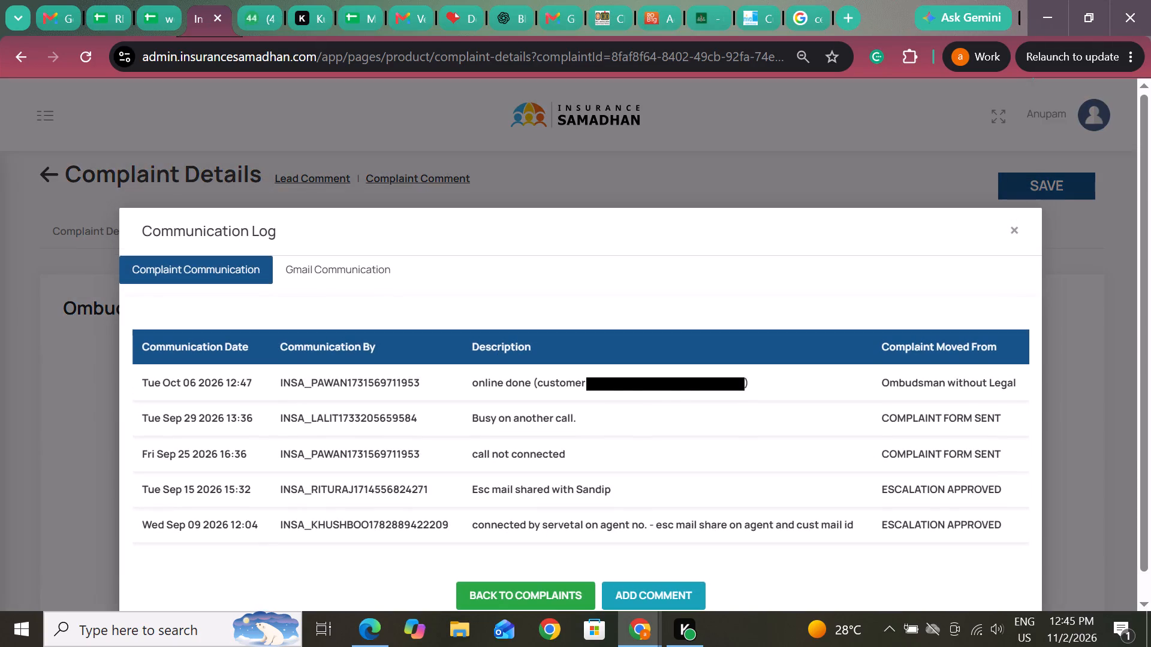
{"action": "left_click", "coordinate": [289, 153]}
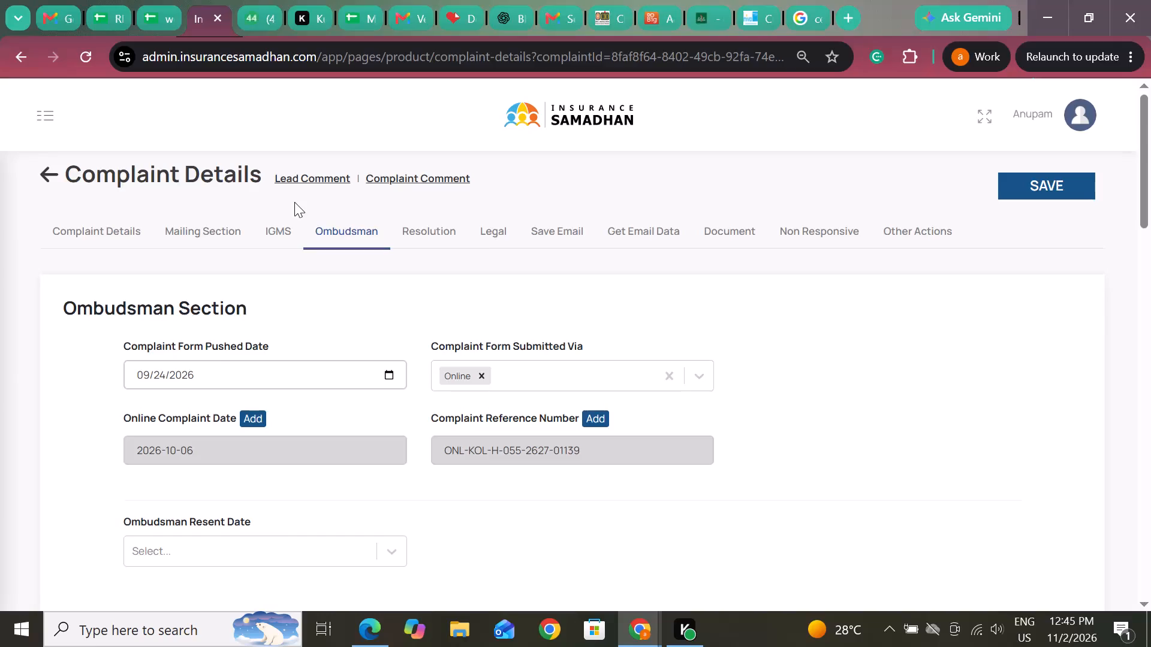
{"action": "left_click", "coordinate": [437, 180]}
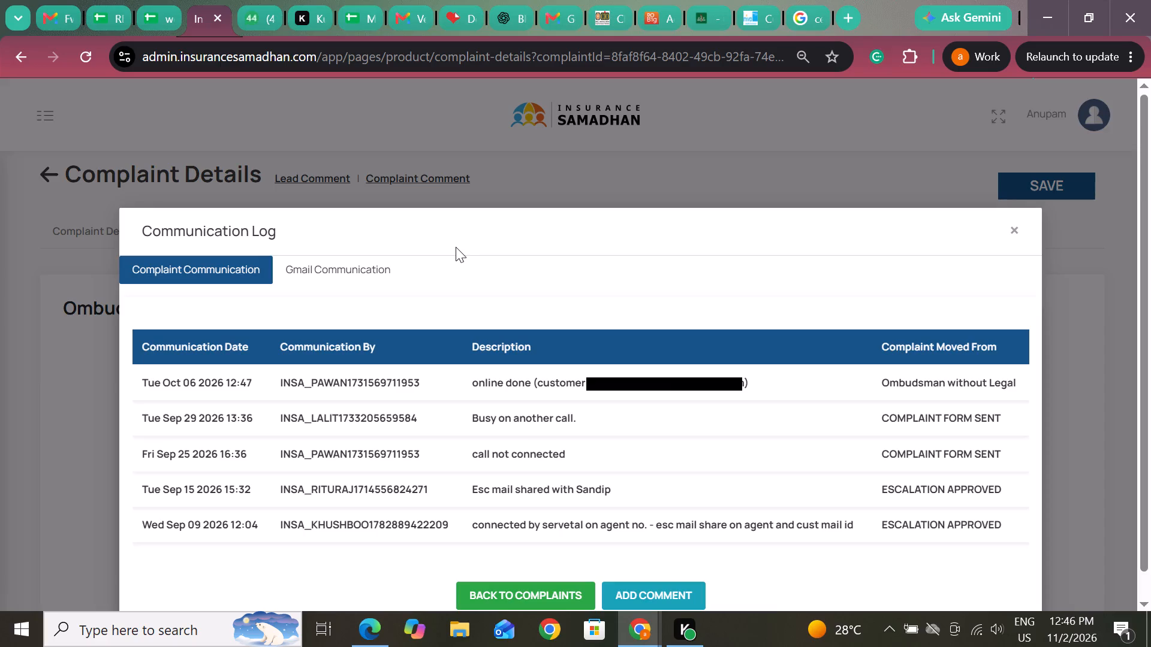
{"action": "scroll", "coordinate": [528, 453], "scroll_direction": "down", "scroll_amount": 4}
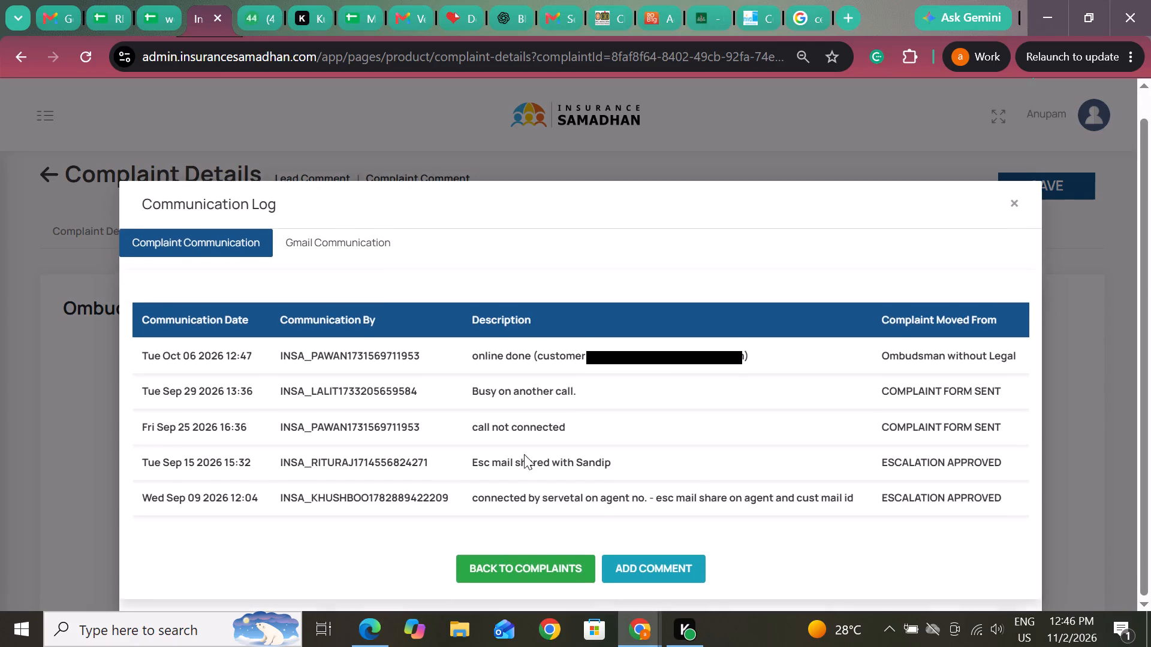
{"action": "scroll", "coordinate": [510, 481], "scroll_direction": "up", "scroll_amount": 7}
{"action": "left_click", "coordinate": [284, 163]}
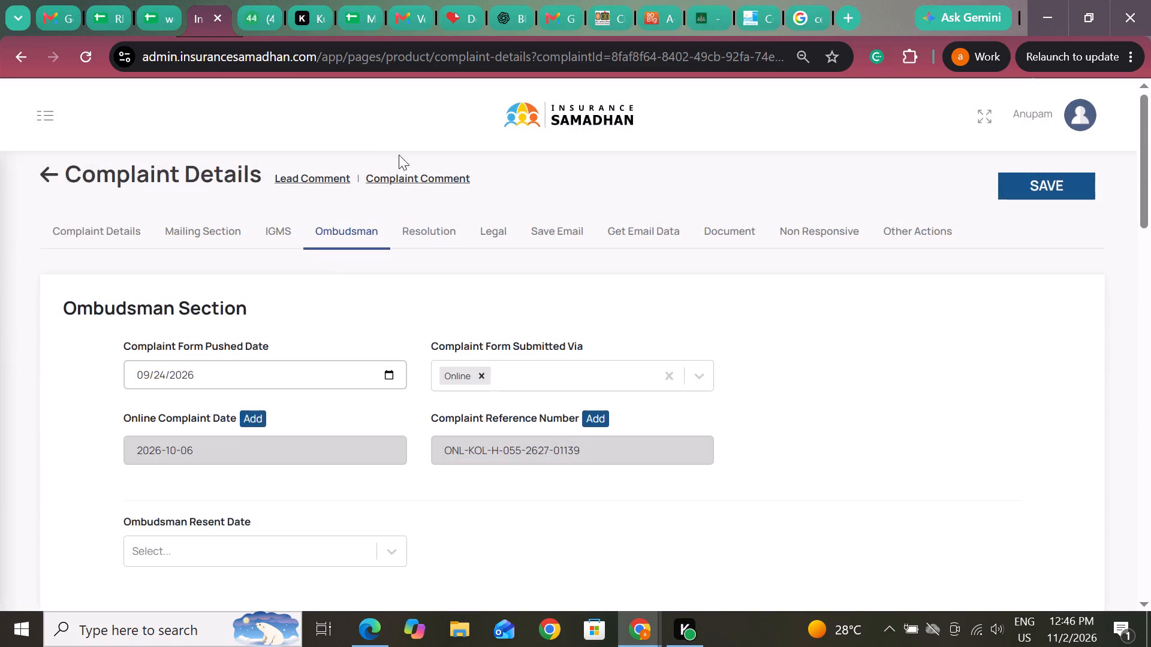
Look over the complaint details form and reread the customer's forwarded message in Gmail, returning to the complaint record.
{"action": "left_click", "coordinate": [73, 229]}
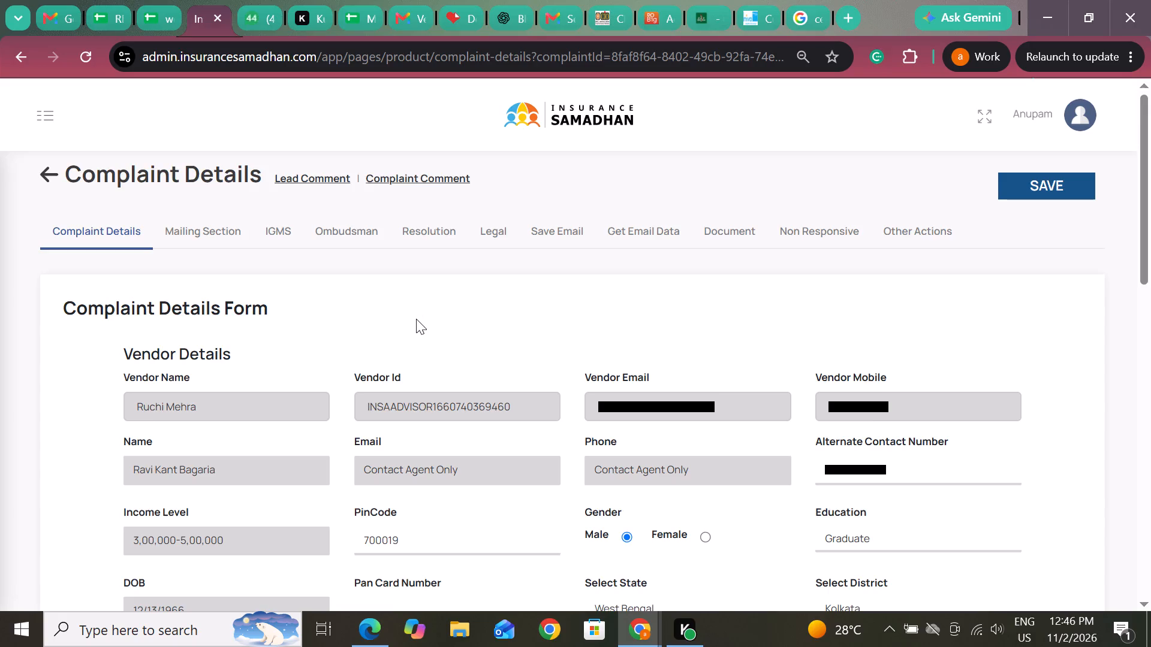
{"action": "scroll", "coordinate": [411, 335], "scroll_direction": "down", "scroll_amount": 5}
{"action": "scroll", "coordinate": [399, 344], "scroll_direction": "up", "scroll_amount": 6}
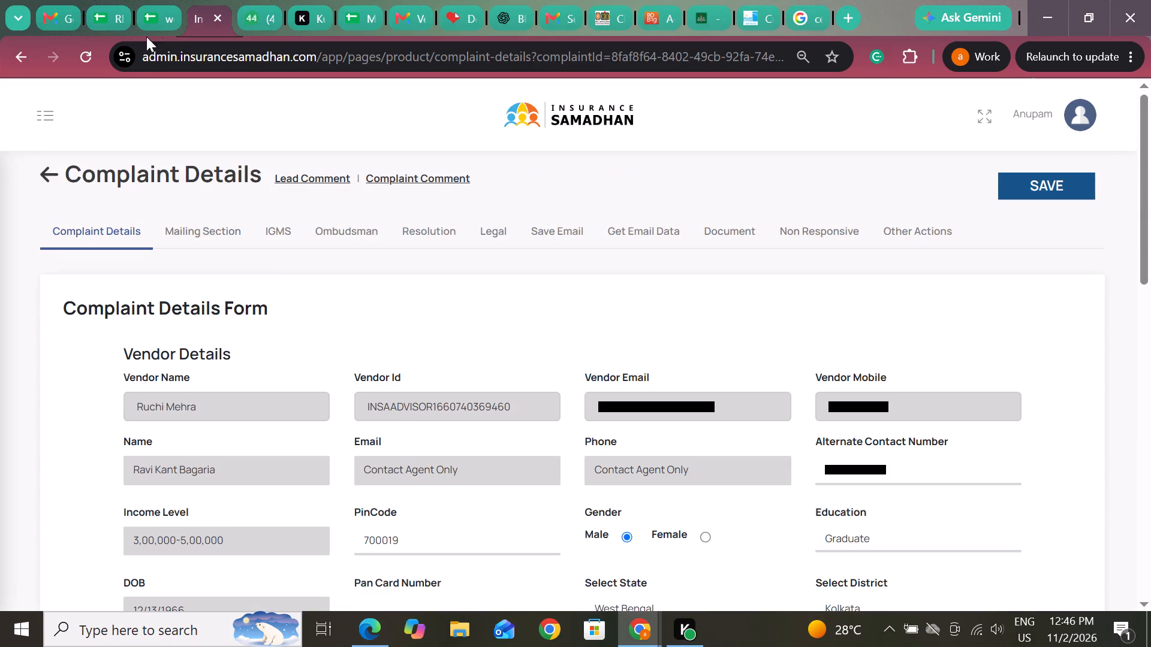
{"action": "left_click", "coordinate": [60, 22]}
{"action": "scroll", "coordinate": [381, 340], "scroll_direction": "up", "scroll_amount": 6}
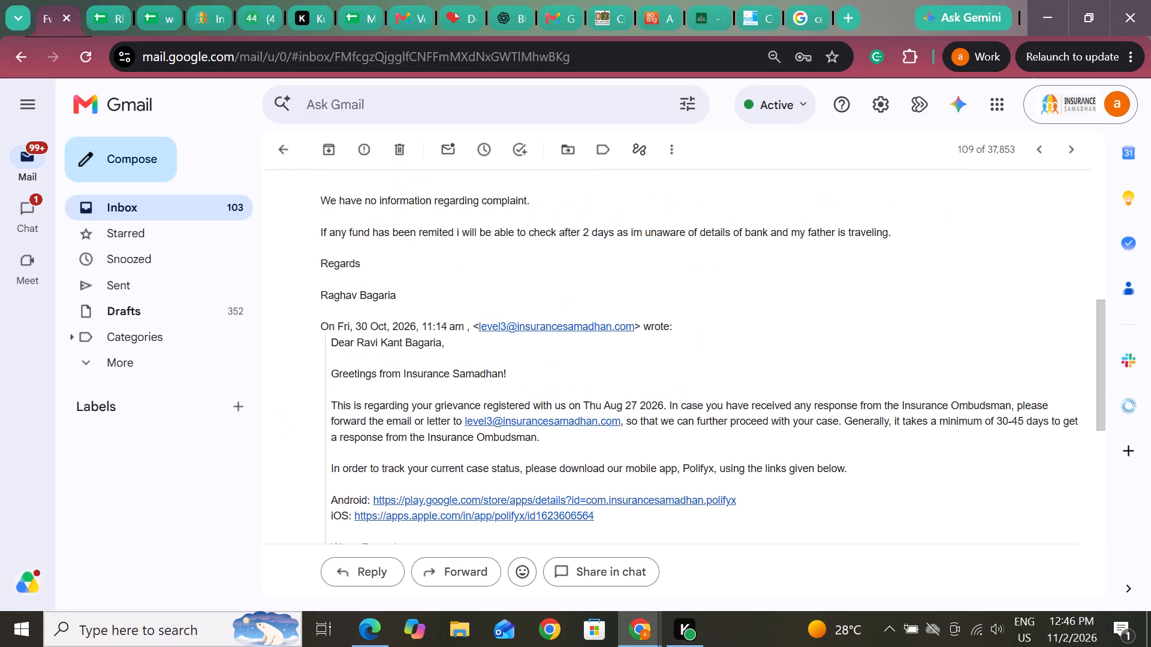
{"action": "scroll", "coordinate": [384, 343], "scroll_direction": "up", "scroll_amount": 5}
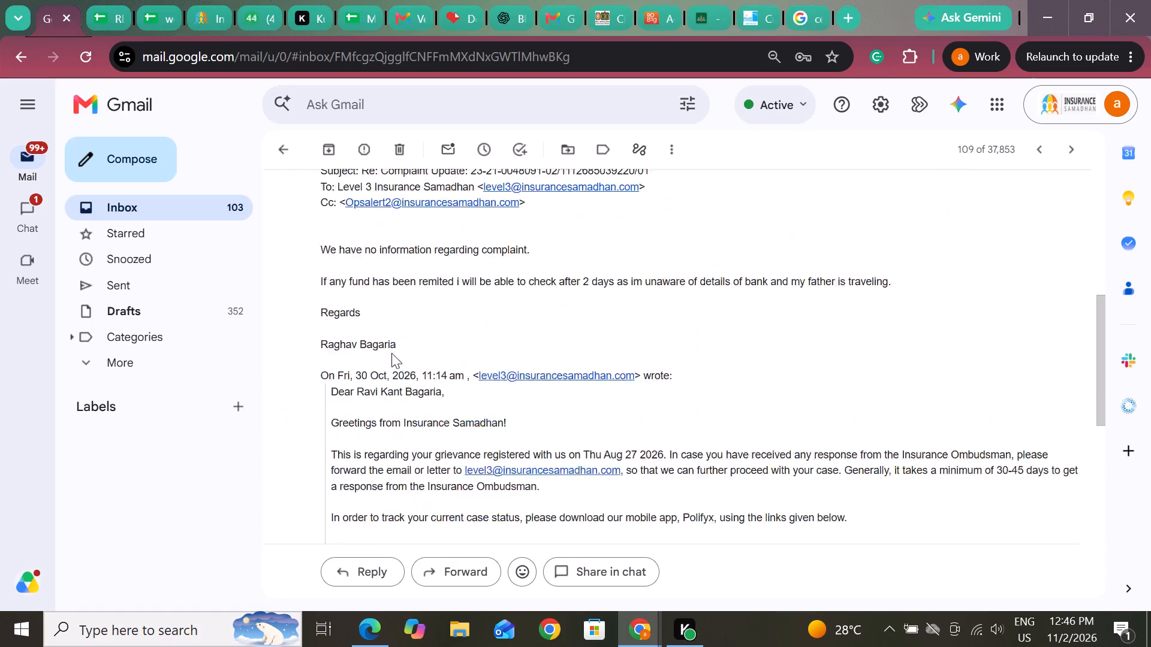
{"action": "scroll", "coordinate": [391, 353], "scroll_direction": "up", "scroll_amount": 1}
{"action": "left_click", "coordinate": [197, 16]}
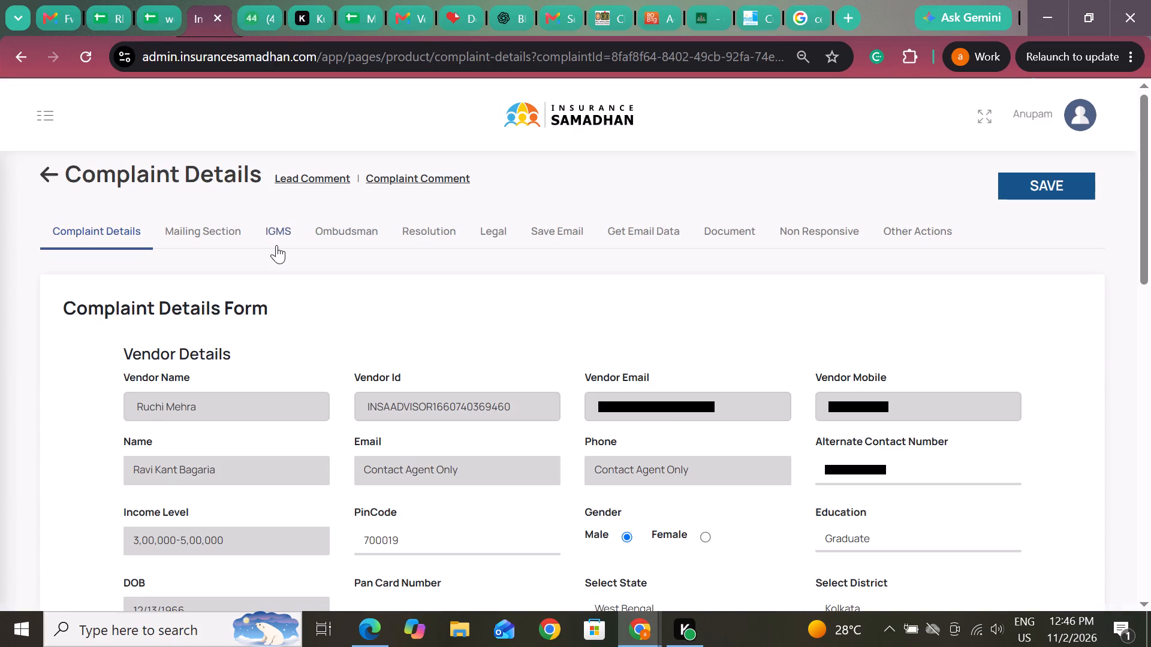
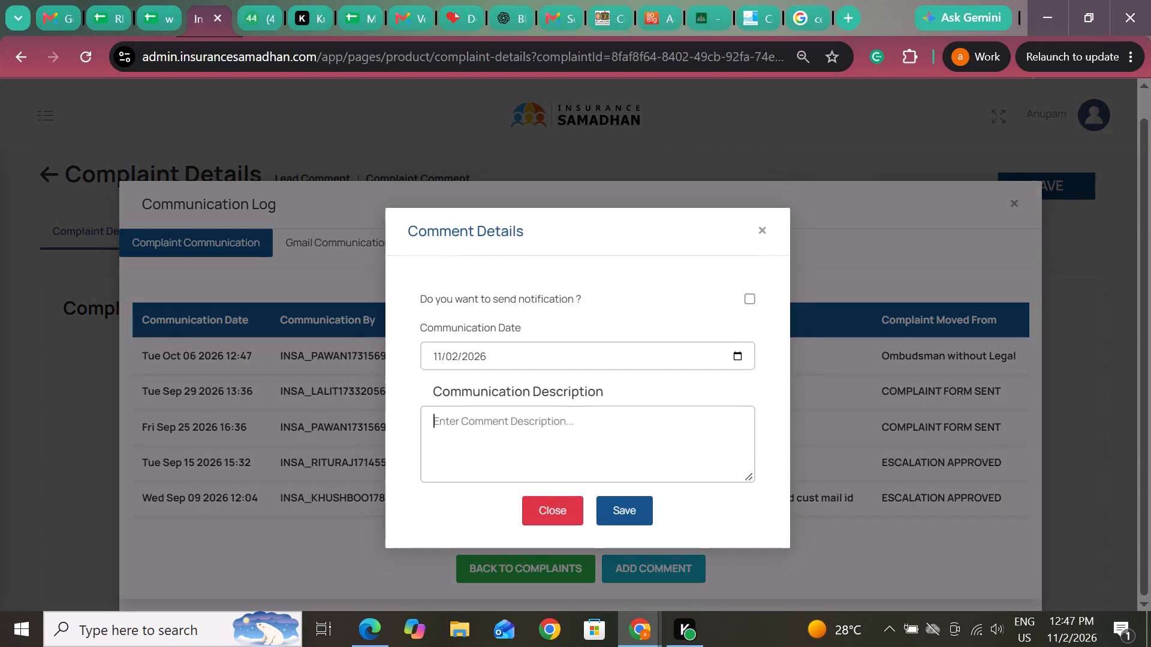
Write a comment starting with "connected" in the complaint's communication log, dated 11/02/2026, with no notification.
{"action": "type", "text": "conn"}
{"action": "type", "text": "ec"}
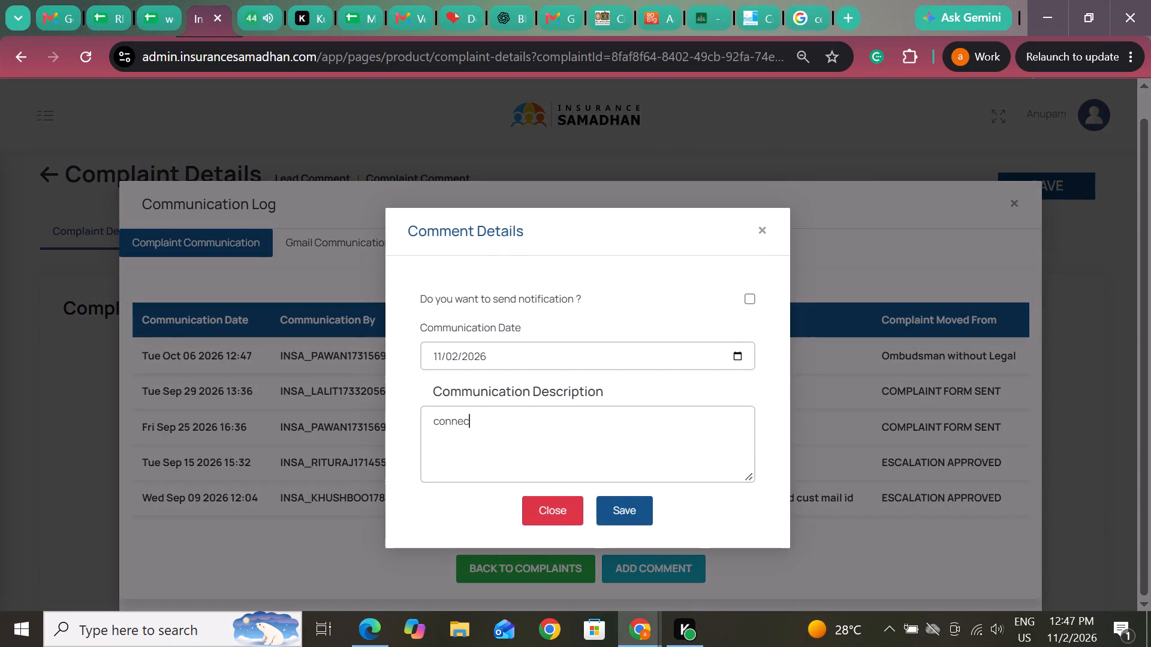
{"action": "type", "text": "ted fi"}
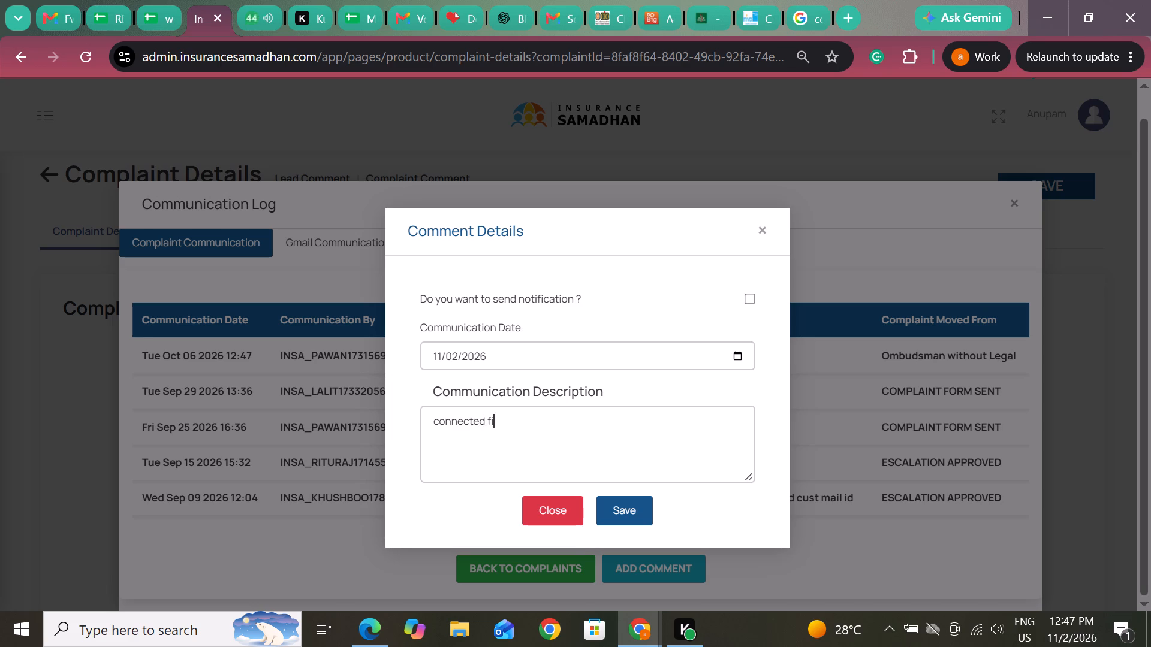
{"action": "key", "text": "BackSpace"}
Complete the comment as "connected for case update", save it, and close the complaint's communication log.
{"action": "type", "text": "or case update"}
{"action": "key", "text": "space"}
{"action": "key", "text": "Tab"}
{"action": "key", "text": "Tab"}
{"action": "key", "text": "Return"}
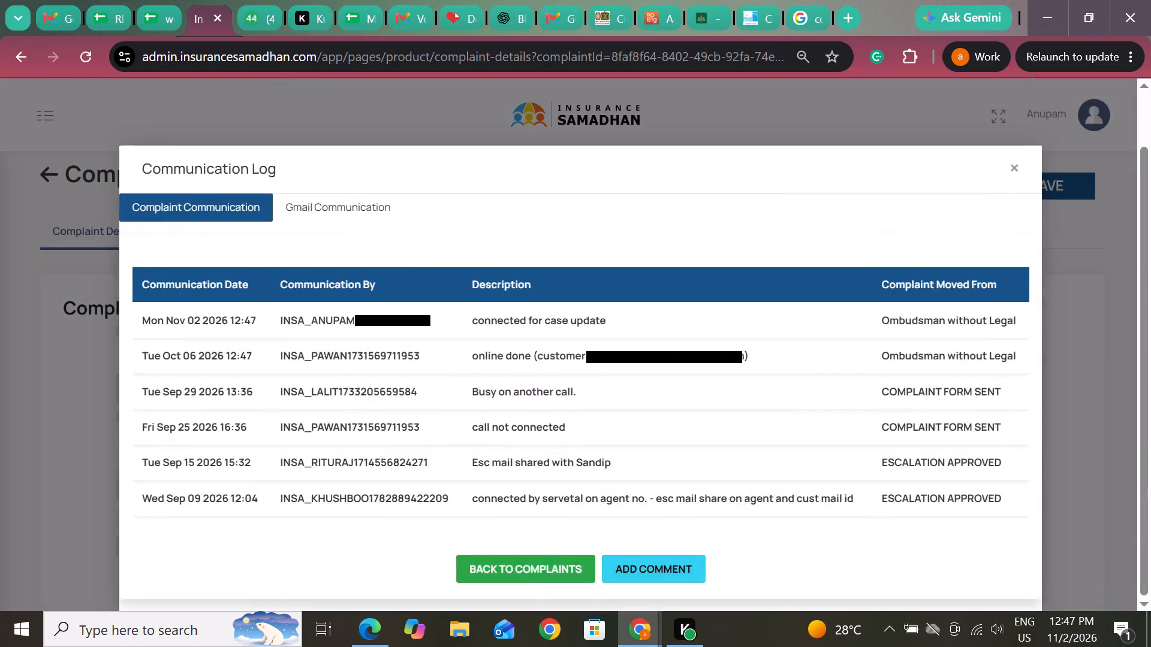
{"action": "scroll", "coordinate": [535, 466], "scroll_direction": "up", "scroll_amount": 7}
{"action": "left_click", "coordinate": [215, 143]}
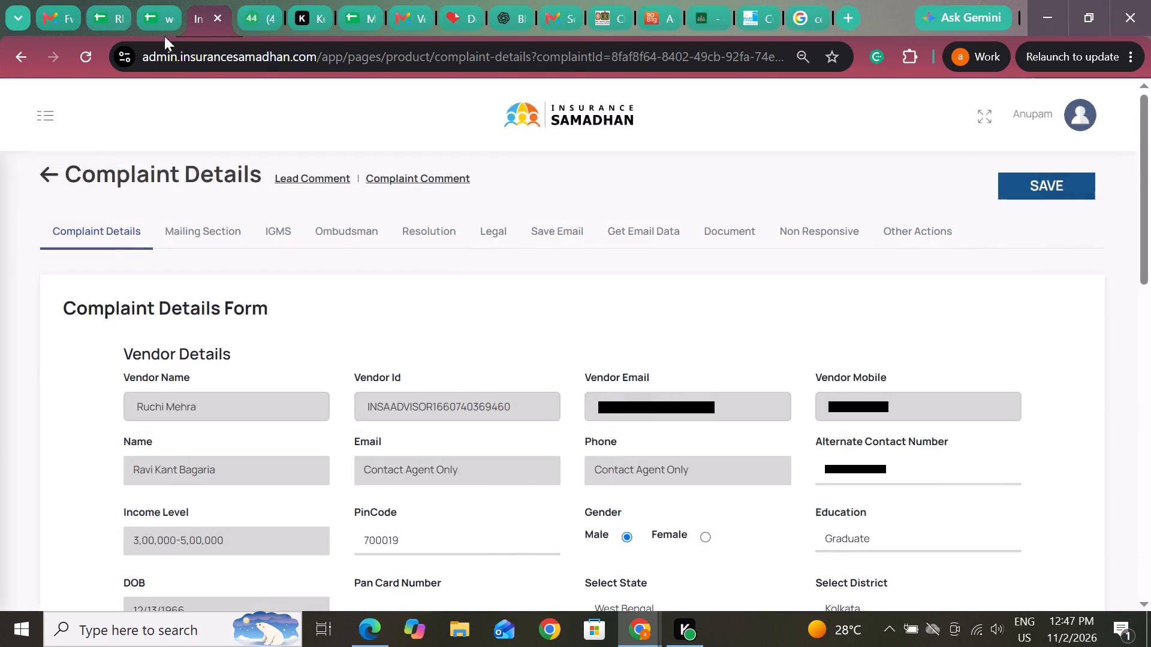
Return to the forwarded complaint update email in Gmail and review the end of its thread.
{"action": "left_click", "coordinate": [164, 36]}
{"action": "left_click", "coordinate": [92, 19]}
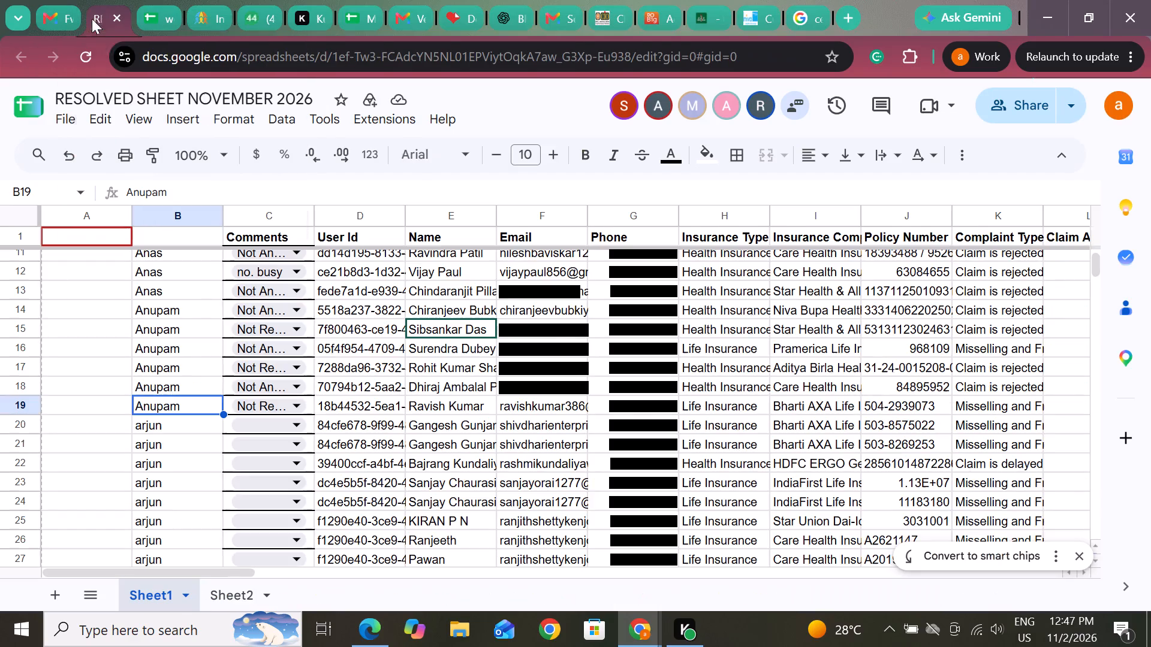
{"action": "left_click", "coordinate": [74, 23]}
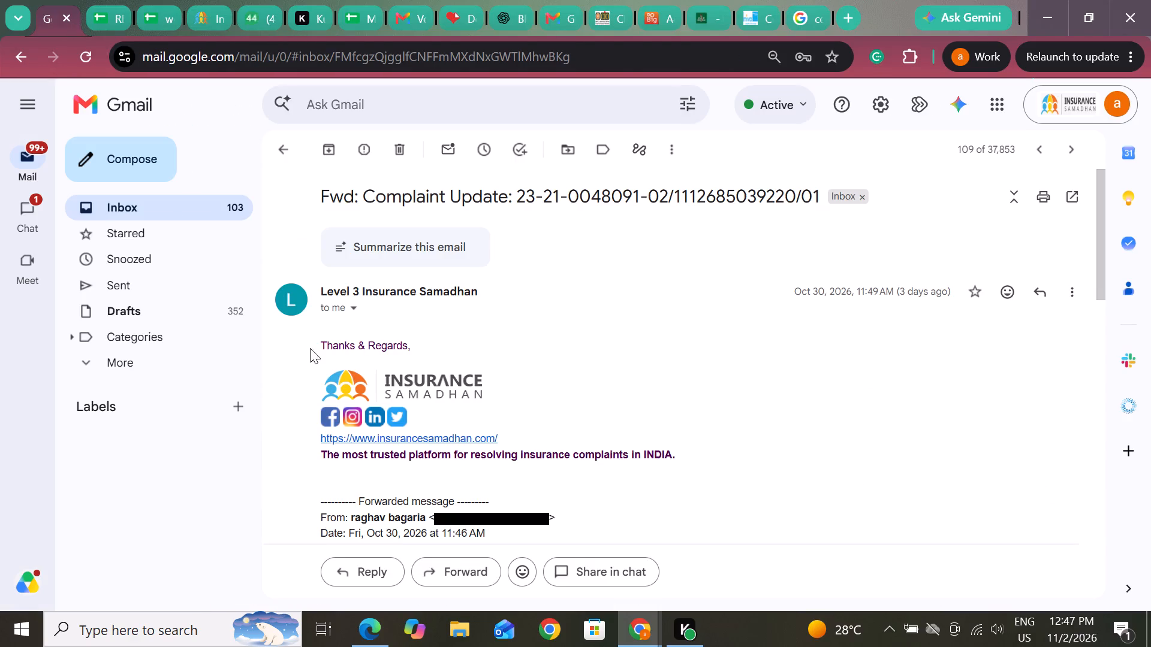
{"action": "scroll", "coordinate": [336, 340], "scroll_direction": "down", "scroll_amount": 12}
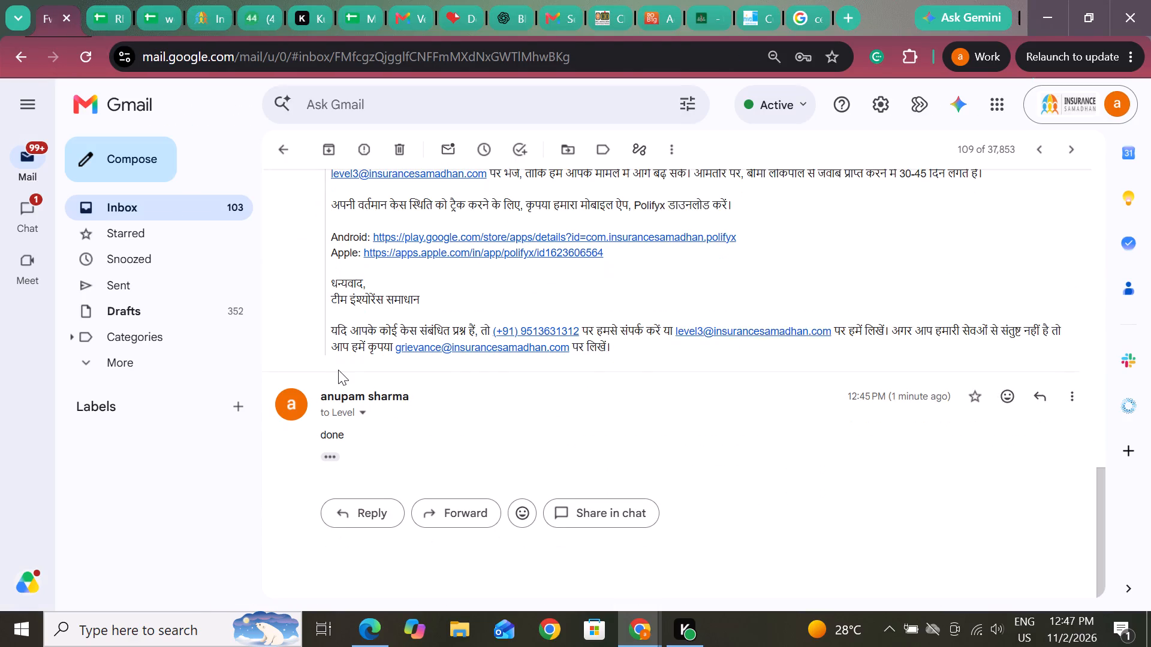
Switch to Smartflo's Live Calls and copy the source number of the ringing incoming call.
{"action": "left_click", "coordinate": [652, 29]}
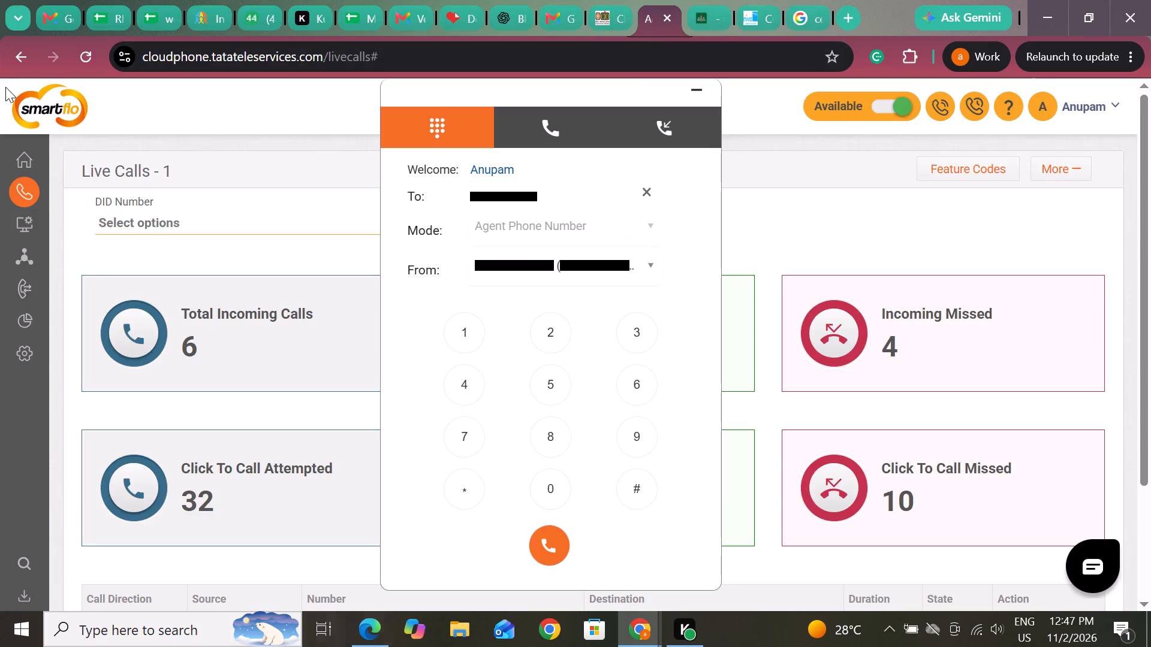
{"action": "scroll", "coordinate": [44, 150], "scroll_direction": "down", "scroll_amount": 5}
{"action": "scroll", "coordinate": [175, 369], "scroll_direction": "down", "scroll_amount": 1}
{"action": "double_click", "coordinate": [249, 487]}
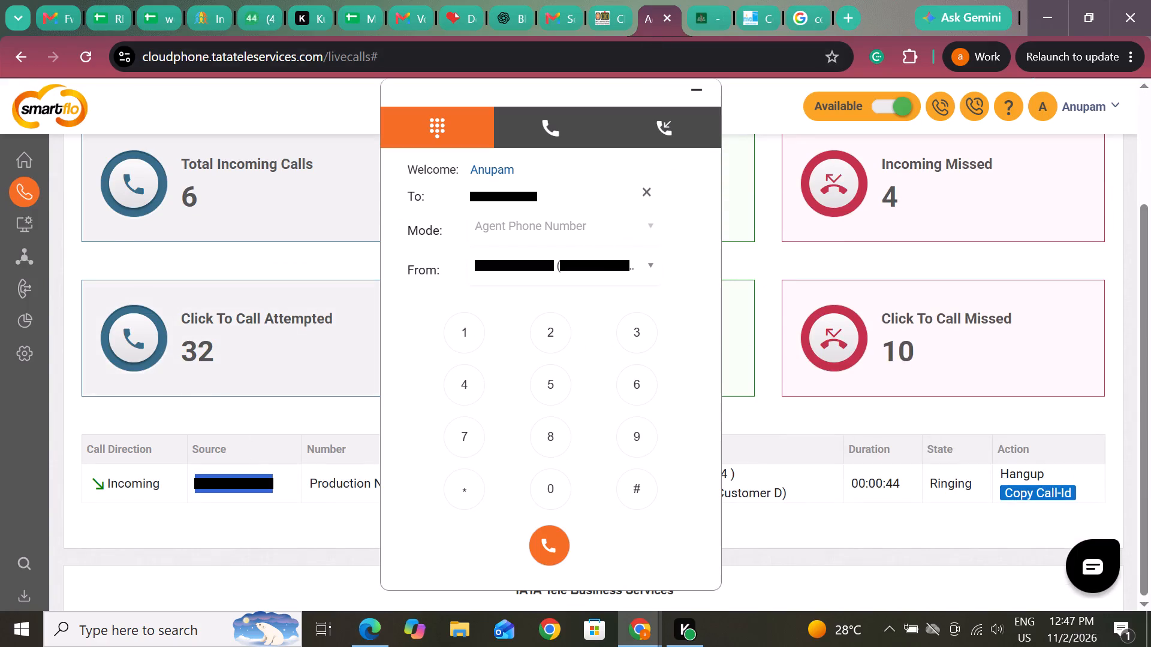
{"action": "key", "text": "ctrl+c"}
{"action": "key", "text": "ctrl+c"}
{"action": "key", "text": "ctrl+c"}
{"action": "key", "text": "ctrl+c"}
{"action": "key", "text": "ctrl+c"}
{"action": "key", "text": "ctrl+c"}
{"action": "key", "text": "ctrl+c"}
{"action": "key", "text": "ctrl+c"}
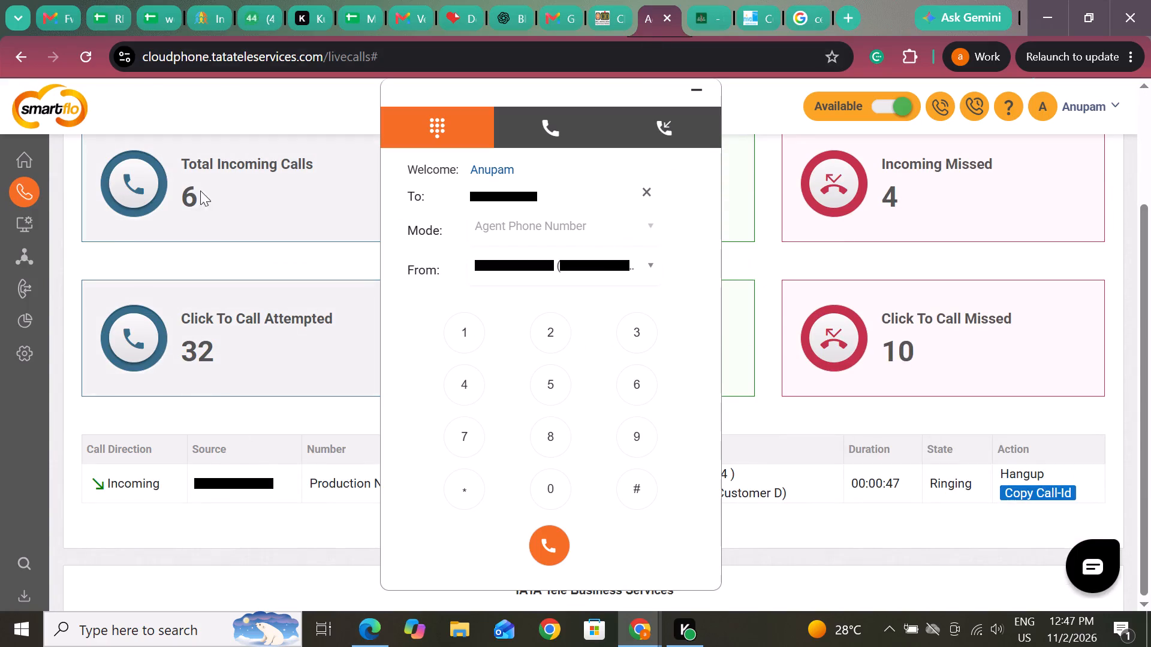
{"action": "double_click", "coordinate": [243, 474]}
{"action": "triple_click", "coordinate": [242, 482], "text": "ctrl"}
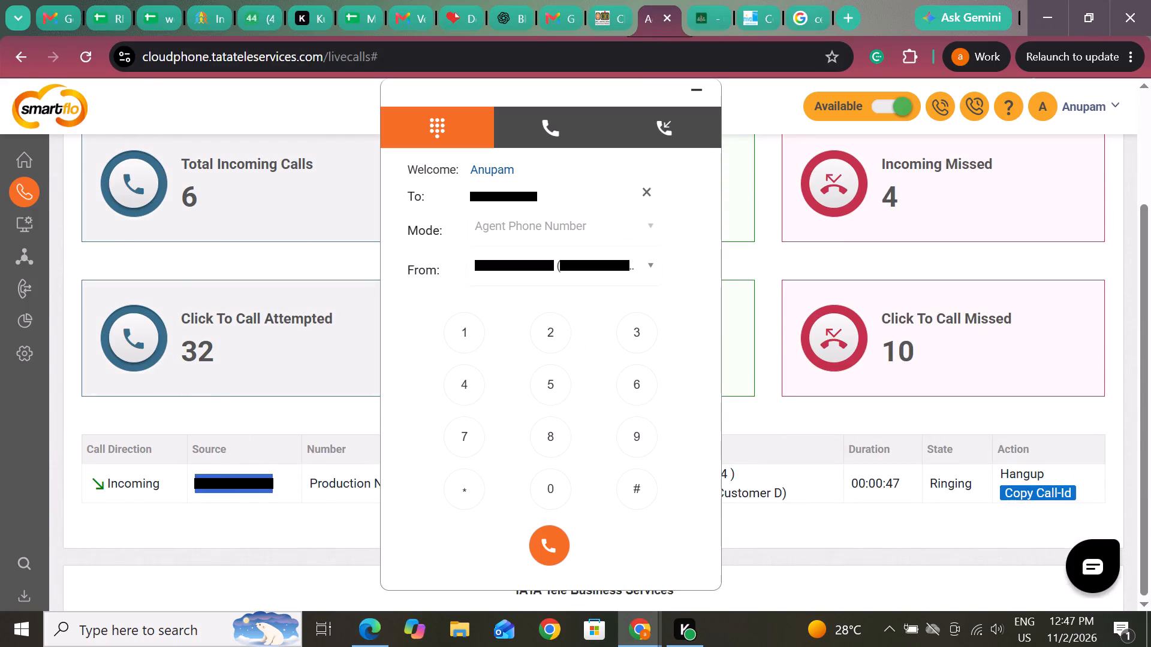
{"action": "key", "text": "ctrl+c"}
{"action": "key", "text": "ctrl+c"}
{"action": "triple_click", "coordinate": [214, 473]}
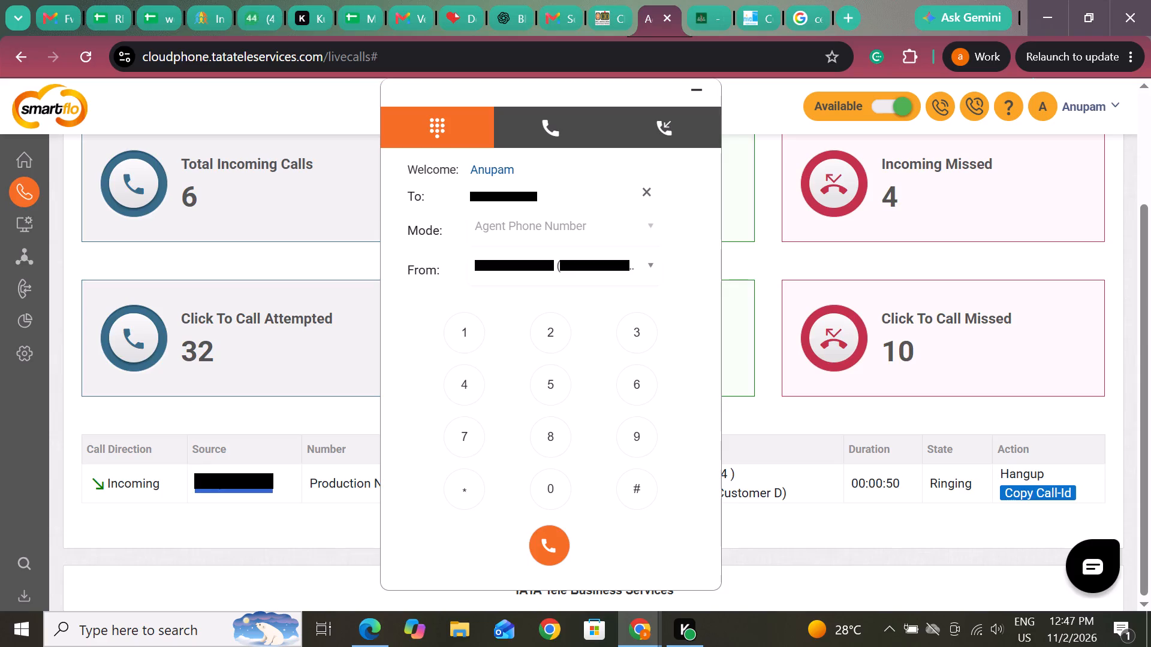
{"action": "key", "text": "ctrl+c"}
{"action": "key", "text": "ctrl+c"}
Return to the All Complaints list in the Insurance Samadhan dashboard and search it for the copied caller number.
{"action": "left_click", "coordinate": [215, 25]}
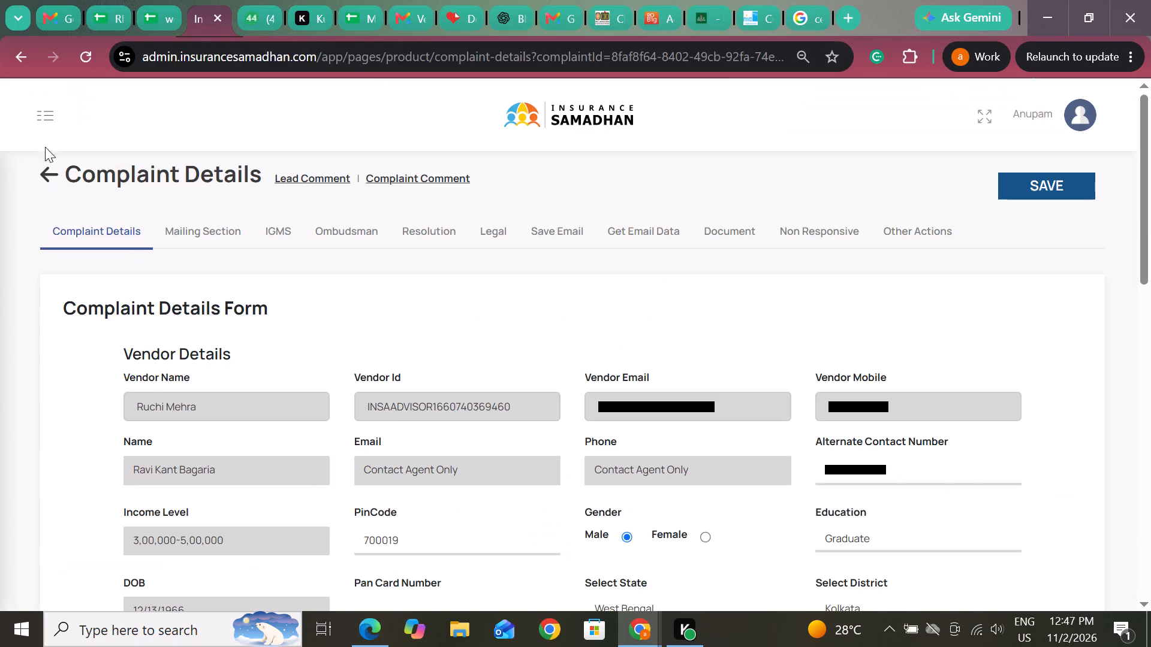
{"action": "left_click", "coordinate": [45, 174]}
{"action": "triple_click", "coordinate": [107, 279], "text": "ctrl"}
{"action": "key", "text": "ctrl+v"}
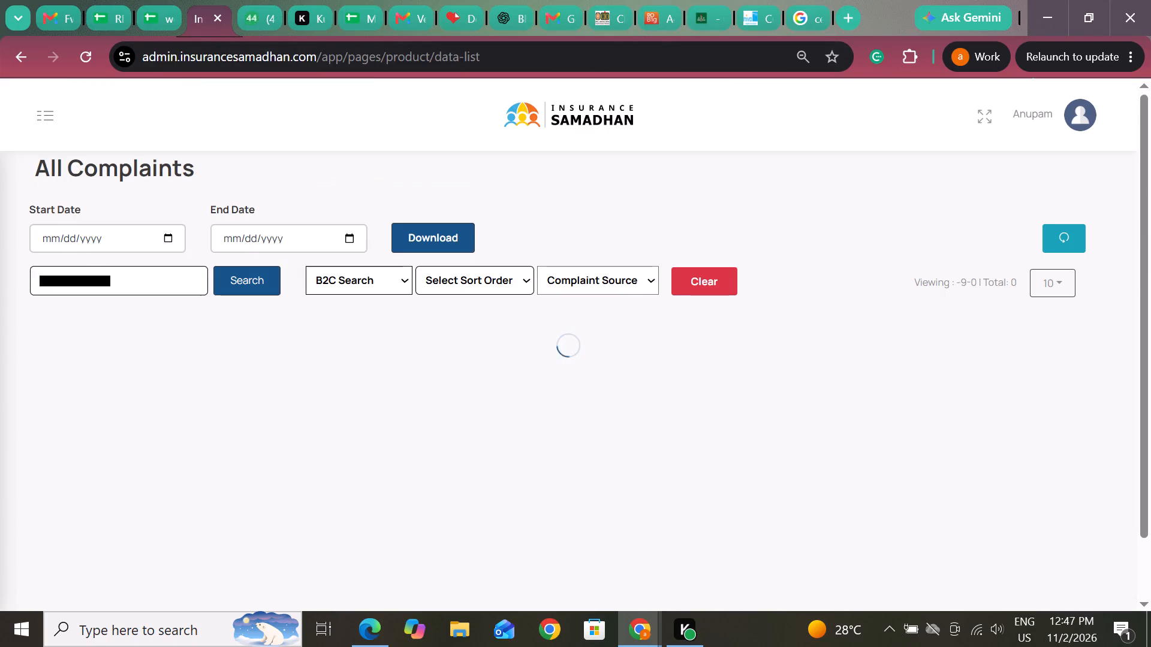
Search All Complaints for the next customer's complaint and check its contact details, status, hearing date and insurance company.
{"action": "left_click", "coordinate": [44, 280]}
{"action": "key", "text": "BackSpace"}
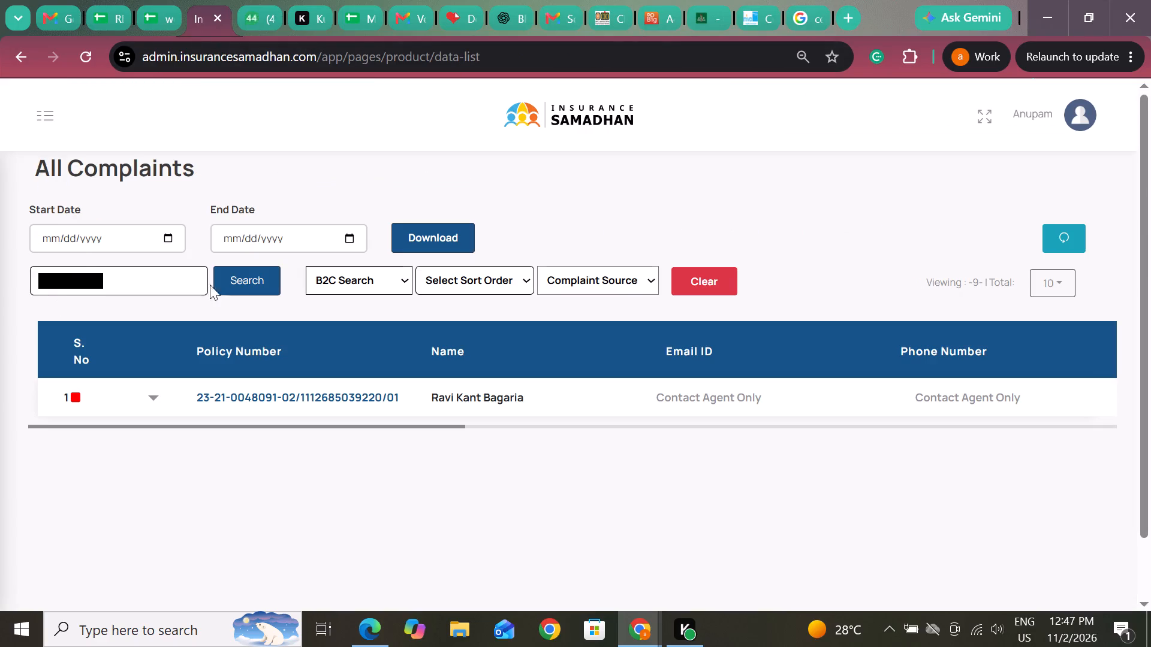
{"action": "left_click", "coordinate": [230, 286]}
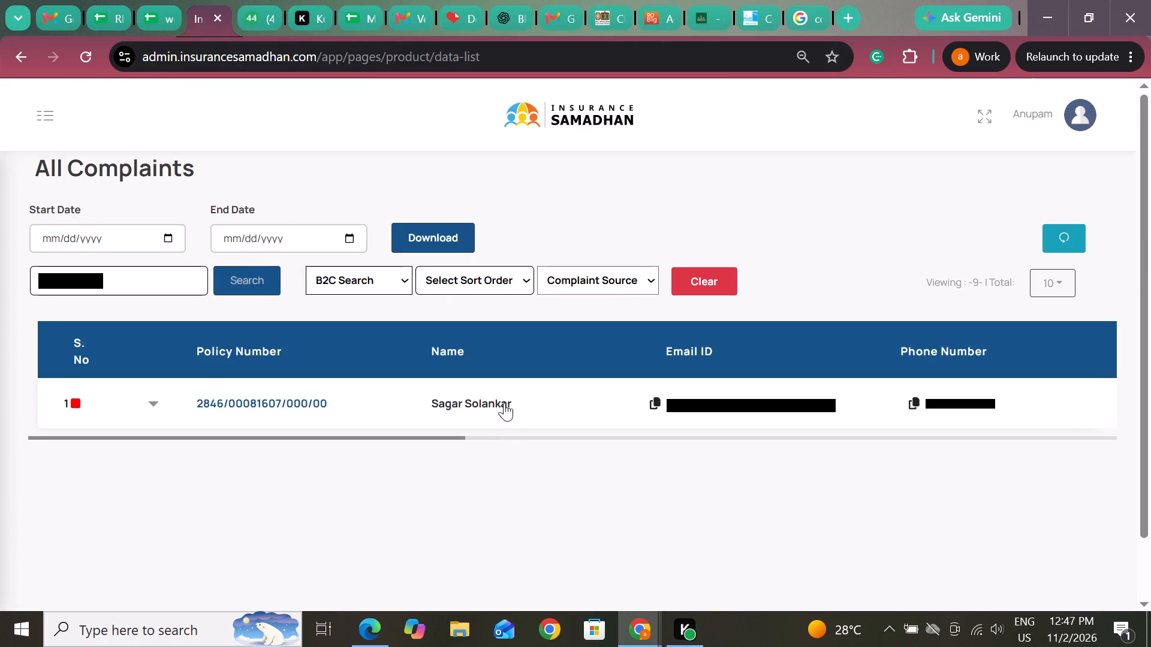
{"action": "scroll", "coordinate": [438, 402], "scroll_direction": "left", "scroll_amount": 6}
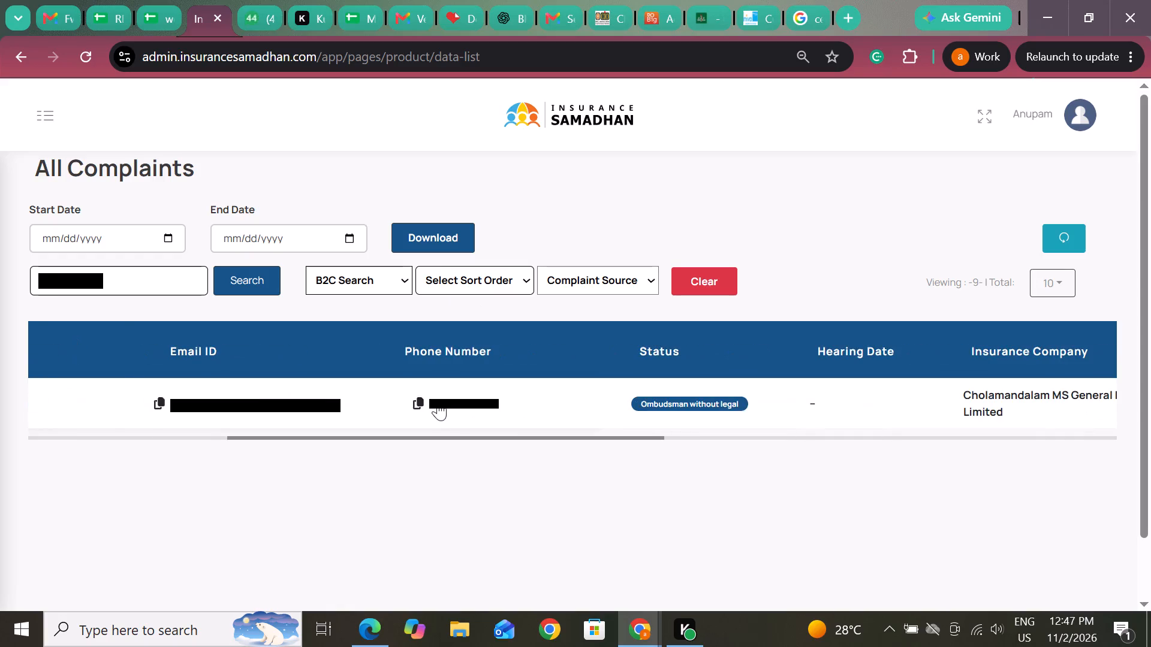
{"action": "scroll", "coordinate": [438, 402], "scroll_direction": "right", "scroll_amount": 7}
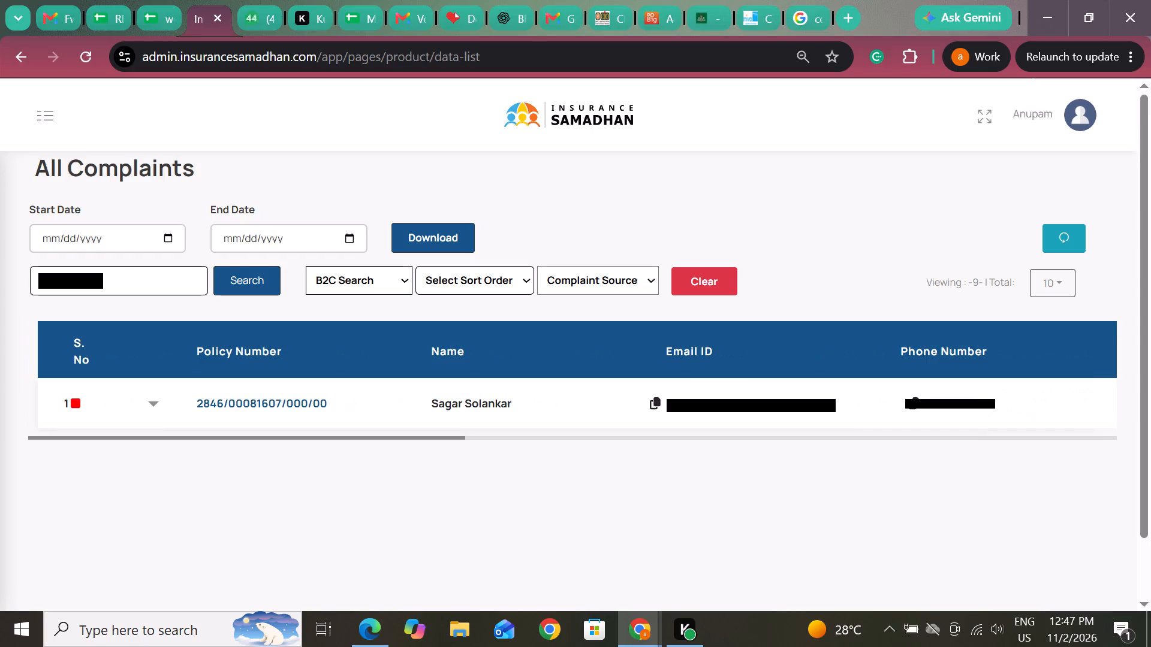
{"action": "scroll", "coordinate": [446, 400], "scroll_direction": "left", "scroll_amount": 1}
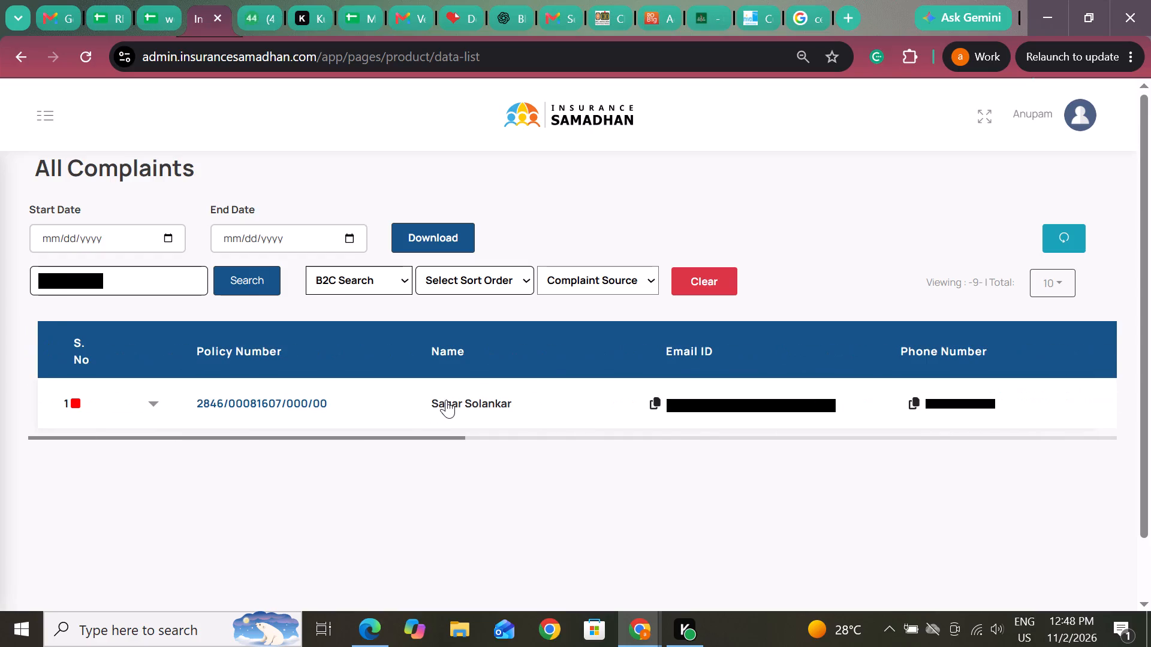
{"action": "scroll", "coordinate": [446, 400], "scroll_direction": "left", "scroll_amount": 2}
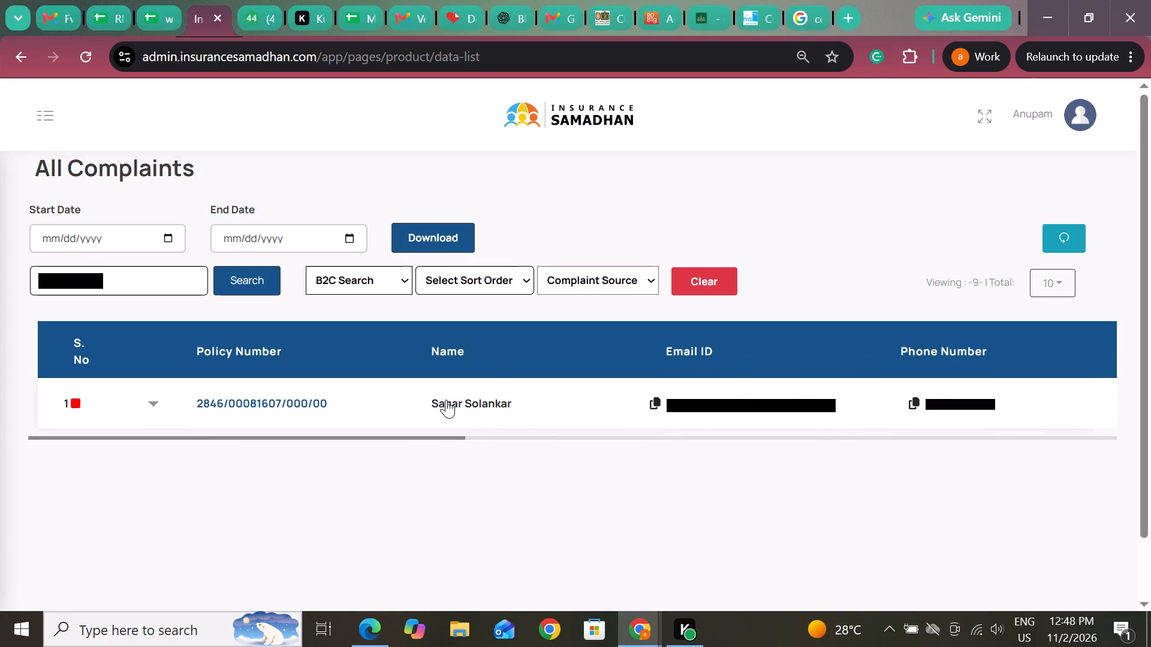
{"action": "scroll", "coordinate": [446, 400], "scroll_direction": "left", "scroll_amount": 1}
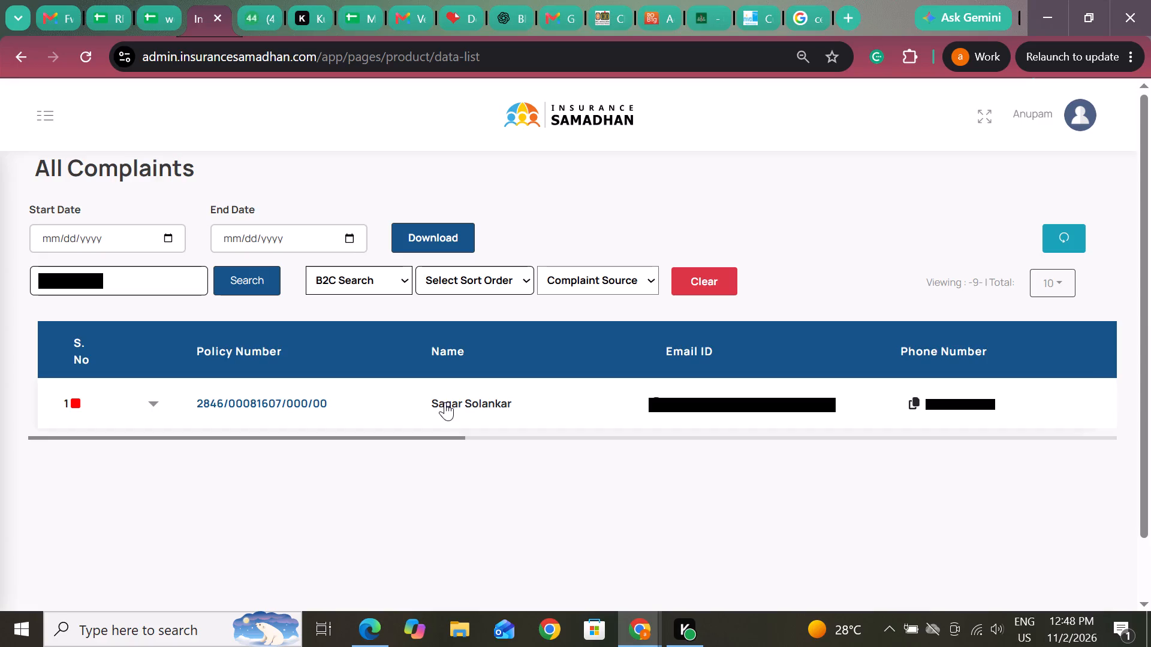
Expand the Cholamandalam MS General Insurance complaint's row to reach its available actions.
{"action": "left_click", "coordinate": [445, 402]}
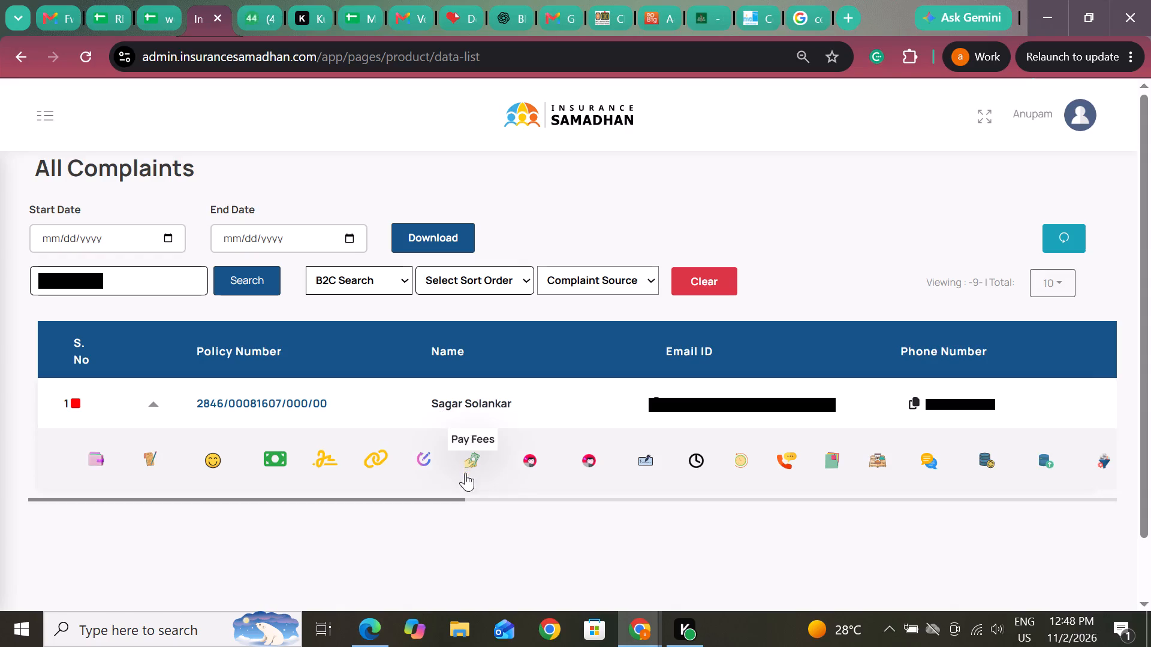
{"action": "left_click", "coordinate": [471, 500]}
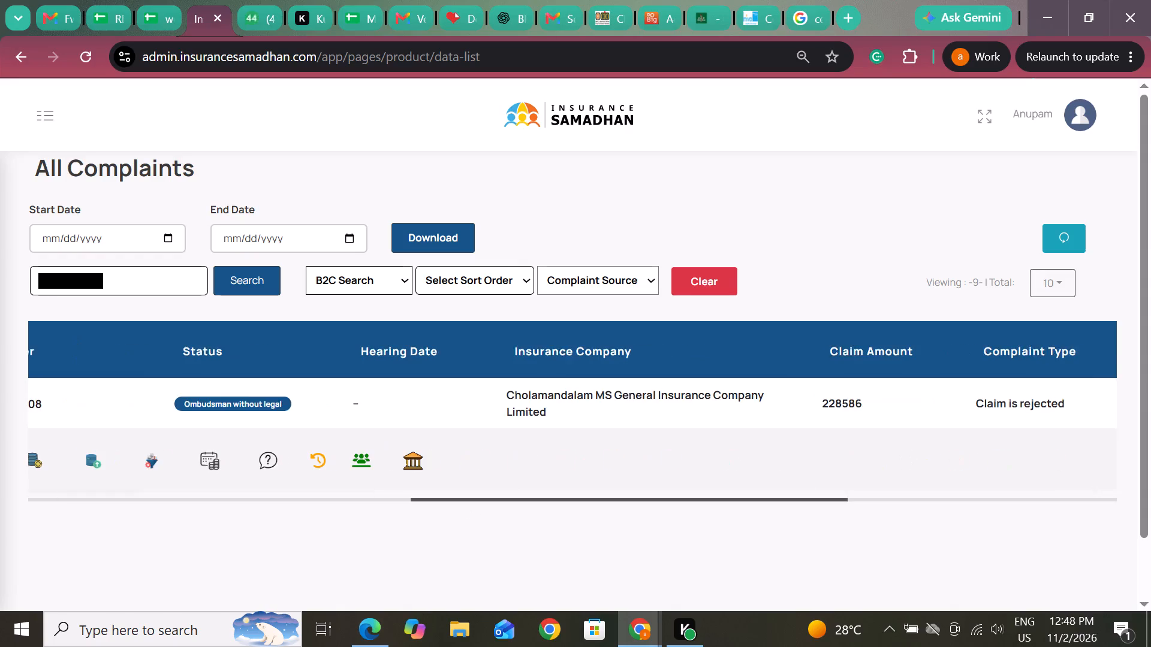
{"action": "left_click_drag", "start_coordinate": [471, 500], "coordinate": [67, 509]}
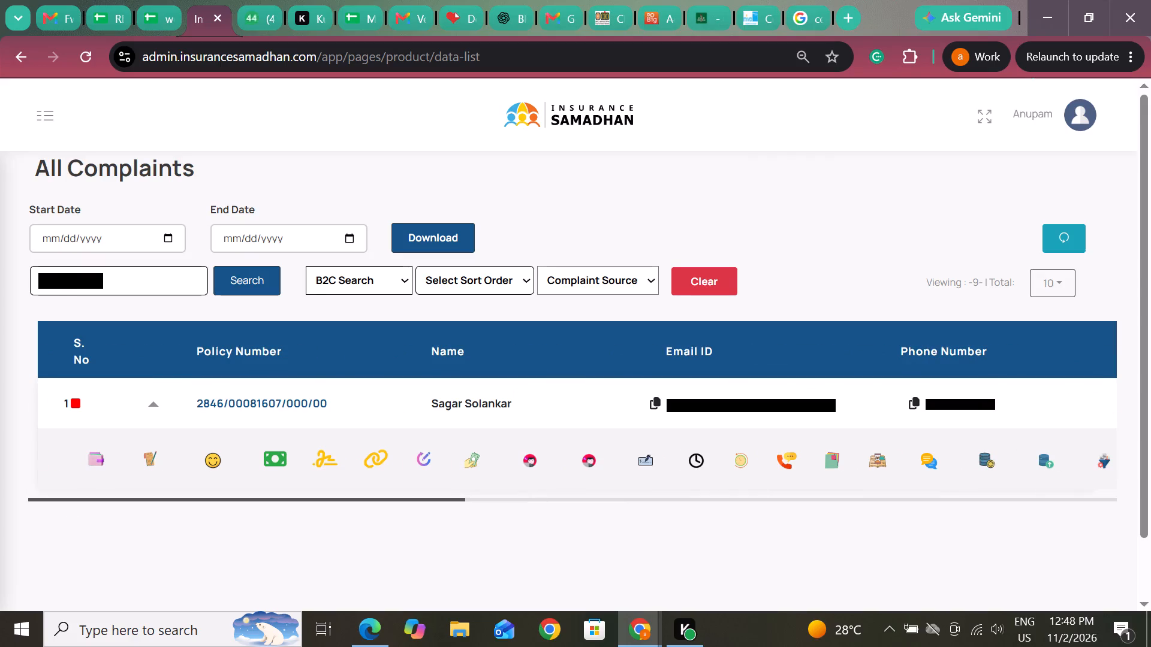
{"action": "left_click_drag", "start_coordinate": [172, 501], "coordinate": [255, 501]}
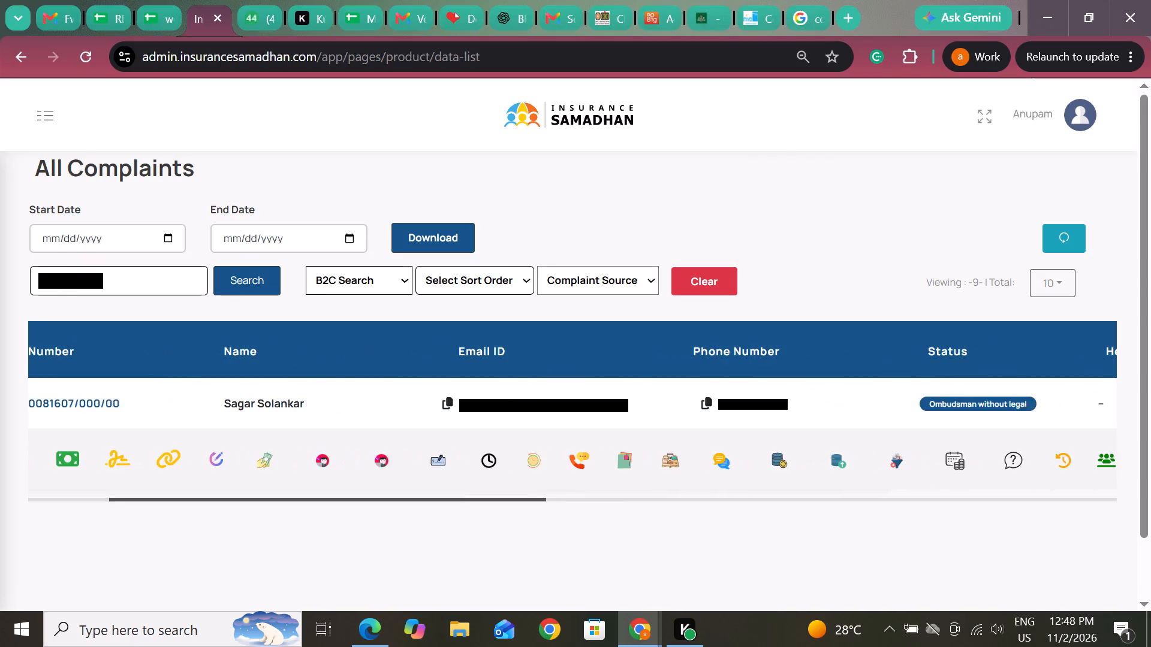
{"action": "left_click_drag", "start_coordinate": [255, 501], "coordinate": [38, 497]}
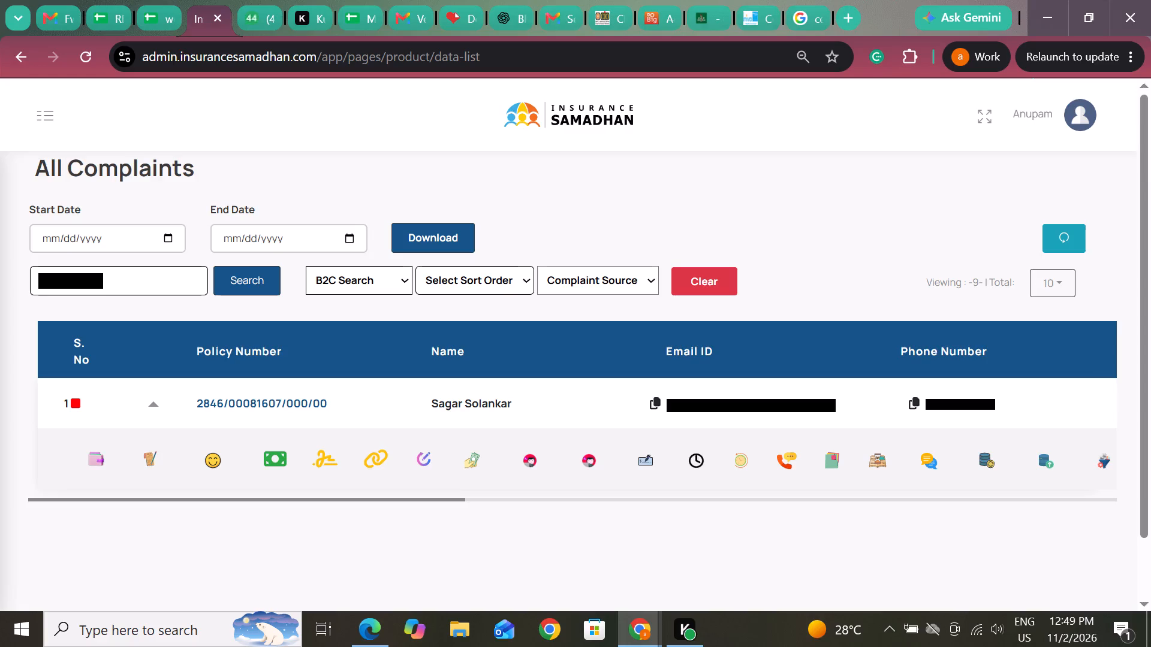
{"action": "left_click_drag", "start_coordinate": [162, 498], "coordinate": [223, 502]}
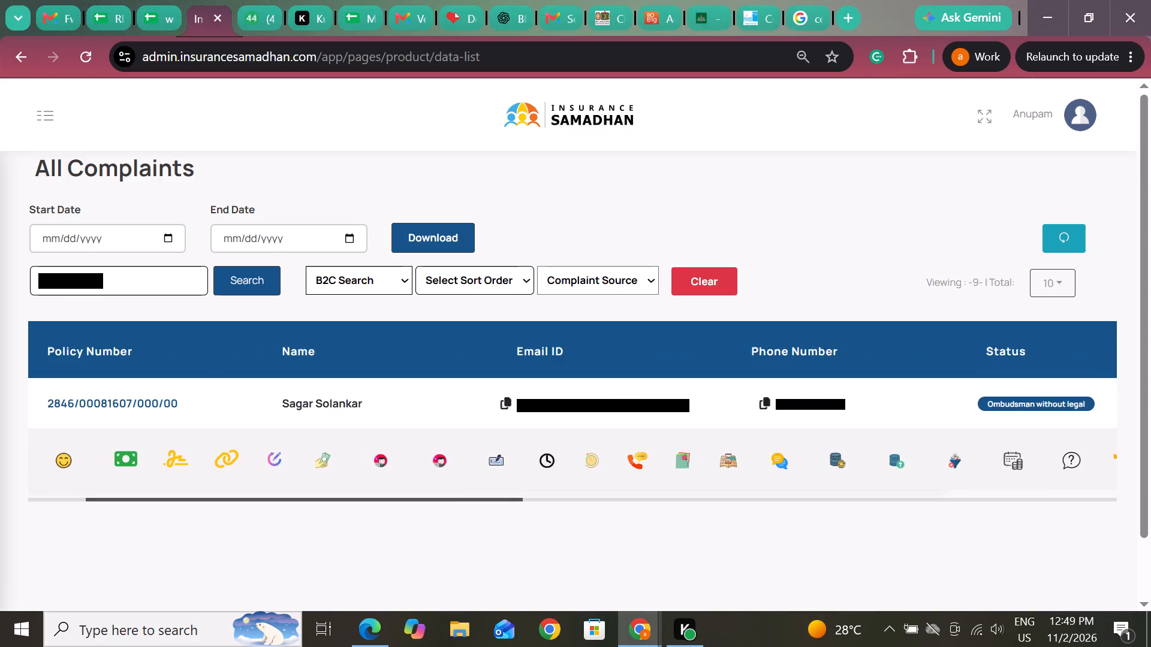